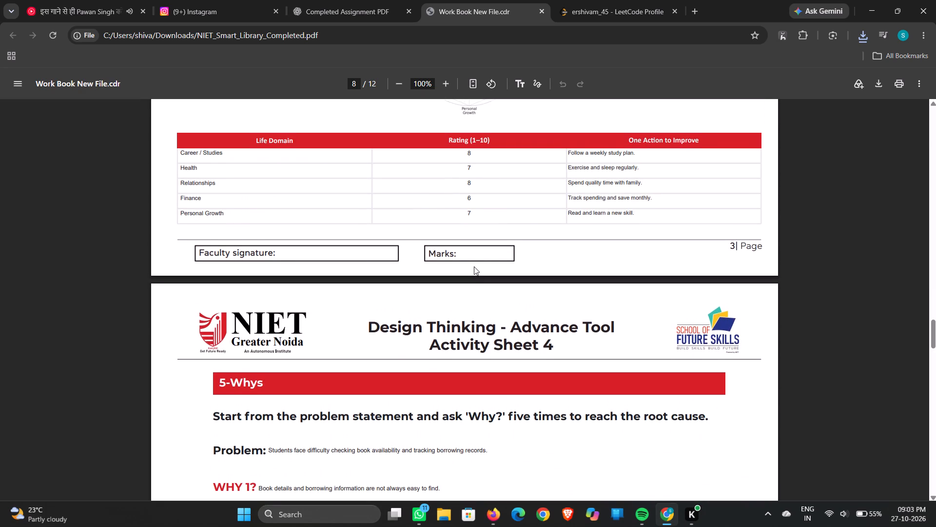
{"action": "scroll", "coordinate": [474, 266], "scroll_direction": "down", "scroll_amount": 6}
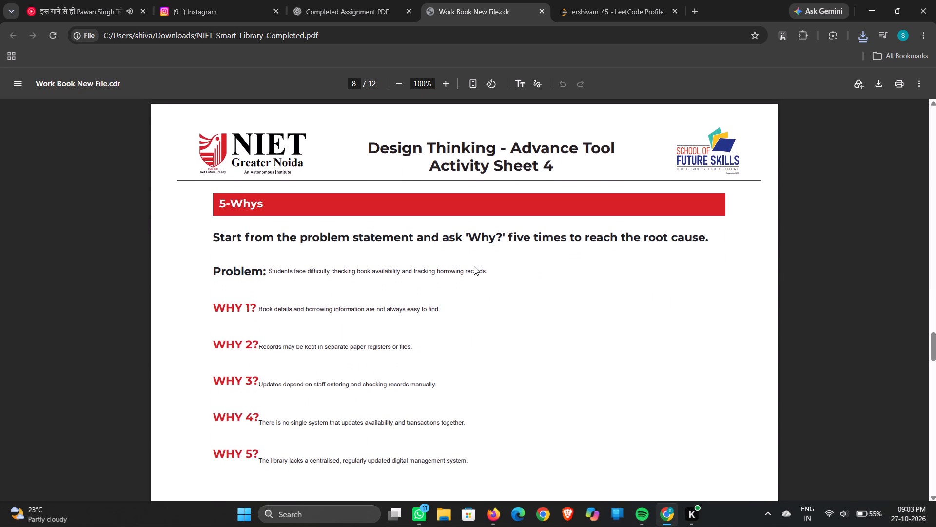
{"action": "scroll", "coordinate": [474, 266], "scroll_direction": "down", "scroll_amount": 2}
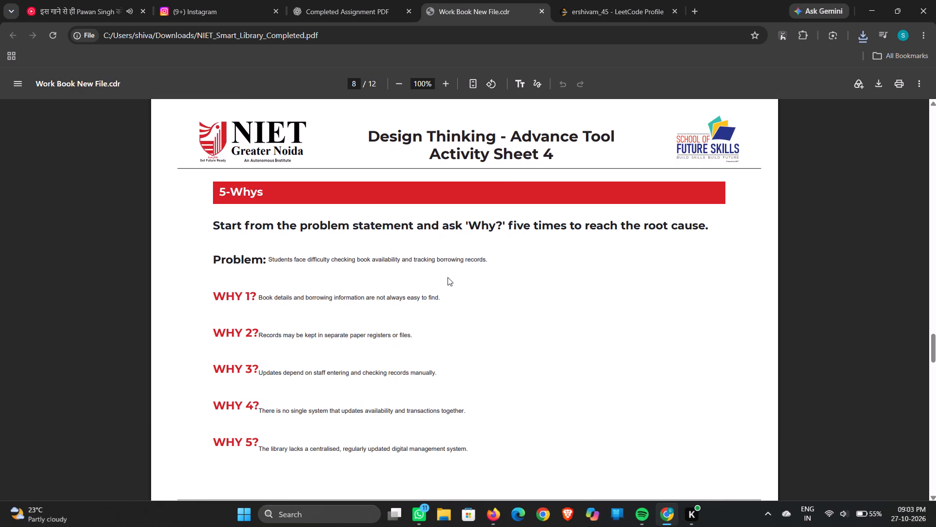
{"action": "scroll", "coordinate": [448, 277], "scroll_direction": "down", "scroll_amount": 1}
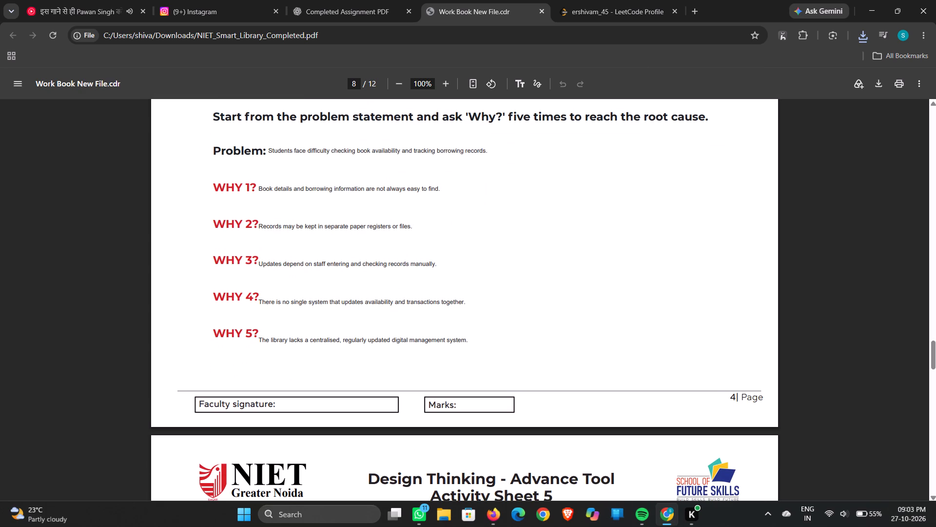
Search the web for "pdf to word" in a new tab and open the iLovePDF PDF to Word converter.
{"action": "left_click", "coordinate": [683, 9]}
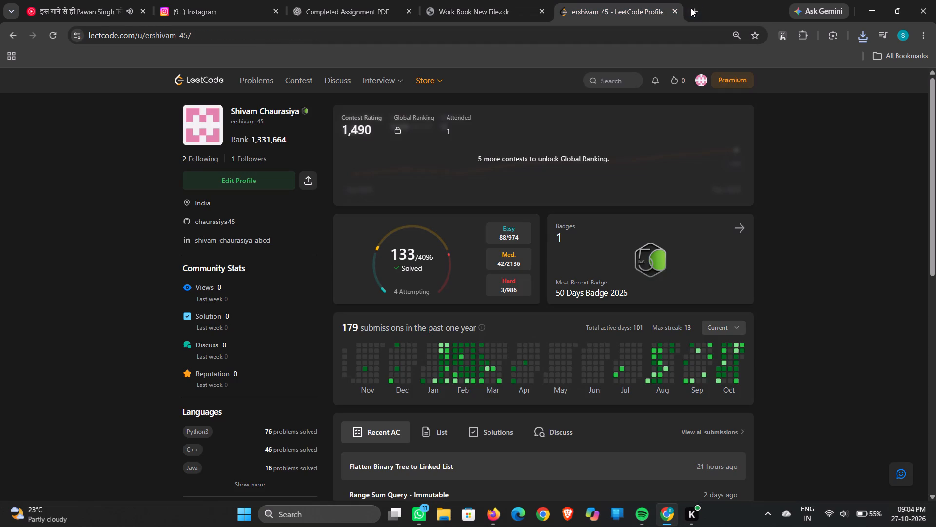
{"action": "left_click", "coordinate": [691, 8]}
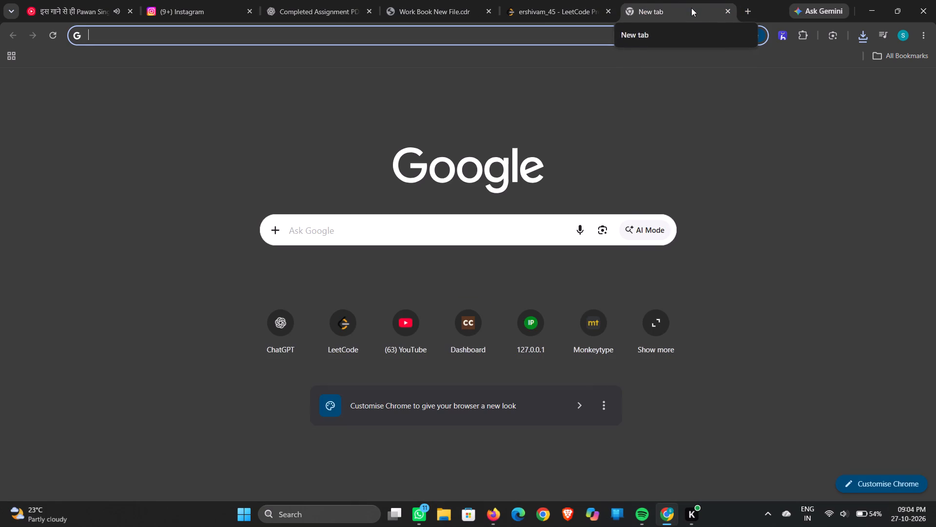
{"action": "type", "text": "pdf tp"}
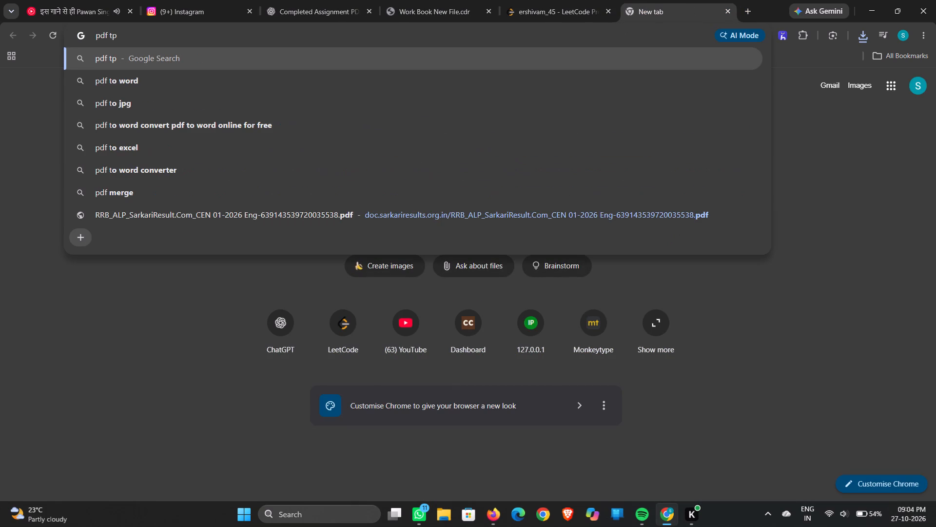
{"action": "key", "text": "BackSpace"}
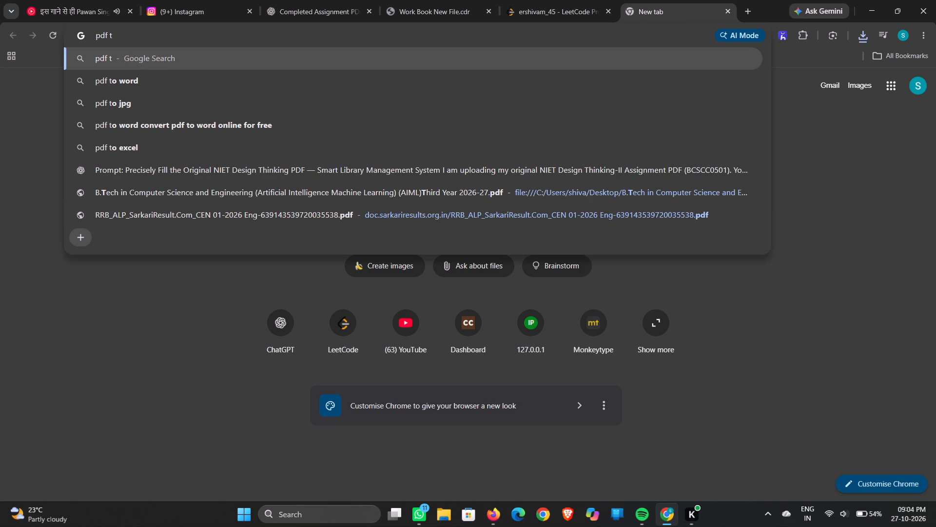
{"action": "type", "text": "o word"}
{"action": "key", "text": "Return"}
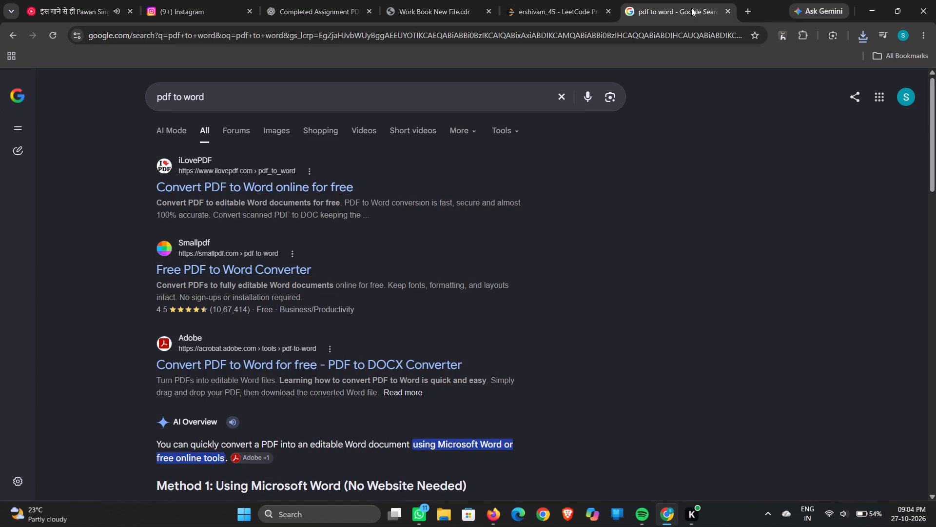
{"action": "left_click", "coordinate": [248, 186]}
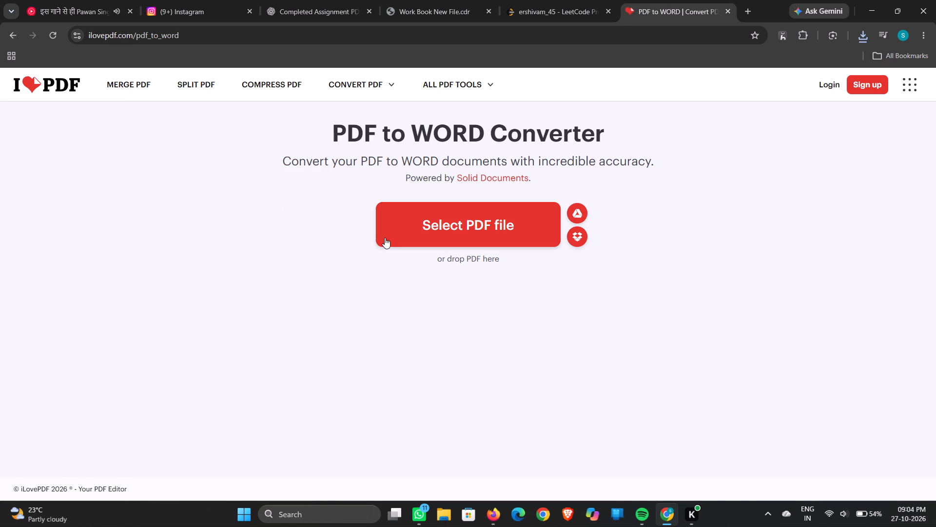
Upload NIET_Smart_Library_Completed.pdf from the Downloads folder to the converter and start its conversion to Word.
{"action": "left_click", "coordinate": [421, 229]}
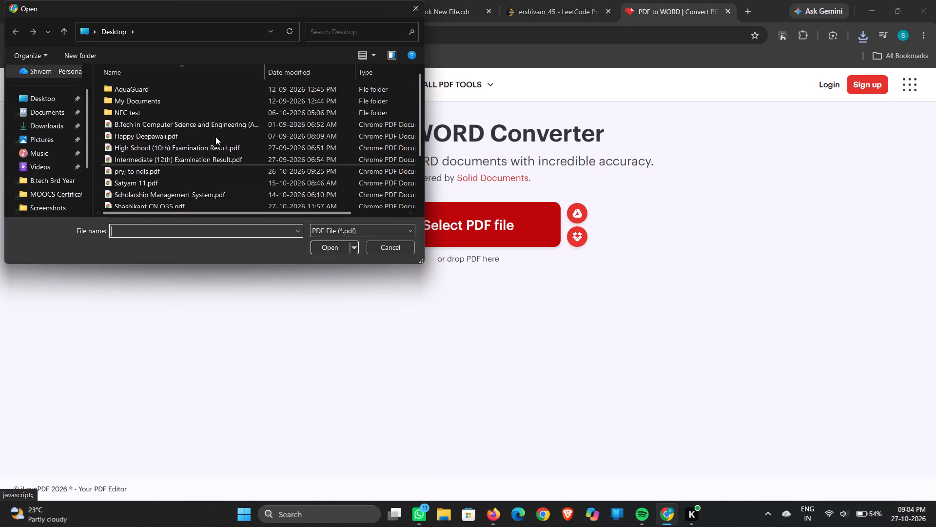
{"action": "left_click", "coordinate": [49, 124]}
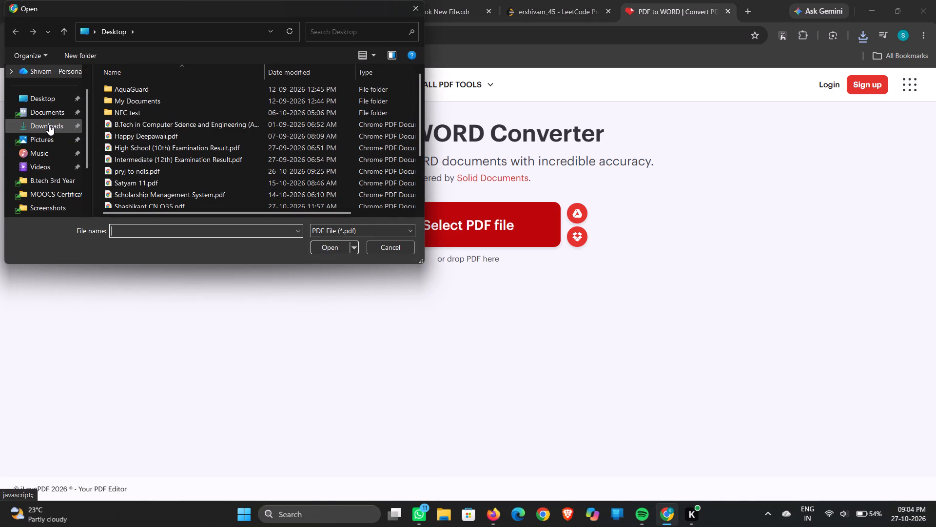
{"action": "double_click", "coordinate": [158, 101]}
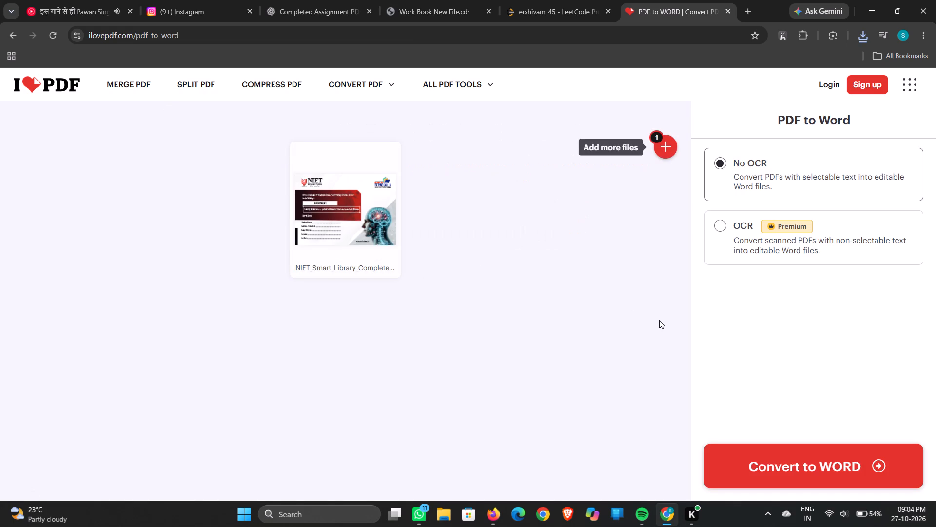
{"action": "left_click", "coordinate": [849, 461]}
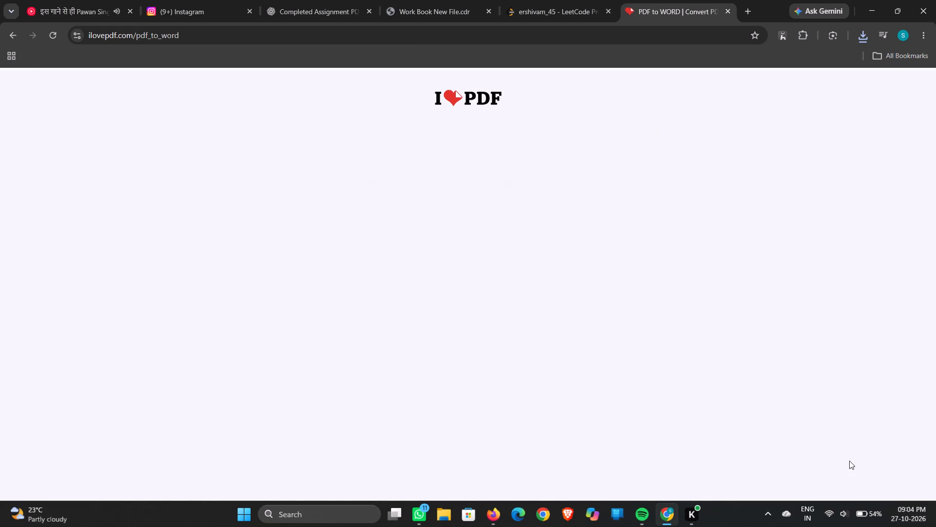
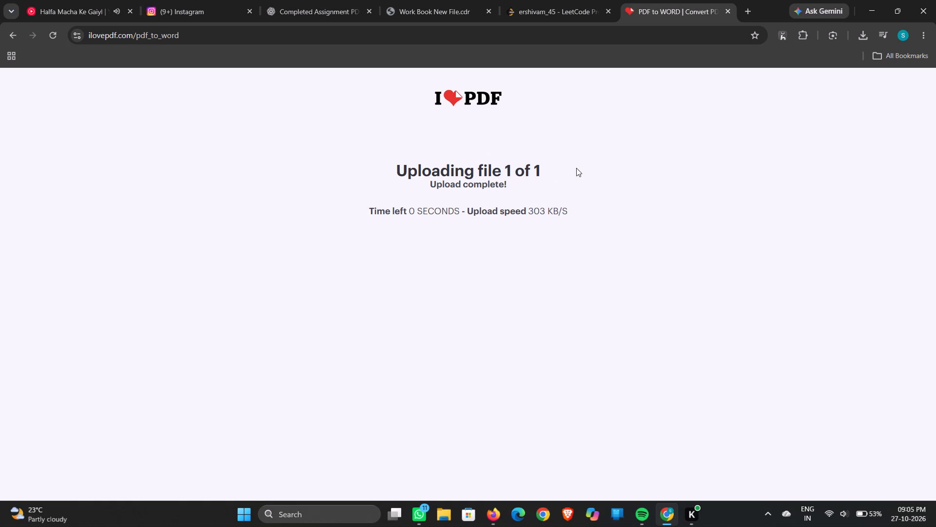
Download the converted Word file from iLovePDF and open NIET_Smart_Library_Completed.docx in Word.
{"action": "scroll", "coordinate": [512, 345], "scroll_direction": "down", "scroll_amount": 1}
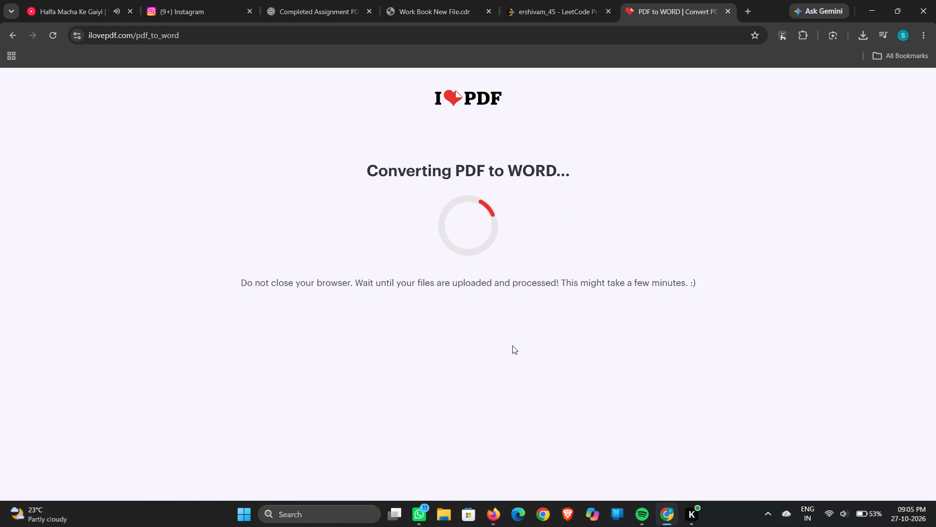
{"action": "scroll", "coordinate": [512, 345], "scroll_direction": "down", "scroll_amount": 2}
{"action": "scroll", "coordinate": [512, 345], "scroll_direction": "up", "scroll_amount": 3}
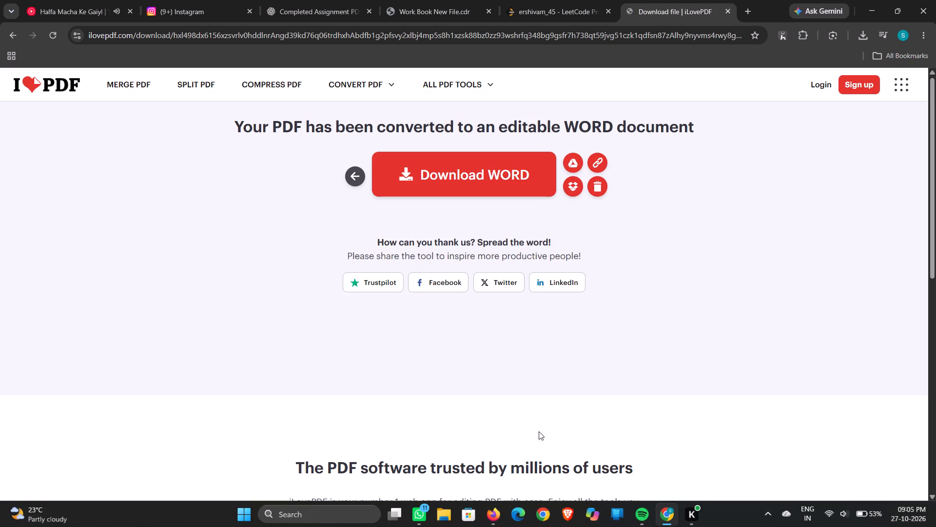
{"action": "left_click", "coordinate": [441, 173]}
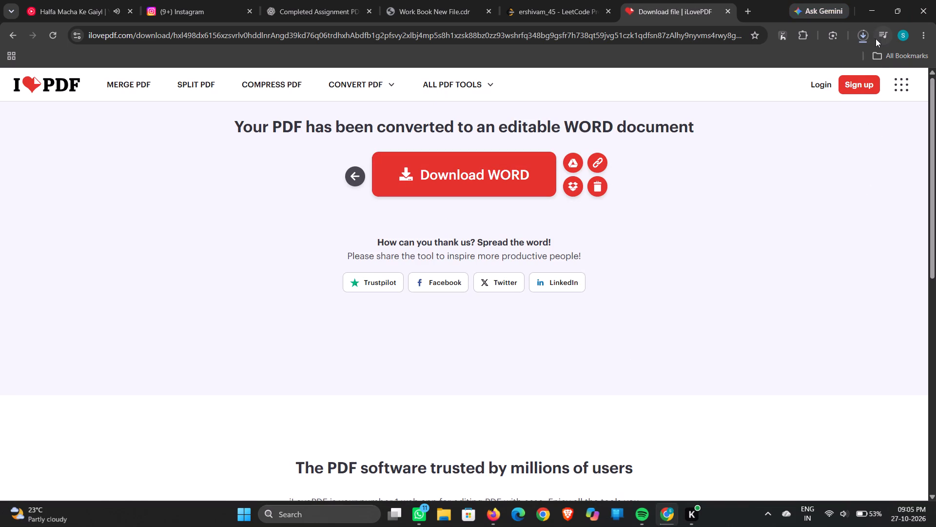
{"action": "left_click", "coordinate": [864, 33]}
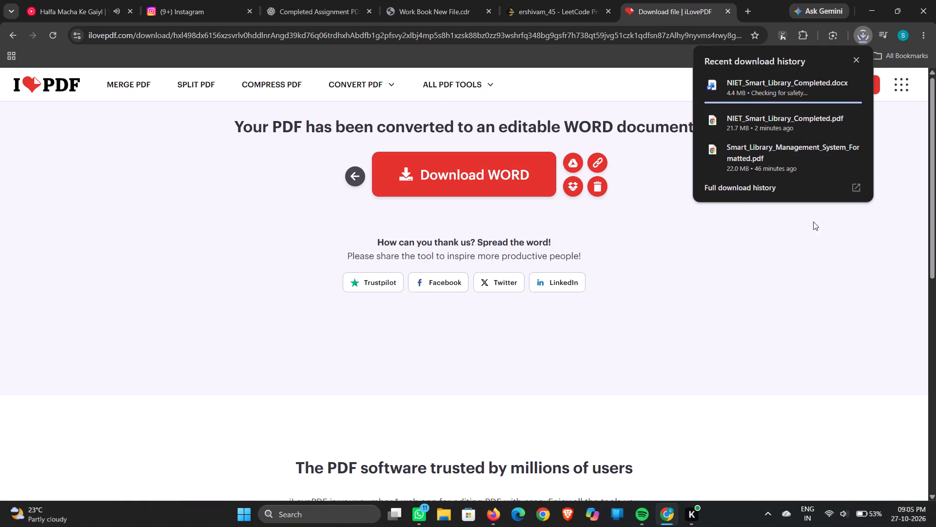
{"action": "double_click", "coordinate": [751, 80]}
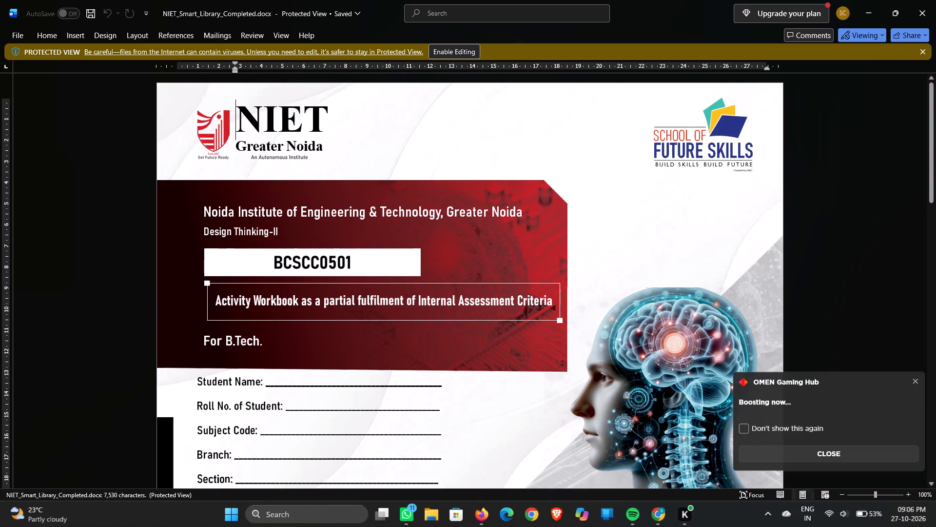
{"action": "left_click", "coordinate": [916, 379]}
Look through the converted document from the cover page to Activity Sheet 8, checking the layout and whether cover elements are selectable.
{"action": "scroll", "coordinate": [724, 327], "scroll_direction": "down", "scroll_amount": 1}
{"action": "scroll", "coordinate": [724, 327], "scroll_direction": "up", "scroll_amount": 1}
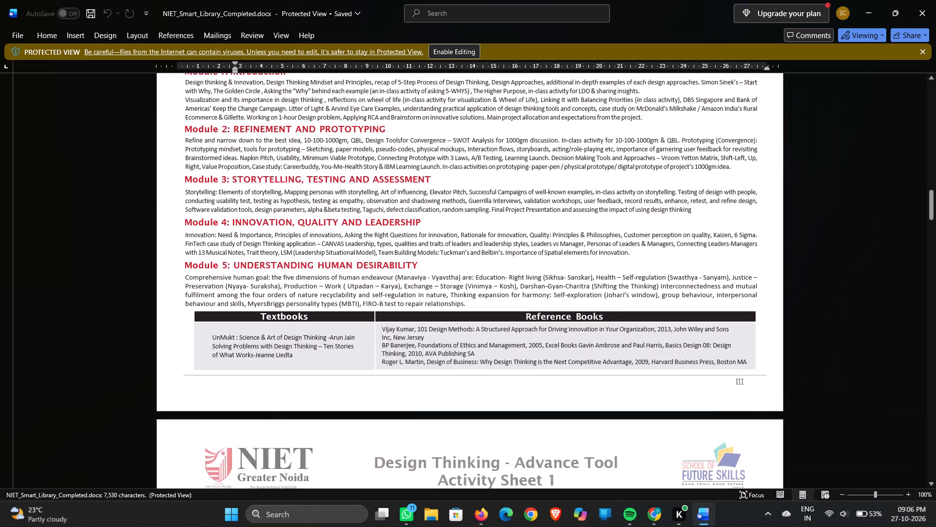
{"action": "scroll", "coordinate": [724, 327], "scroll_direction": "up", "scroll_amount": 2}
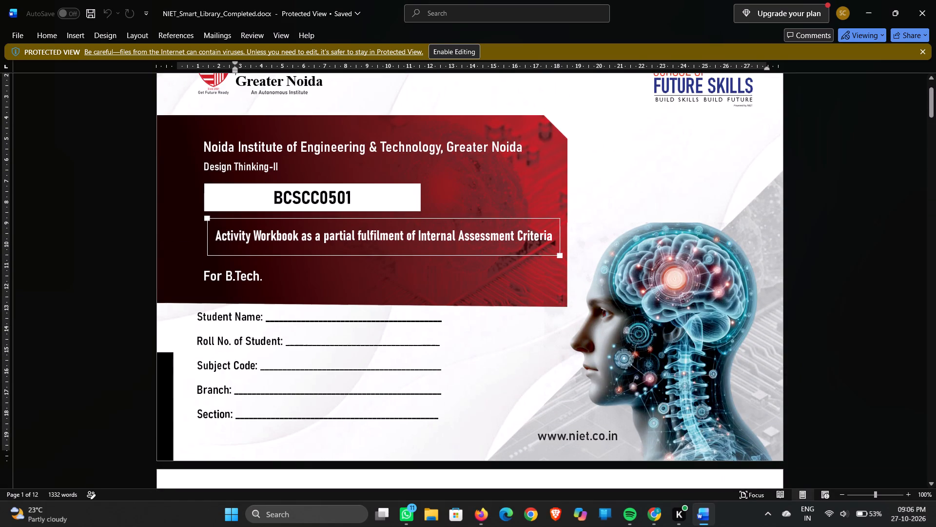
{"action": "left_click", "coordinate": [417, 320]}
{"action": "left_click", "coordinate": [322, 239]}
{"action": "left_click", "coordinate": [537, 324]}
{"action": "right_click", "coordinate": [537, 324]}
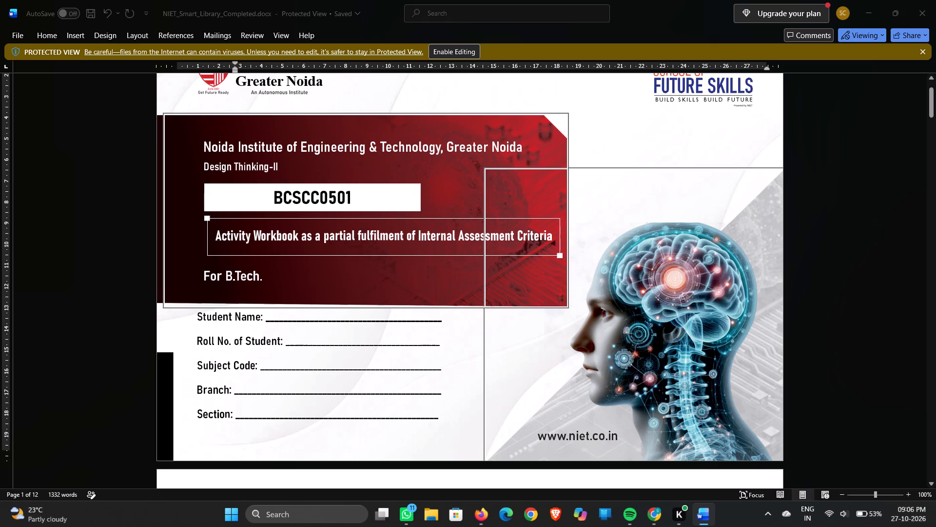
{"action": "left_click", "coordinate": [414, 355]}
{"action": "left_click", "coordinate": [414, 355]}
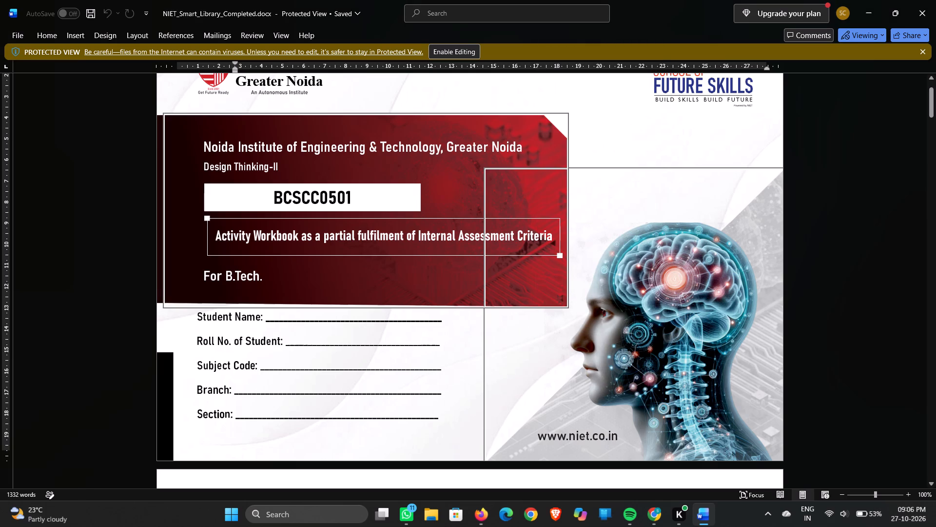
{"action": "left_click", "coordinate": [866, 301]}
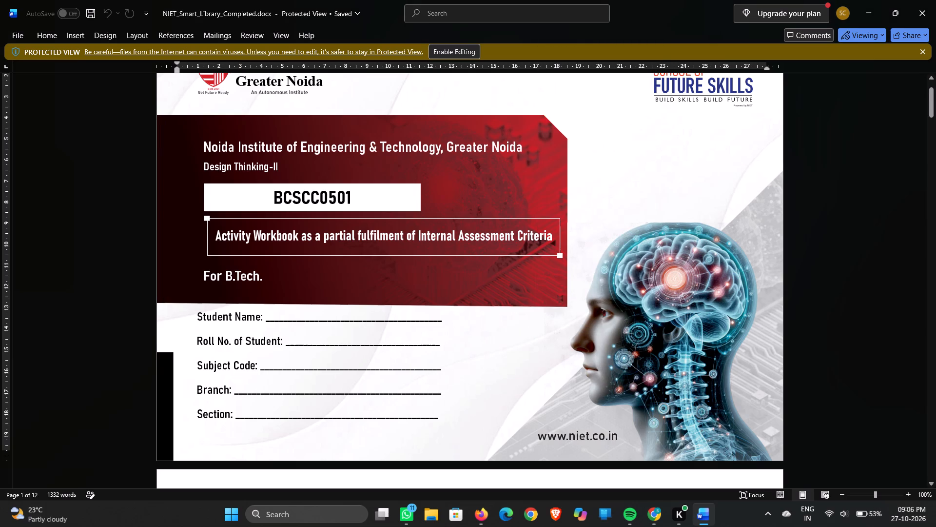
{"action": "scroll", "coordinate": [588, 320], "scroll_direction": "down", "scroll_amount": 1}
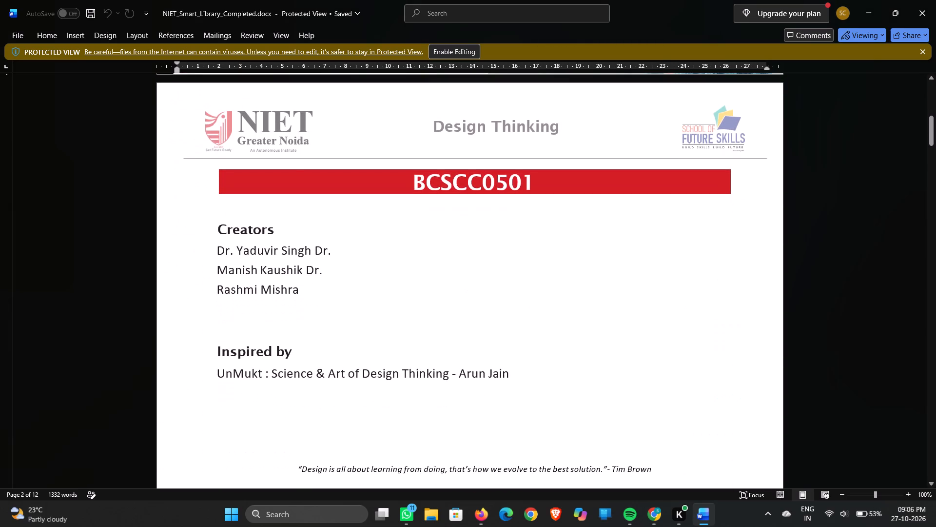
{"action": "left_click", "coordinate": [325, 253]}
{"action": "left_click", "coordinate": [335, 255]}
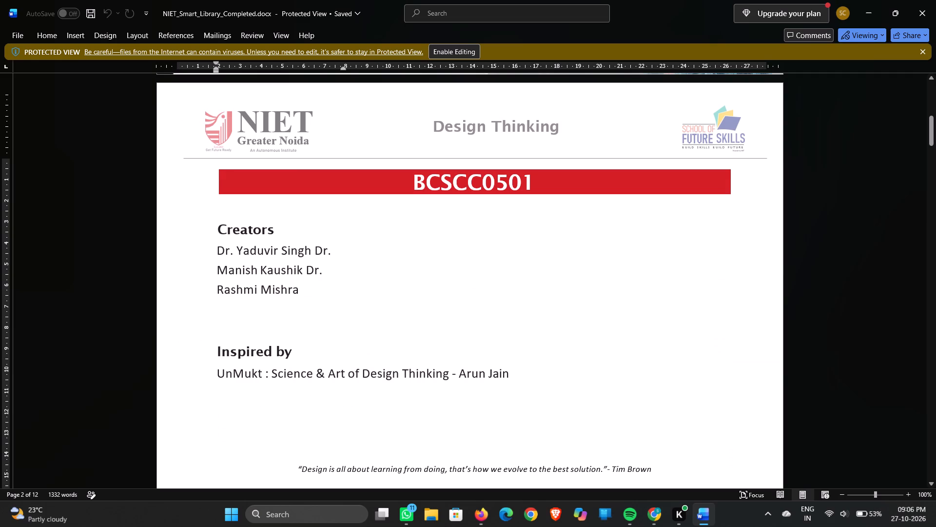
{"action": "scroll", "coordinate": [335, 255], "scroll_direction": "down", "scroll_amount": 4}
{"action": "scroll", "coordinate": [335, 255], "scroll_direction": "up", "scroll_amount": 8}
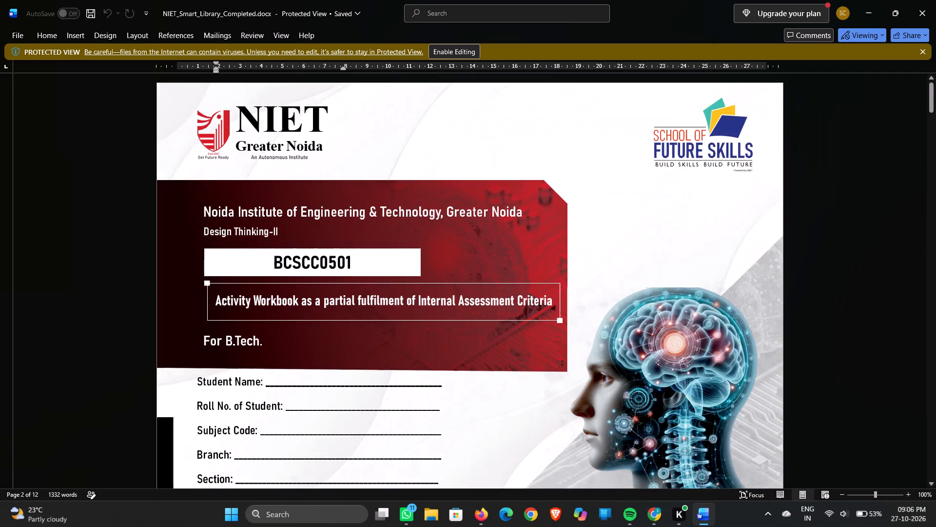
{"action": "scroll", "coordinate": [335, 255], "scroll_direction": "down", "scroll_amount": 17}
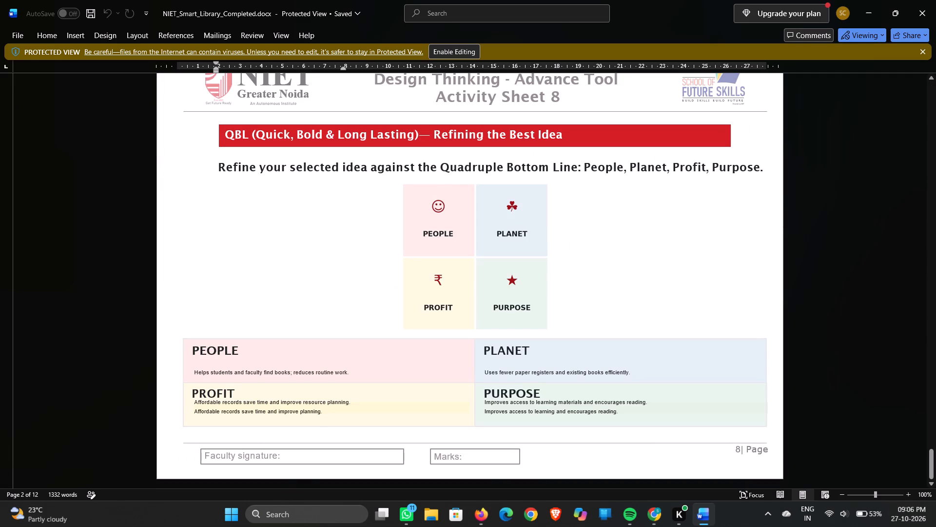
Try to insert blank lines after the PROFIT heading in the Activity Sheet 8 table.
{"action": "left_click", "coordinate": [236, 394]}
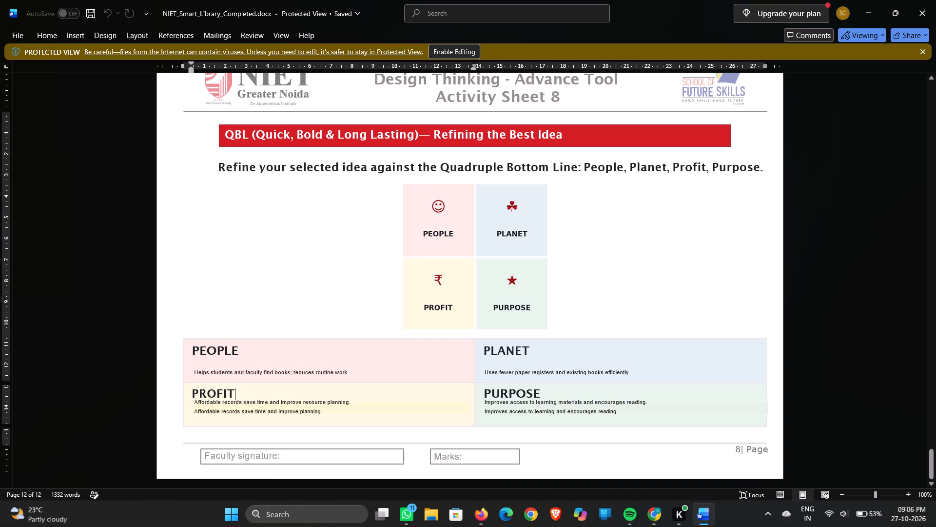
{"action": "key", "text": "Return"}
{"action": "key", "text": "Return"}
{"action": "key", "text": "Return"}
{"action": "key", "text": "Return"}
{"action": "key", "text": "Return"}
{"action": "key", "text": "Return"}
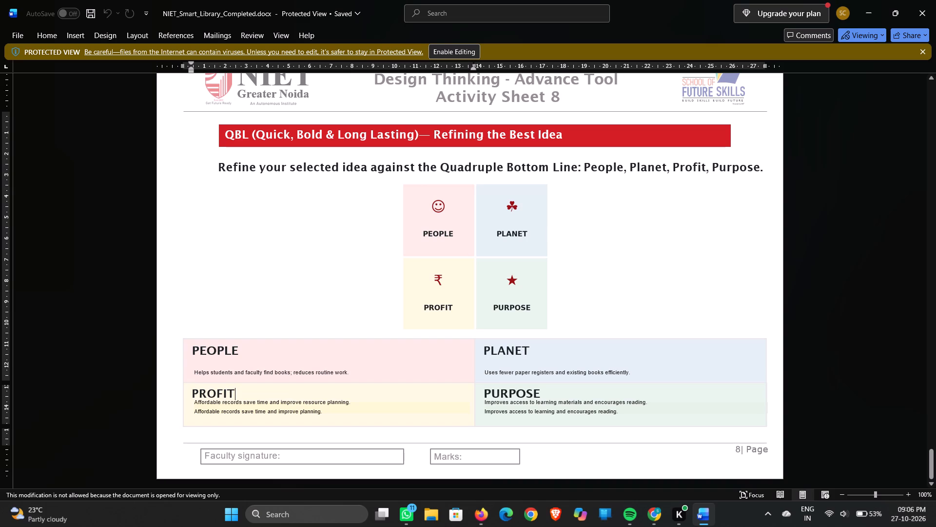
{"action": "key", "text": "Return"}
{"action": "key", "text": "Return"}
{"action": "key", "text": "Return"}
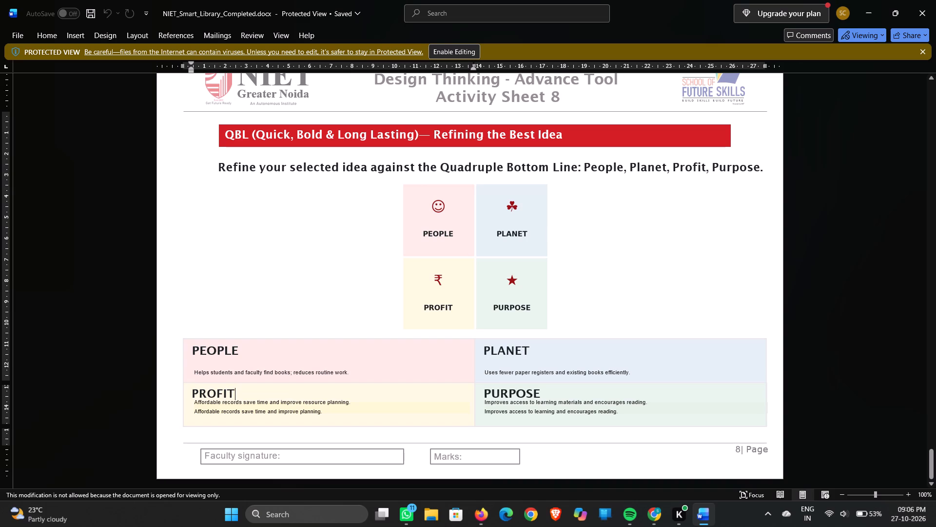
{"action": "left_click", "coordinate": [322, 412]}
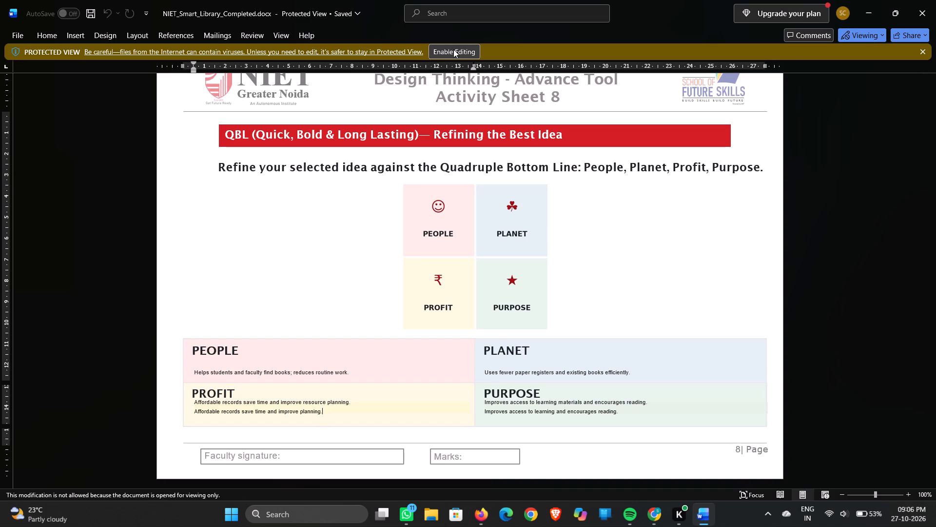
Enable editing for the protected document.
{"action": "left_click", "coordinate": [453, 49]}
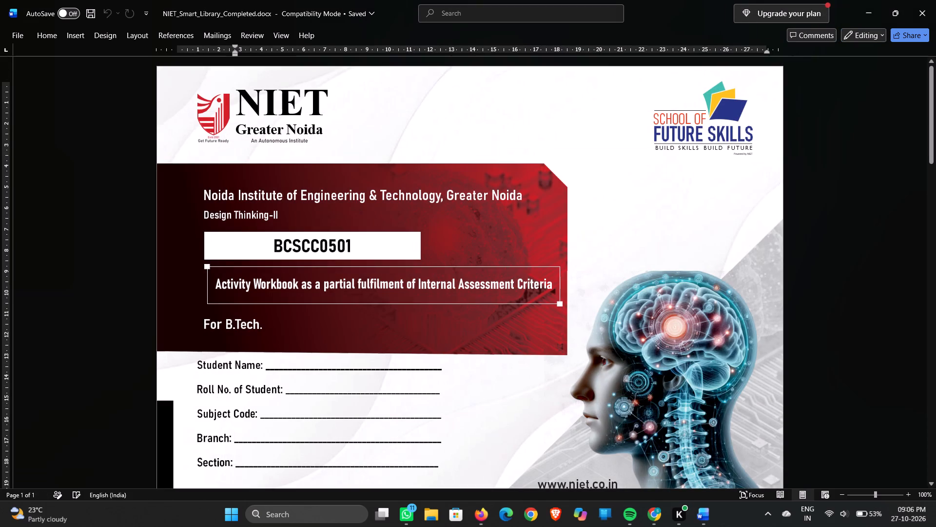
Remove the indent and extra gap before the PEOPLE answer on Activity Sheet 8, keeping it on its own line directly under the heading.
{"action": "scroll", "coordinate": [395, 293], "scroll_direction": "down", "scroll_amount": 20}
{"action": "scroll", "coordinate": [395, 293], "scroll_direction": "down", "scroll_amount": 20}
{"action": "scroll", "coordinate": [395, 293], "scroll_direction": "down", "scroll_amount": 20}
{"action": "scroll", "coordinate": [395, 293], "scroll_direction": "down", "scroll_amount": 20}
{"action": "scroll", "coordinate": [395, 293], "scroll_direction": "down", "scroll_amount": 20}
{"action": "scroll", "coordinate": [395, 293], "scroll_direction": "down", "scroll_amount": 20}
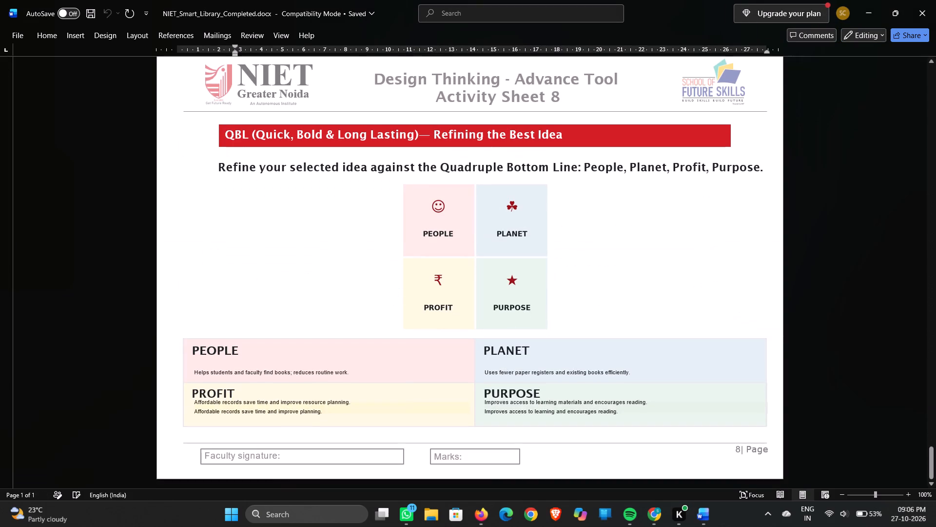
{"action": "scroll", "coordinate": [395, 293], "scroll_direction": "down", "scroll_amount": 20}
{"action": "scroll", "coordinate": [395, 293], "scroll_direction": "down", "scroll_amount": 20}
{"action": "scroll", "coordinate": [395, 293], "scroll_direction": "down", "scroll_amount": 5}
{"action": "left_click", "coordinate": [216, 364]}
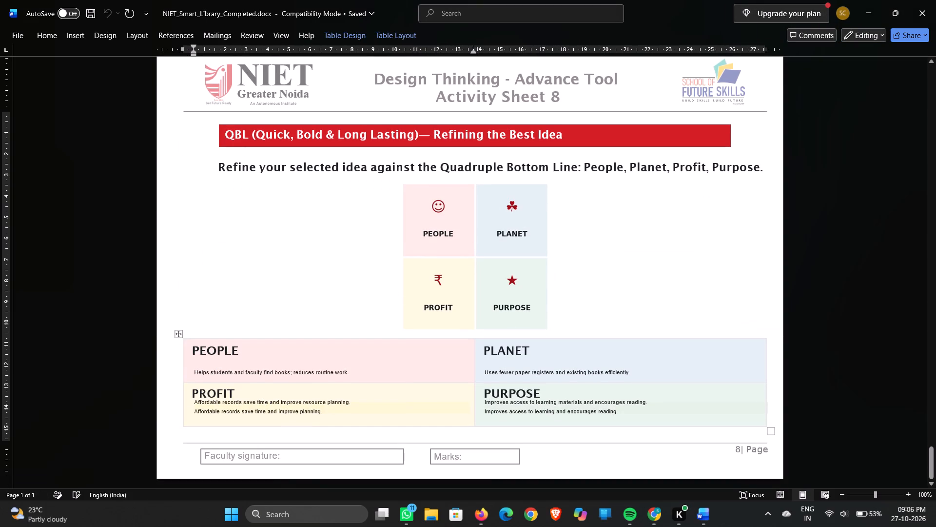
{"action": "left_click", "coordinate": [191, 364]}
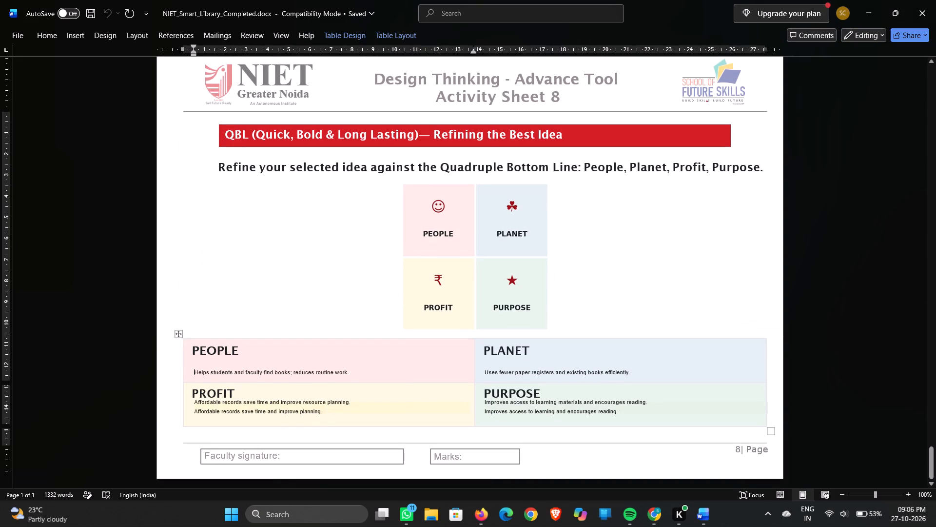
{"action": "key", "text": "BackSpace"}
{"action": "key", "text": "BackSpace"}
{"action": "key", "text": "BackSpace"}
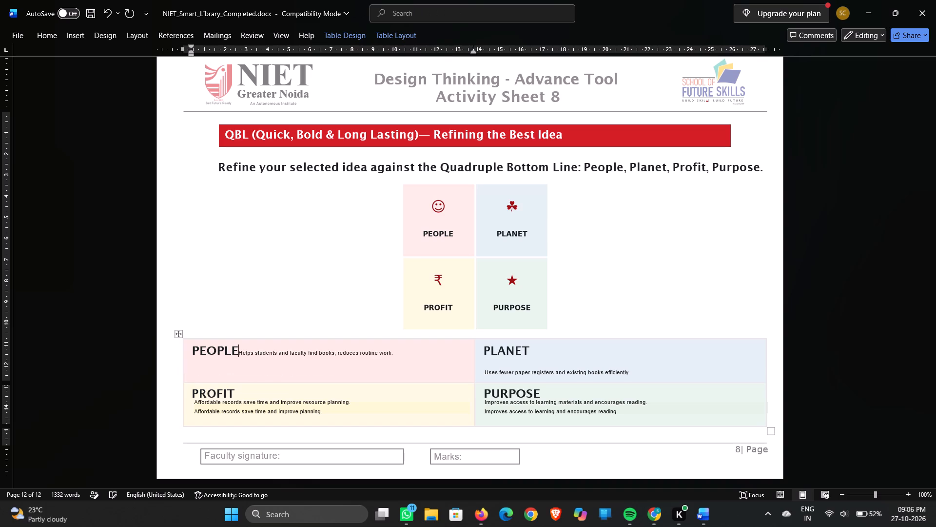
{"action": "key", "text": "Return"}
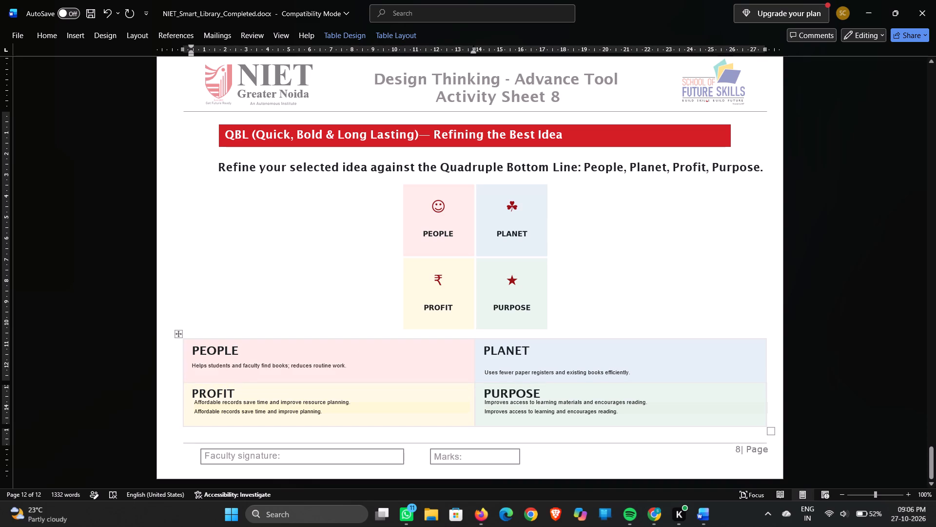
Set the font size of the PEOPLE answer "Helps students and faculty find books; reduces routine work." to 12.
{"action": "left_click_drag", "start_coordinate": [193, 354], "coordinate": [251, 351]}
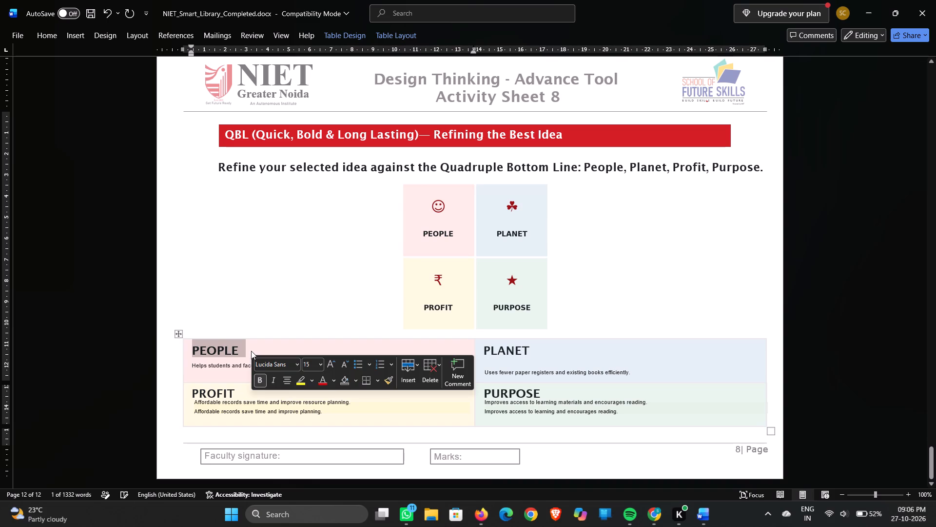
{"action": "left_click", "coordinate": [193, 366]}
{"action": "left_click_drag", "start_coordinate": [192, 365], "coordinate": [344, 364]}
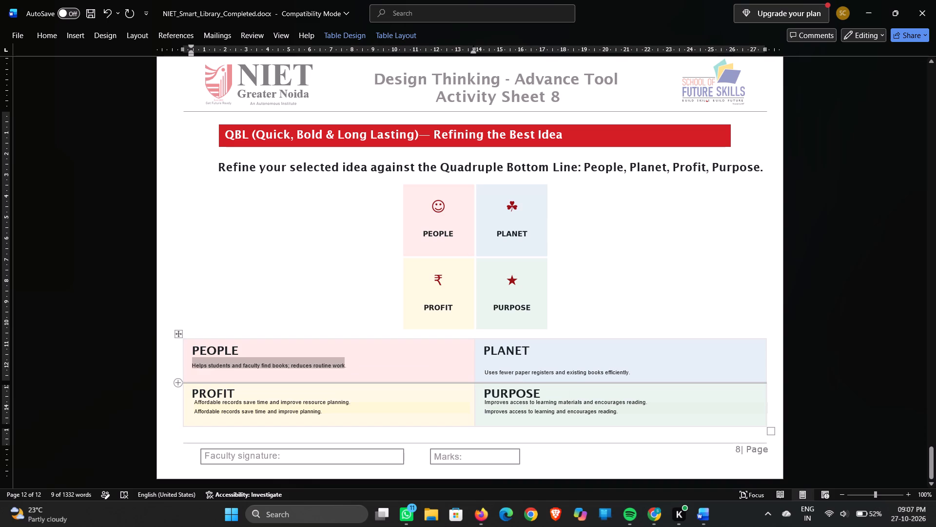
{"action": "left_click", "coordinate": [193, 362]}
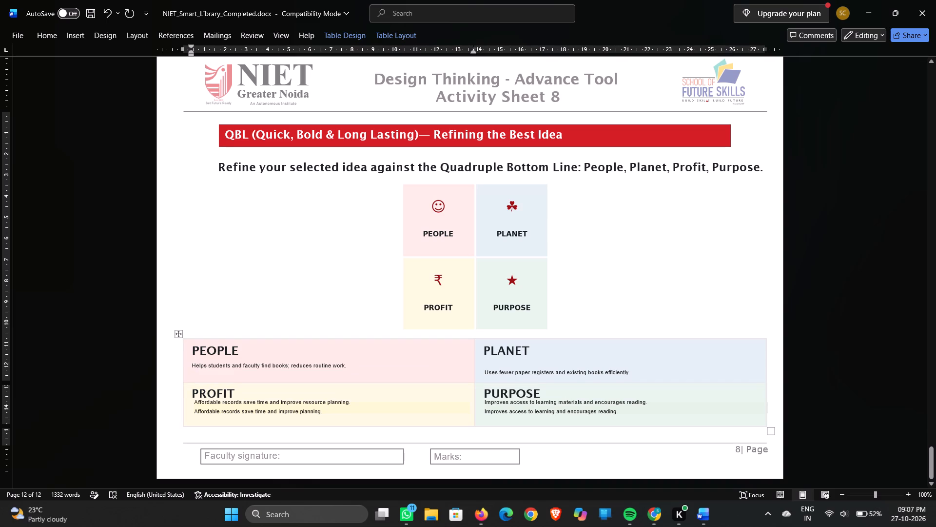
{"action": "left_click_drag", "start_coordinate": [192, 364], "coordinate": [347, 371]}
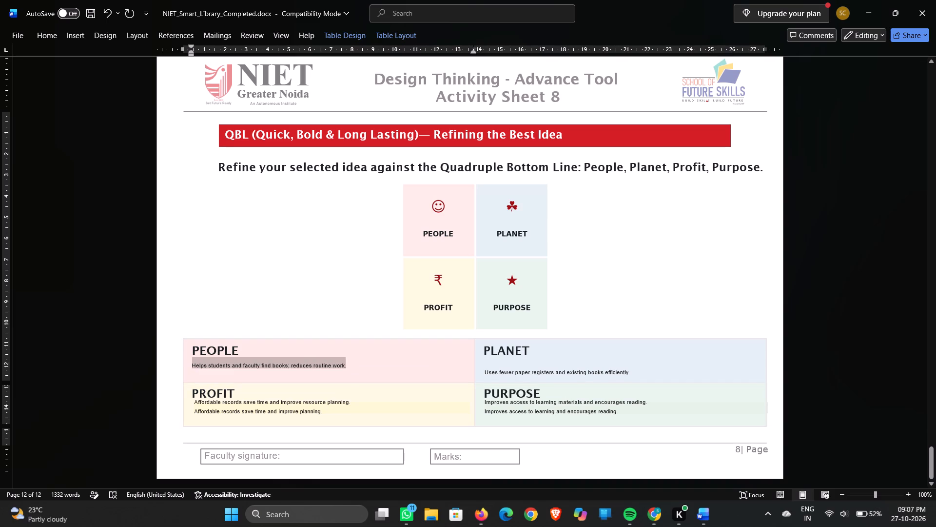
{"action": "left_click_drag", "start_coordinate": [347, 371], "coordinate": [350, 371]}
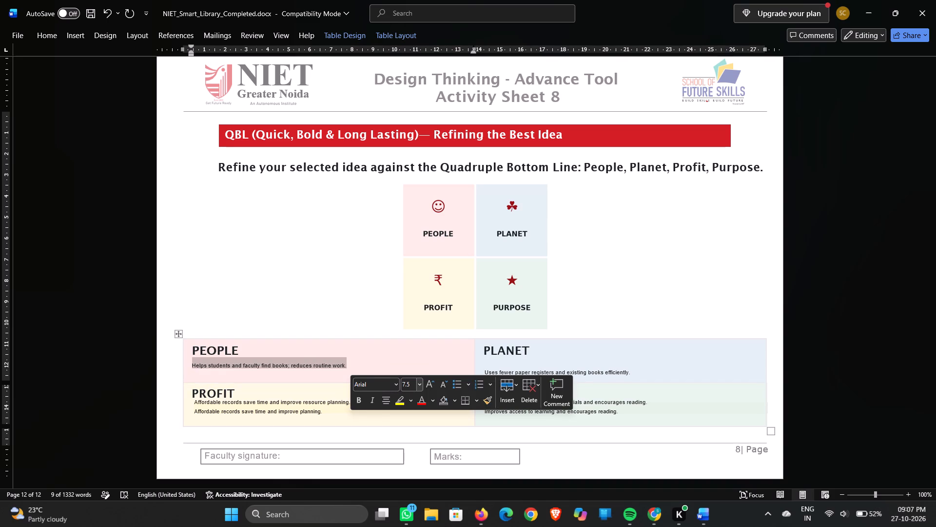
{"action": "left_click", "coordinate": [410, 386]}
{"action": "type", "text": "12"}
{"action": "key", "text": "Return"}
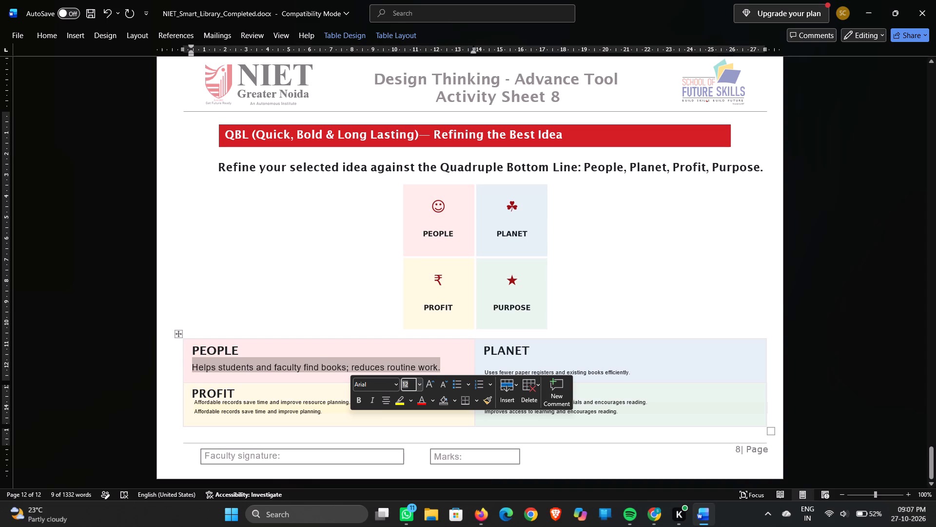
{"action": "left_click", "coordinate": [342, 376]}
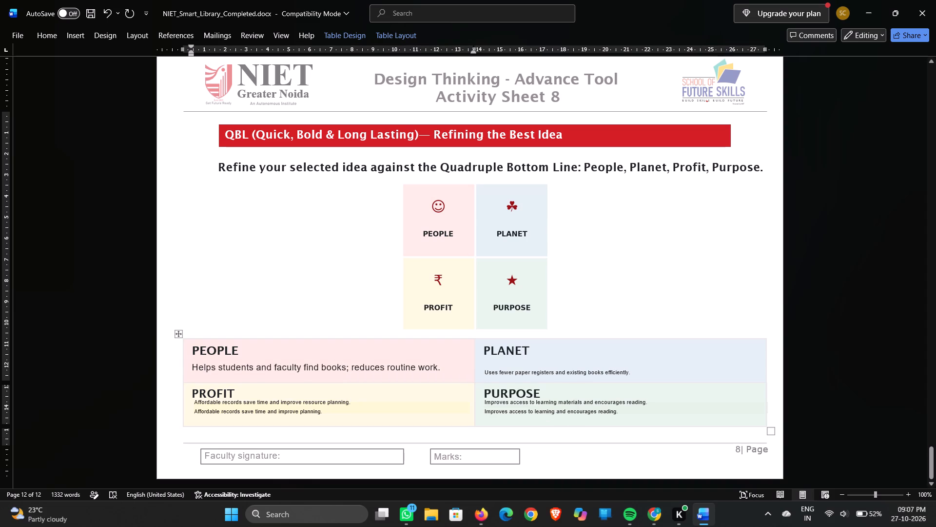
Remove the indent and extra gap before the PLANET answer, keeping it on its own line directly under the heading.
{"action": "left_click", "coordinate": [493, 366]}
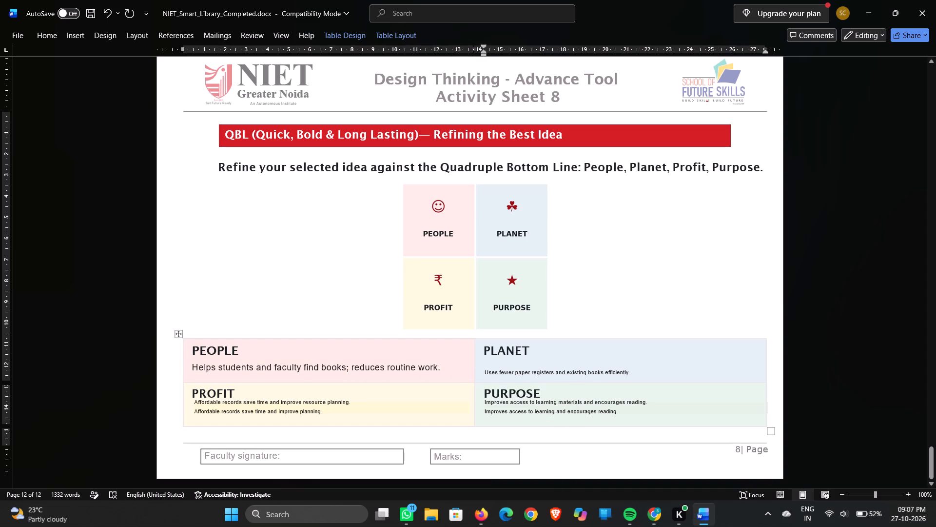
{"action": "left_click", "coordinate": [487, 365]}
{"action": "key", "text": "BackSpace"}
{"action": "key", "text": "BackSpace"}
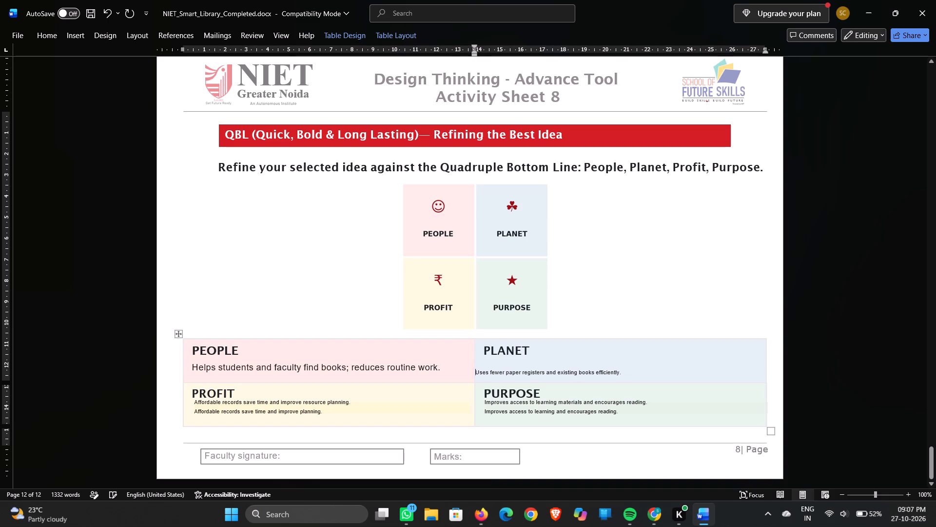
{"action": "key", "text": "BackSpace"}
{"action": "key", "text": "Return"}
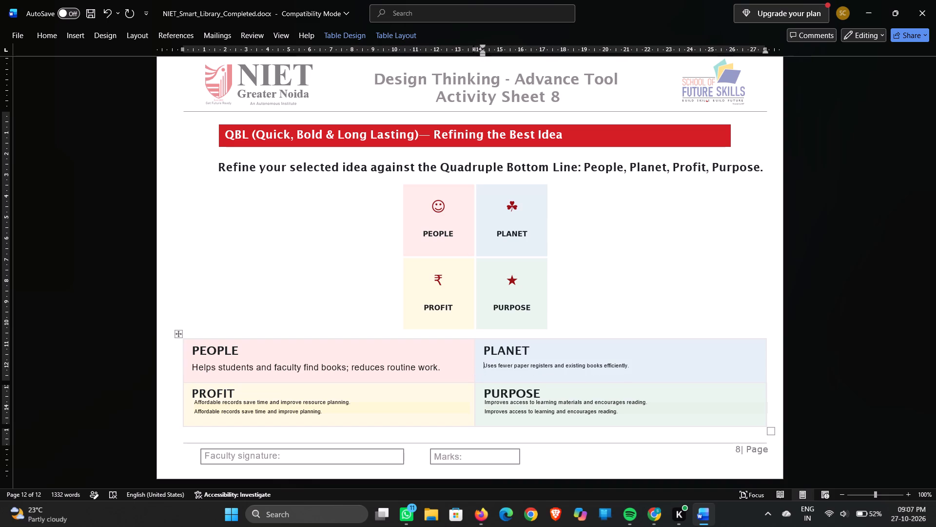
Set the font size of the PLANET answer "Uses fewer paper registers and existing books efficiently." to 12.
{"action": "left_click_drag", "start_coordinate": [481, 364], "coordinate": [620, 364]}
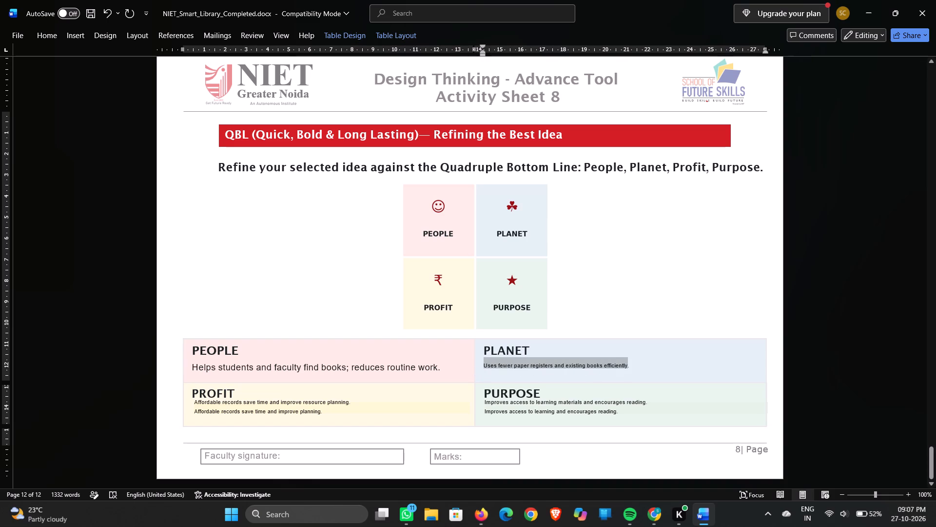
{"action": "left_click_drag", "start_coordinate": [620, 364], "coordinate": [633, 364]}
{"action": "left_click", "coordinate": [693, 374]}
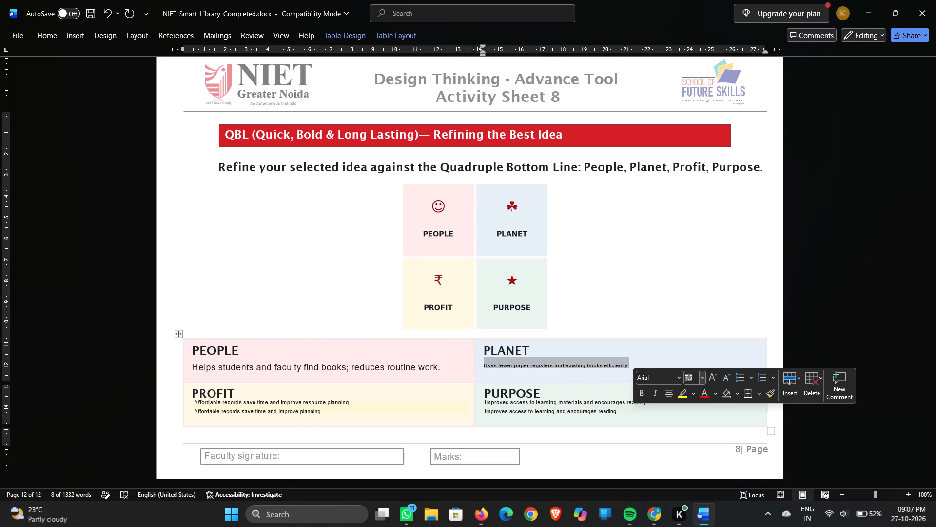
{"action": "type", "text": "12"}
{"action": "key", "text": "Return"}
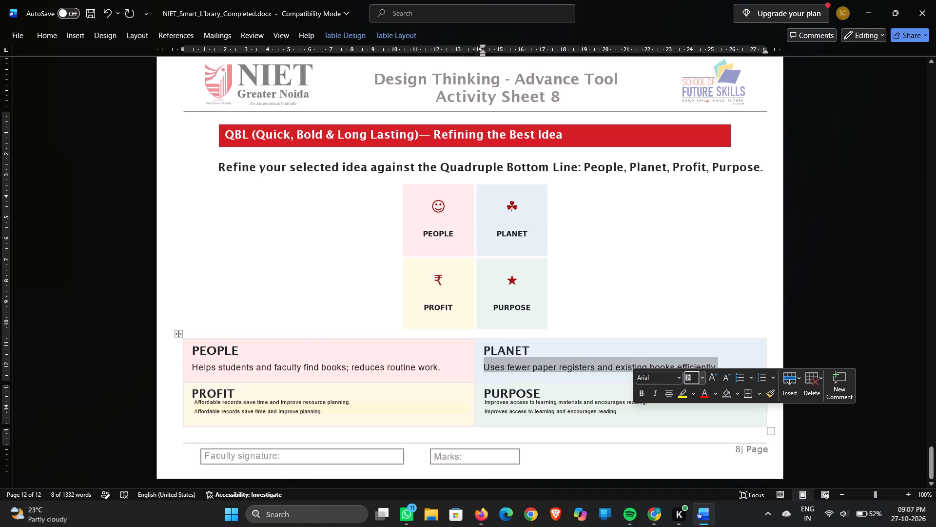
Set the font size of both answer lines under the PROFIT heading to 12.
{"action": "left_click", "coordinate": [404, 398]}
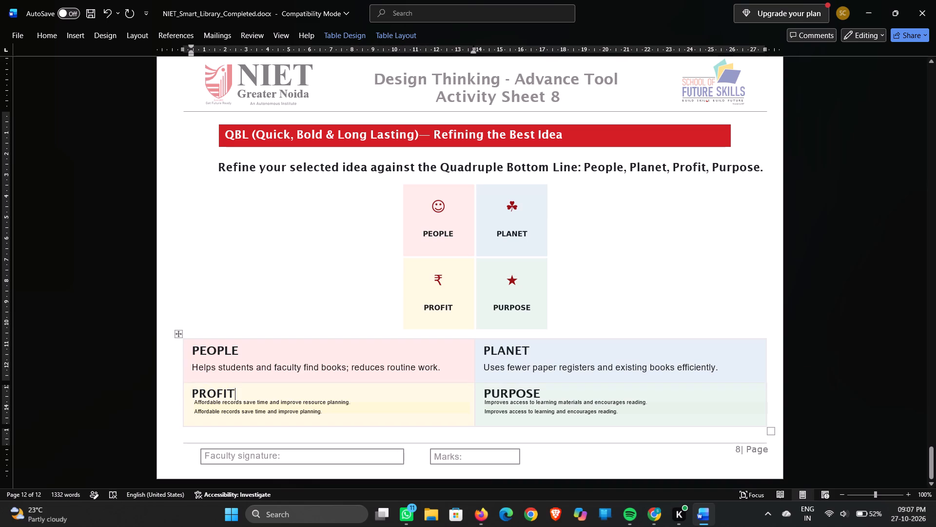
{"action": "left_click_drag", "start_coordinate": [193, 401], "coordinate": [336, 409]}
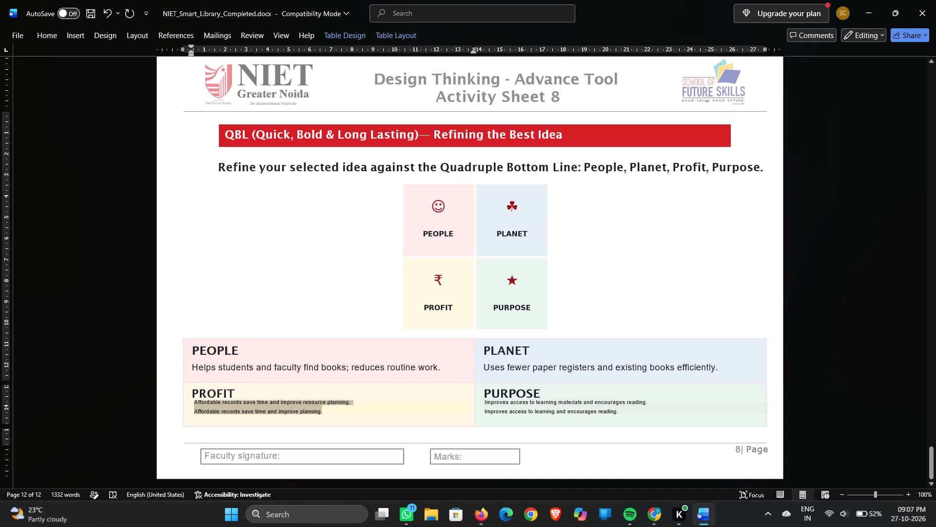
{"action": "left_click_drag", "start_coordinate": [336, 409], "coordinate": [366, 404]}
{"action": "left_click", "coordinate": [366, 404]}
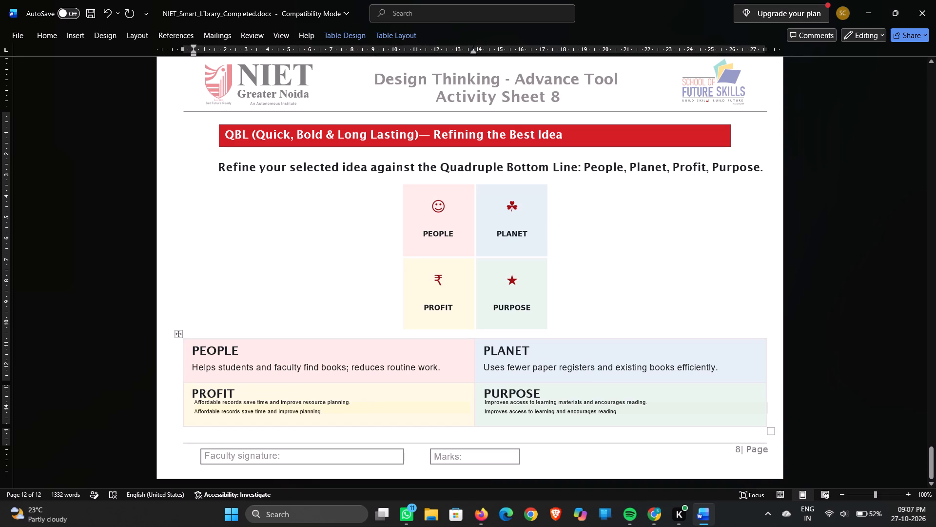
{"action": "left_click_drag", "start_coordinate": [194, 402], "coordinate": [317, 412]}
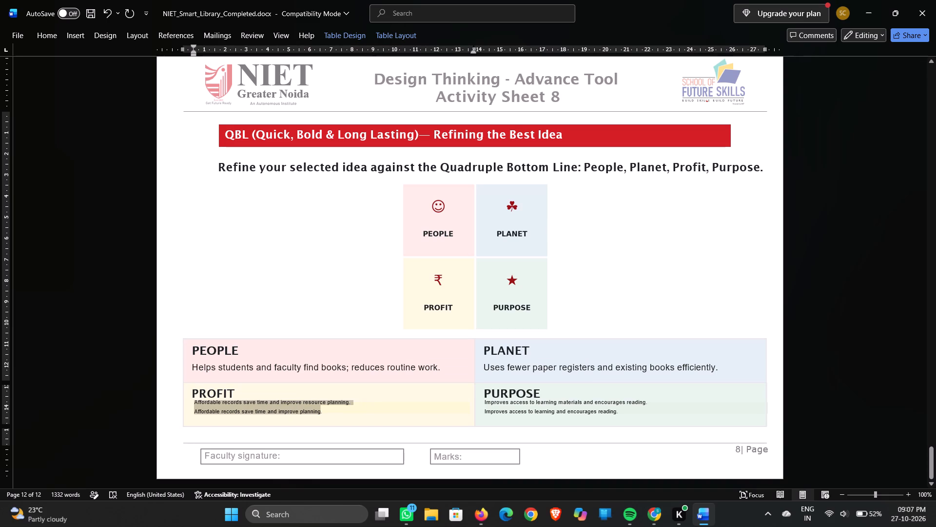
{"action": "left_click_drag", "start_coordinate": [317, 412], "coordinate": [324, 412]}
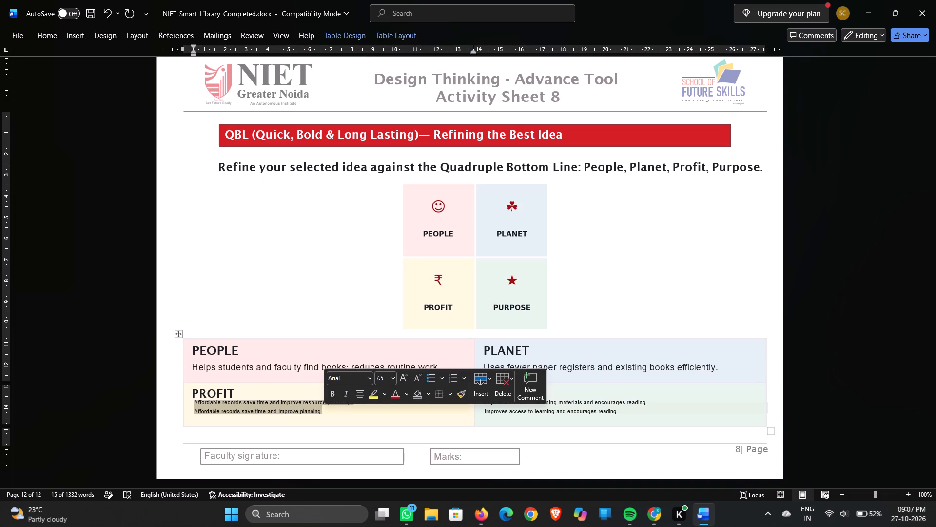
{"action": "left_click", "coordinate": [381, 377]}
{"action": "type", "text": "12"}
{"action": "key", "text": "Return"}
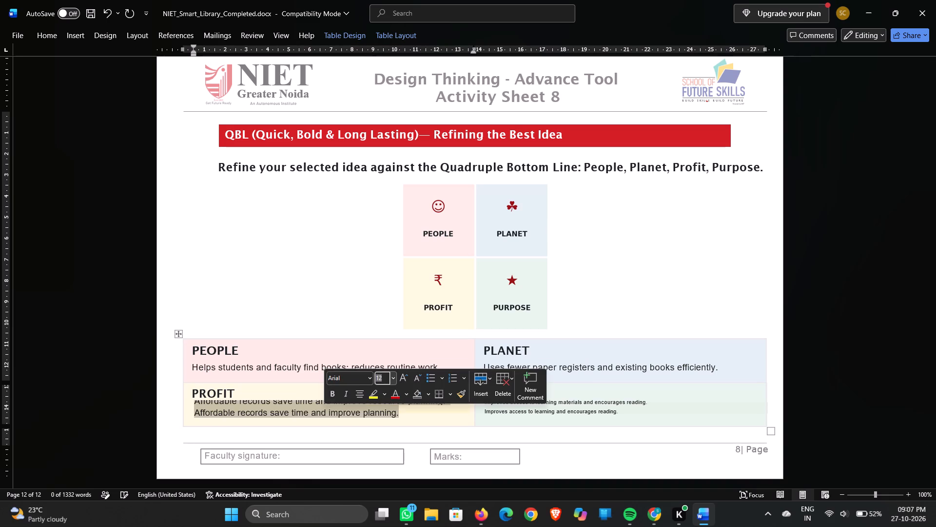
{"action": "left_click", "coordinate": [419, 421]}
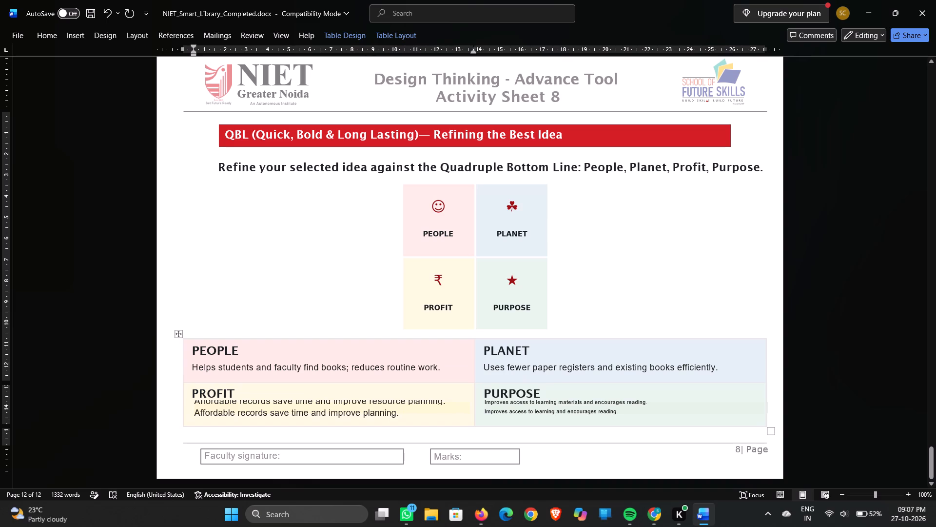
Extend the PROFIT and PURPOSE row of the answer table downward to just above the footer line.
{"action": "left_click_drag", "start_coordinate": [393, 426], "coordinate": [391, 436]}
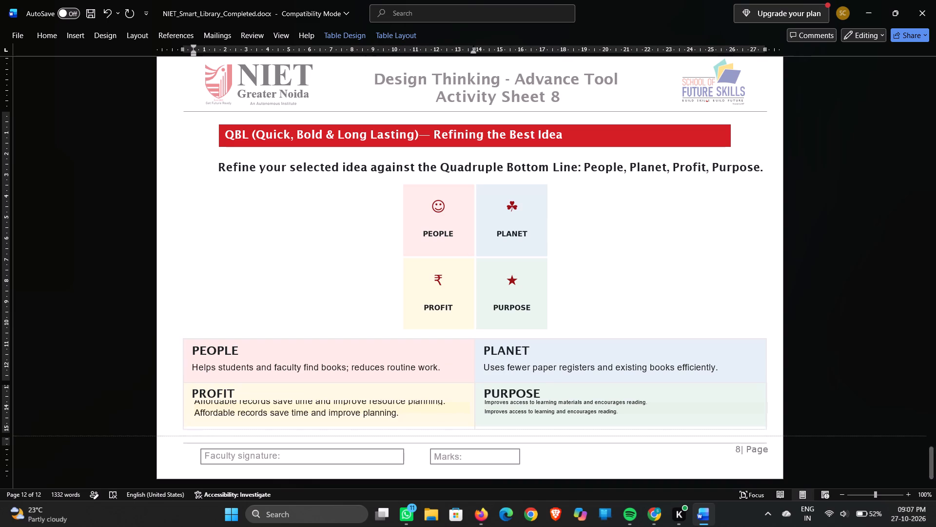
{"action": "left_click_drag", "start_coordinate": [391, 436], "coordinate": [392, 437]}
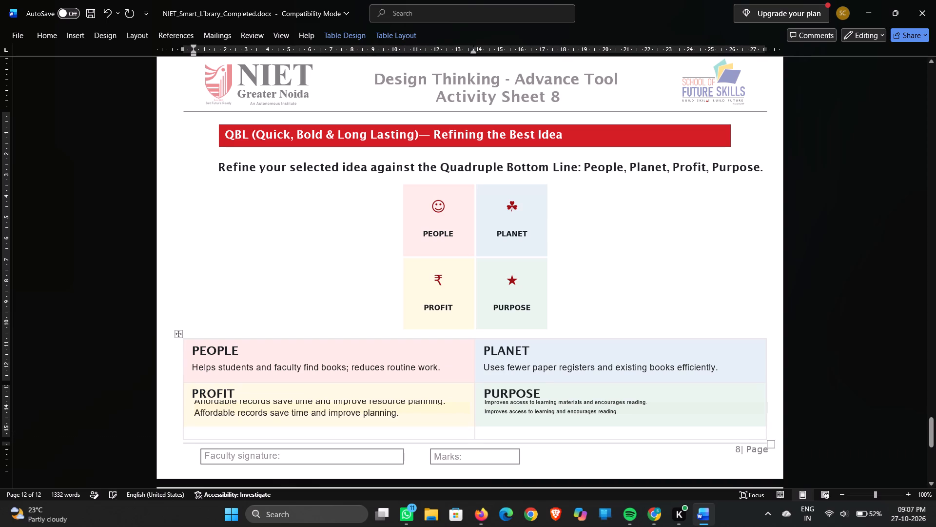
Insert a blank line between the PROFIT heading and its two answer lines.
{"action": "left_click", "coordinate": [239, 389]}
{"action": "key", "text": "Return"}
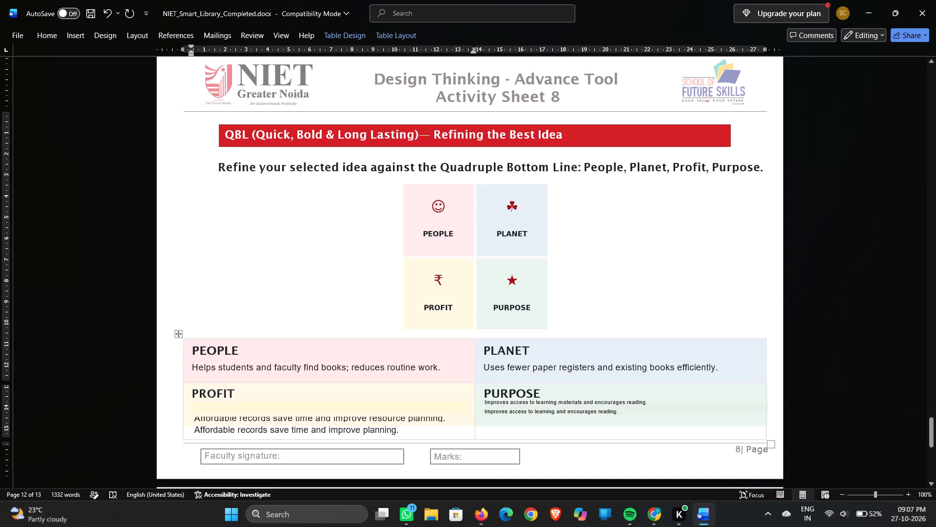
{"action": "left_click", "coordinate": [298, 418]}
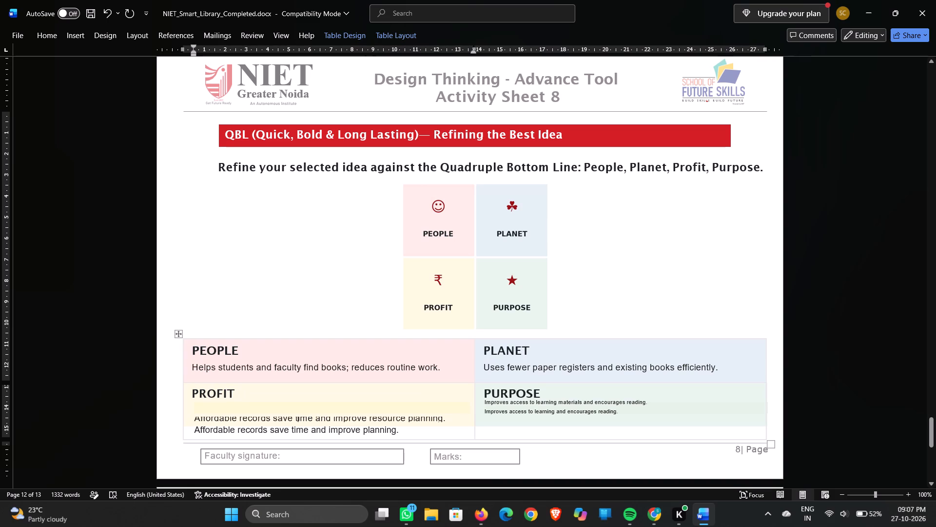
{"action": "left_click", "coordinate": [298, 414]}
Shorten the PEOPLE and PLANET row by raising its lower border to just below the answers.
{"action": "left_click_drag", "start_coordinate": [327, 341], "coordinate": [329, 327]}
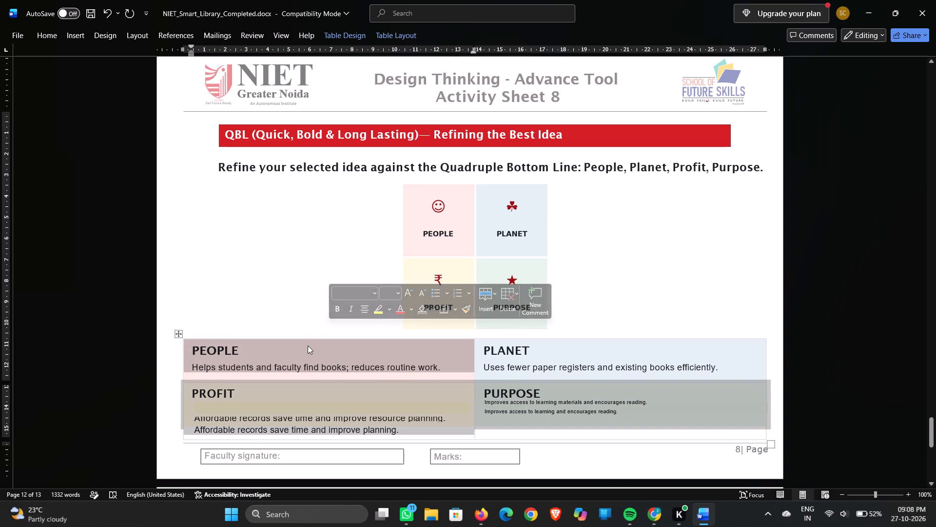
{"action": "left_click", "coordinate": [308, 345]}
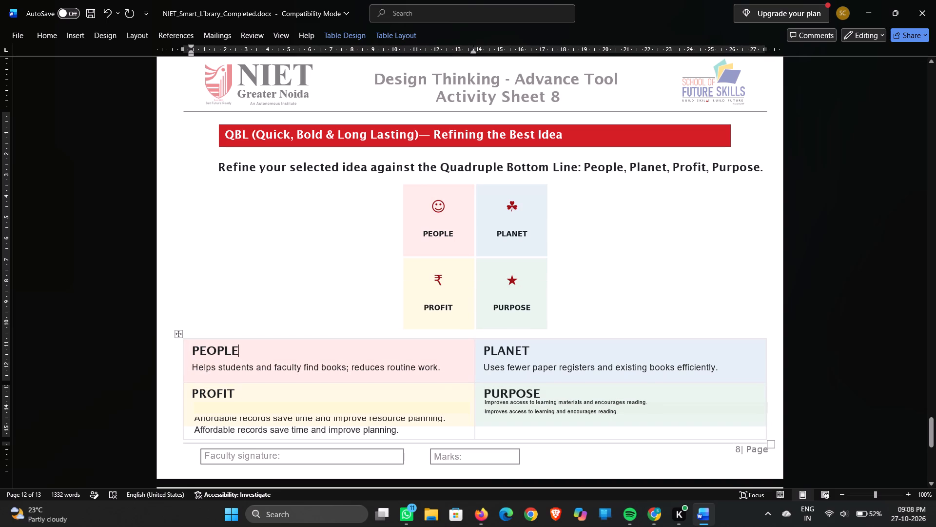
{"action": "left_click_drag", "start_coordinate": [322, 384], "coordinate": [322, 381]}
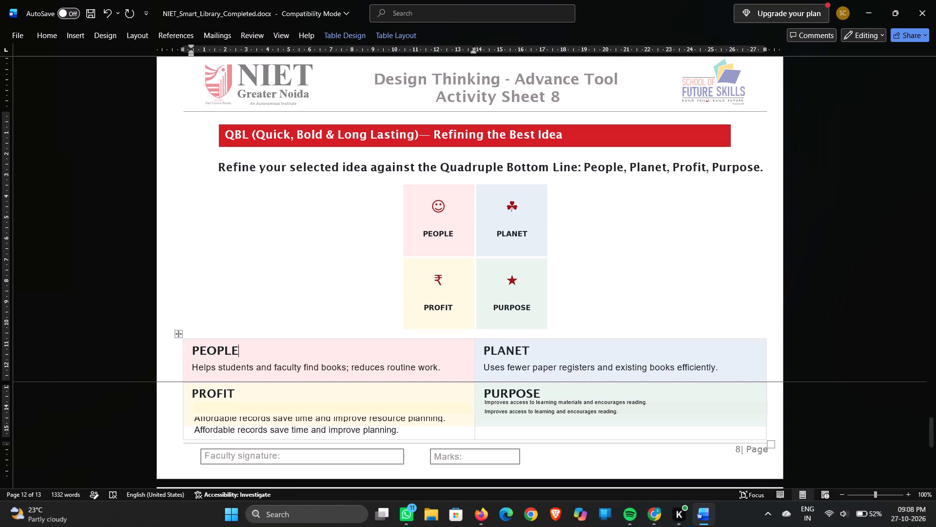
{"action": "left_click_drag", "start_coordinate": [322, 381], "coordinate": [322, 372]}
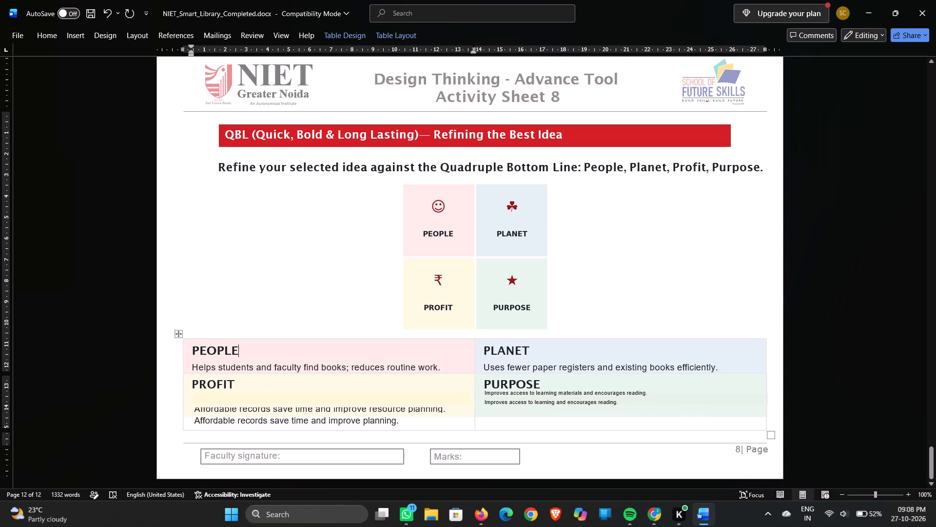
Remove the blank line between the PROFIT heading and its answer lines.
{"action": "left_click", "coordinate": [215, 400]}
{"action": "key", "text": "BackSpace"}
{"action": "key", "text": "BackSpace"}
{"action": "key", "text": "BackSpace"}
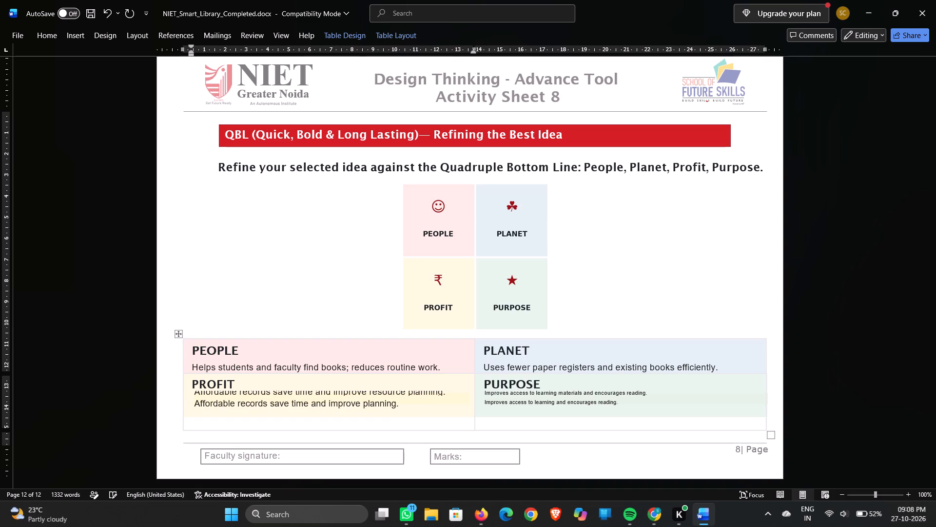
Set the font size of the PEOPLE answer "Helps students and faculty find books; reduces routine work." to 10.
{"action": "left_click", "coordinate": [410, 404]}
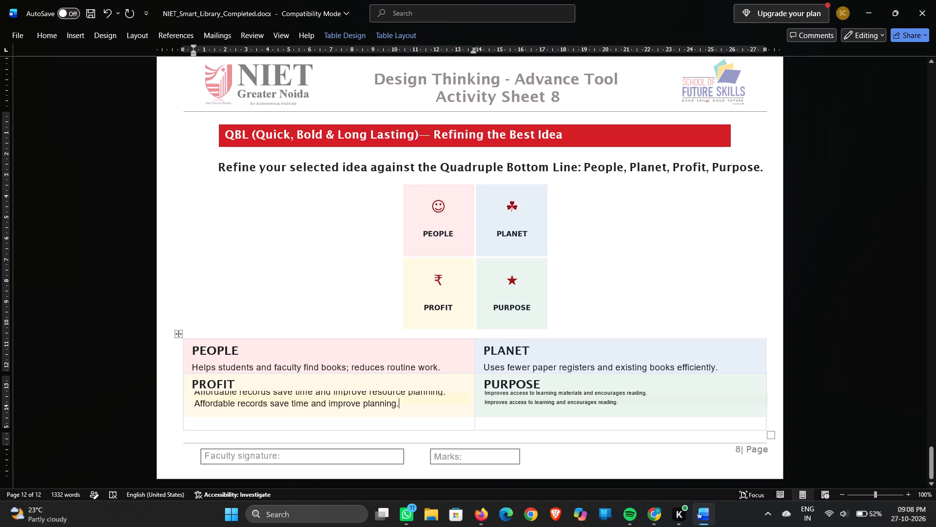
{"action": "left_click_drag", "start_coordinate": [443, 367], "coordinate": [245, 360]}
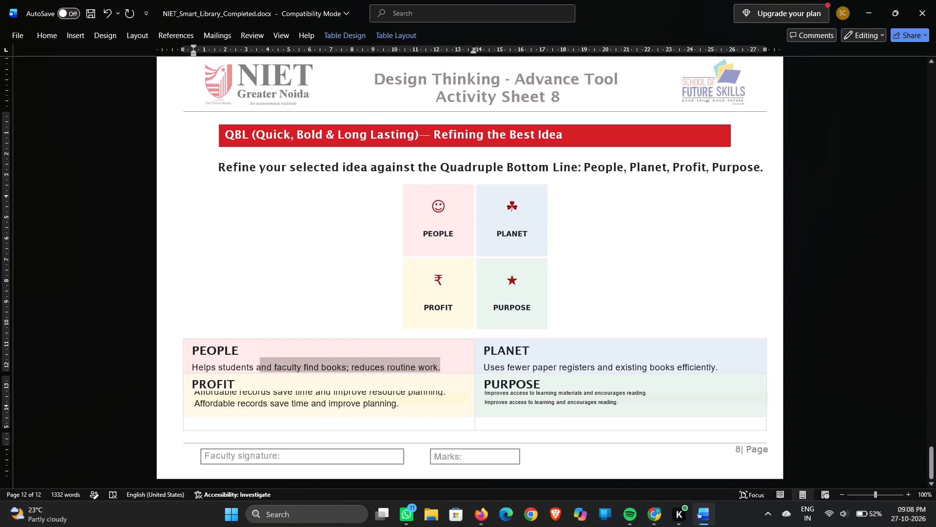
{"action": "left_click_drag", "start_coordinate": [245, 360], "coordinate": [185, 365]}
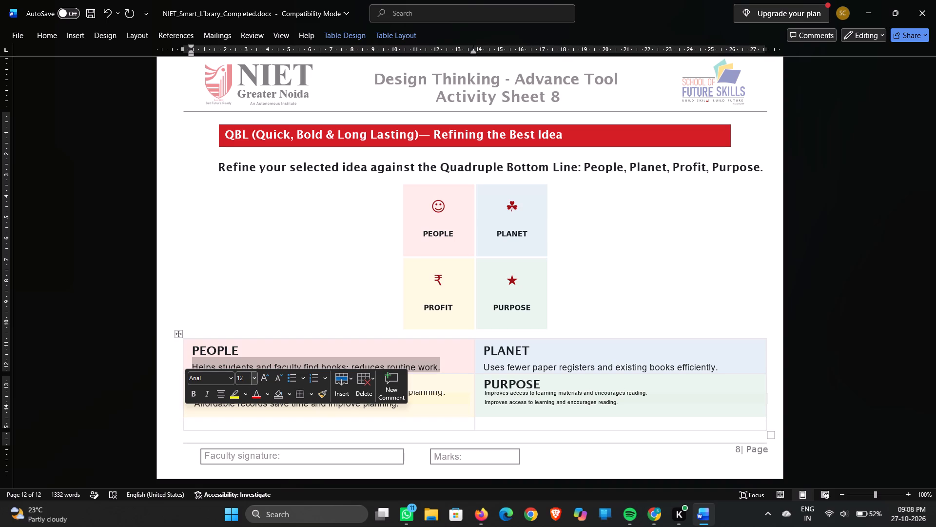
{"action": "left_click", "coordinate": [246, 378]}
{"action": "type", "text": "10"}
{"action": "key", "text": "Return"}
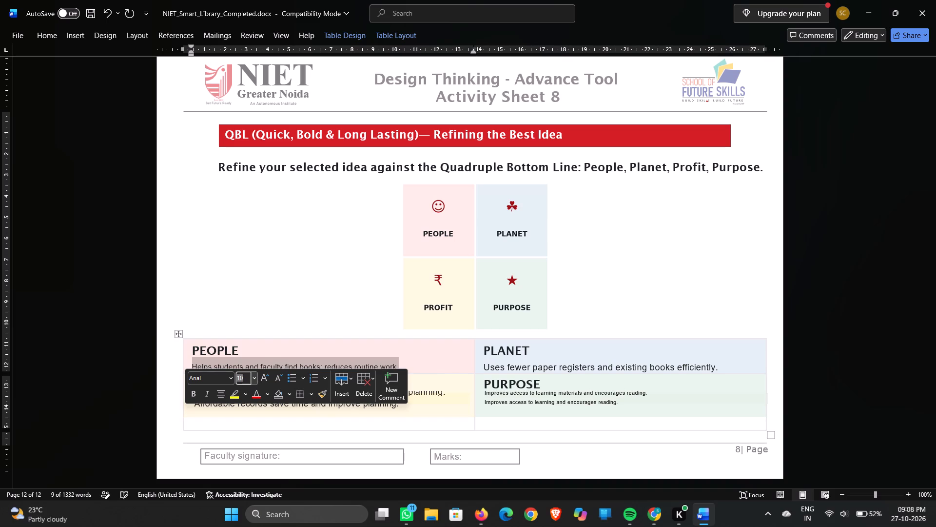
Set the font size of both answer lines under the PROFIT heading to 10.
{"action": "left_click", "coordinate": [149, 406]}
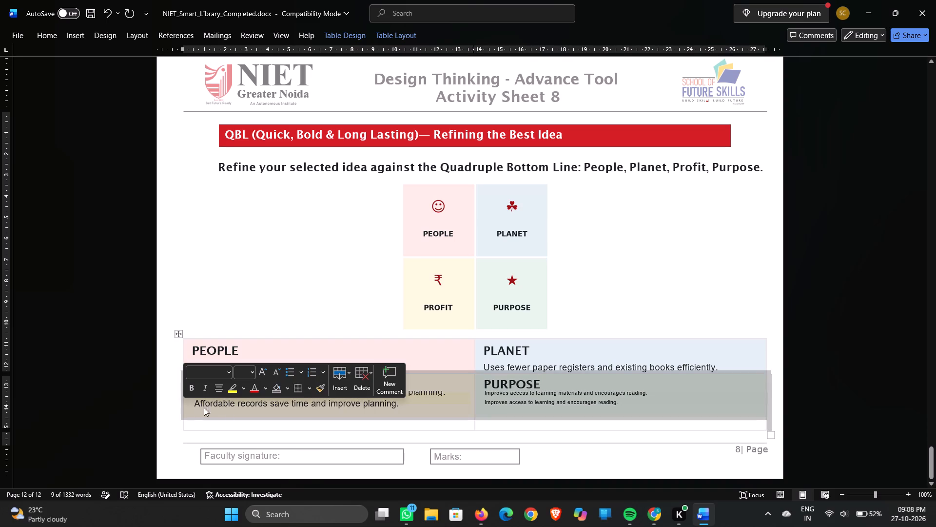
{"action": "left_click", "coordinate": [409, 406]}
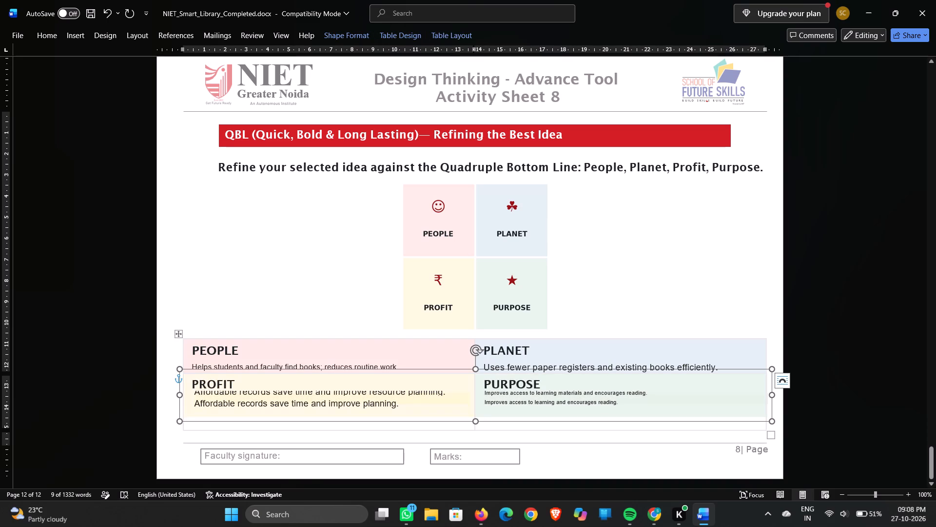
{"action": "left_click_drag", "start_coordinate": [400, 404], "coordinate": [194, 392]}
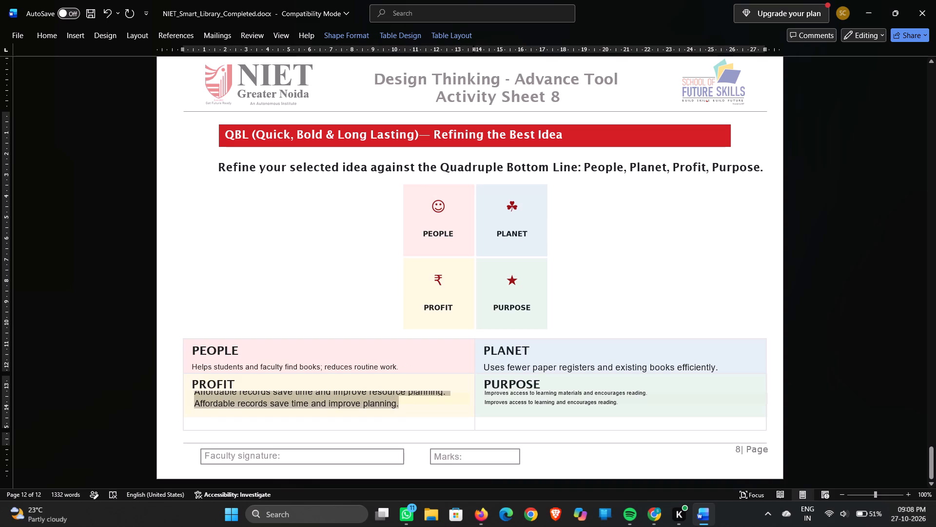
{"action": "left_click_drag", "start_coordinate": [194, 392], "coordinate": [194, 394]}
{"action": "left_click", "coordinate": [254, 360]}
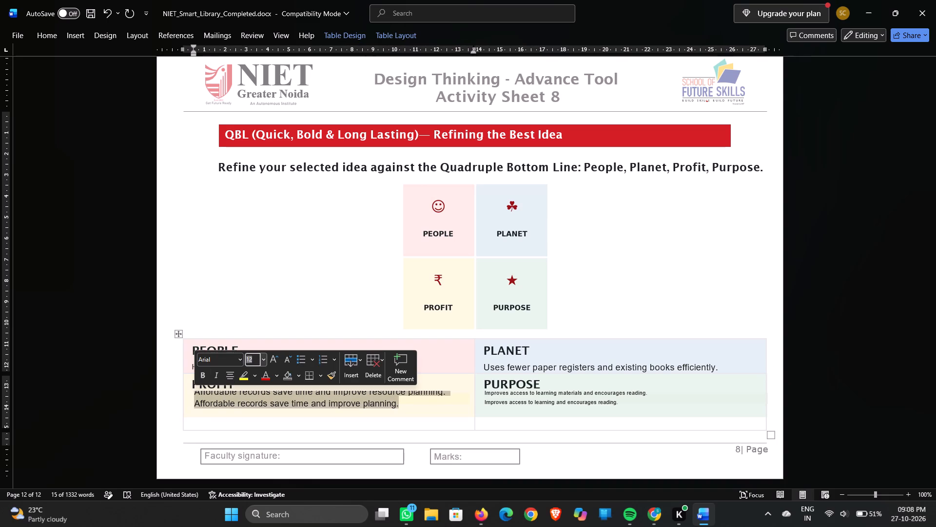
{"action": "type", "text": "10"}
{"action": "key", "text": "Return"}
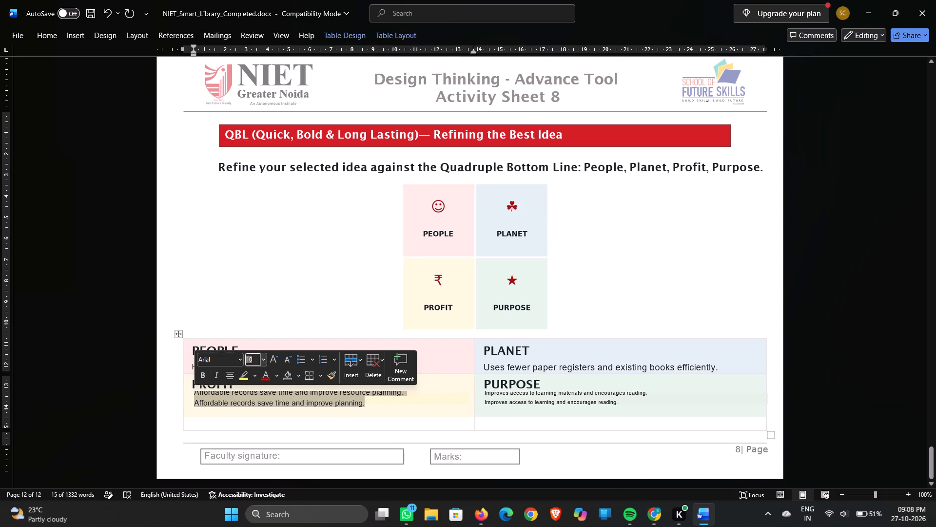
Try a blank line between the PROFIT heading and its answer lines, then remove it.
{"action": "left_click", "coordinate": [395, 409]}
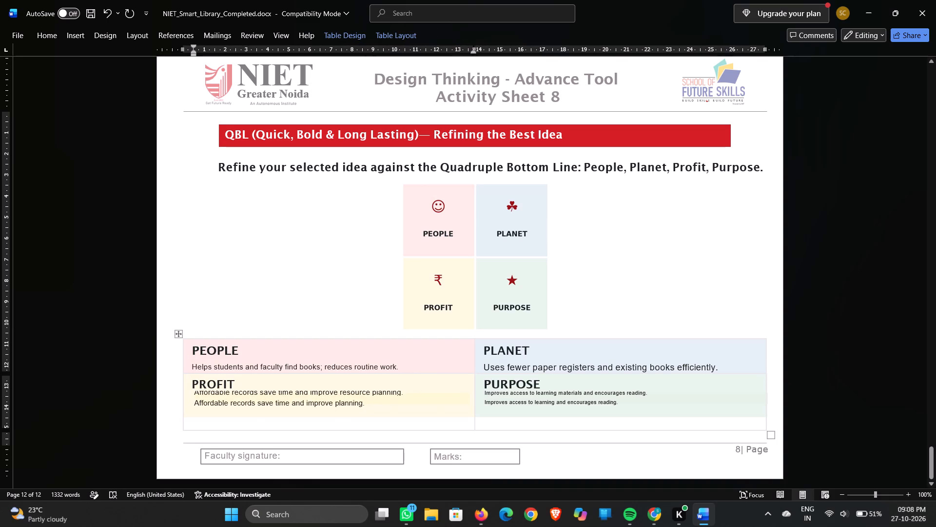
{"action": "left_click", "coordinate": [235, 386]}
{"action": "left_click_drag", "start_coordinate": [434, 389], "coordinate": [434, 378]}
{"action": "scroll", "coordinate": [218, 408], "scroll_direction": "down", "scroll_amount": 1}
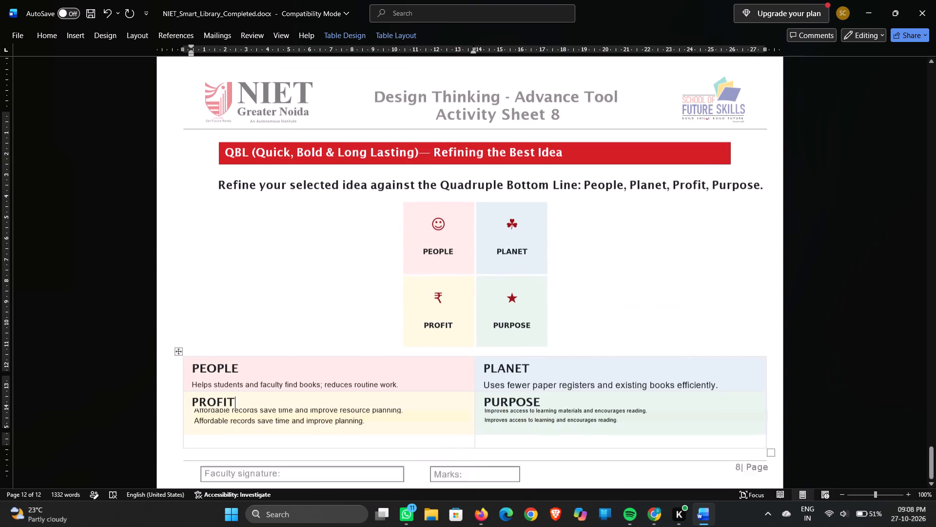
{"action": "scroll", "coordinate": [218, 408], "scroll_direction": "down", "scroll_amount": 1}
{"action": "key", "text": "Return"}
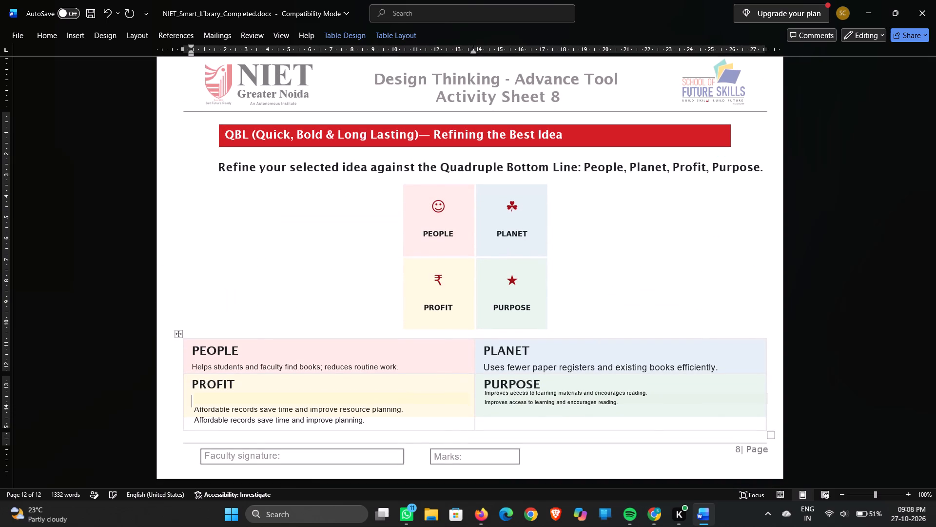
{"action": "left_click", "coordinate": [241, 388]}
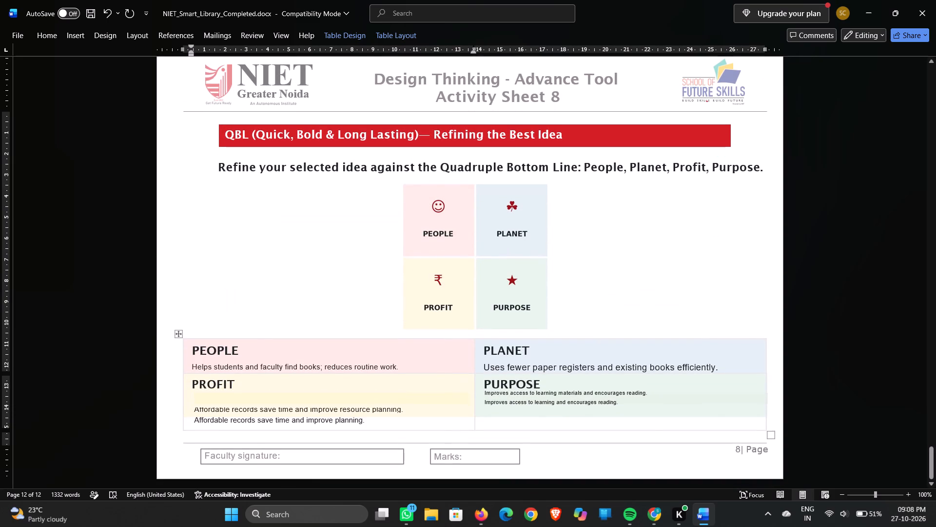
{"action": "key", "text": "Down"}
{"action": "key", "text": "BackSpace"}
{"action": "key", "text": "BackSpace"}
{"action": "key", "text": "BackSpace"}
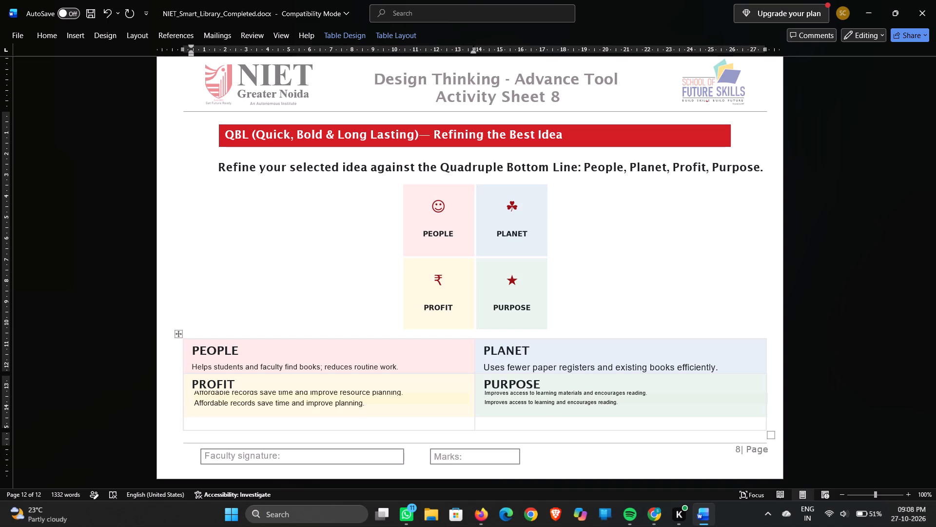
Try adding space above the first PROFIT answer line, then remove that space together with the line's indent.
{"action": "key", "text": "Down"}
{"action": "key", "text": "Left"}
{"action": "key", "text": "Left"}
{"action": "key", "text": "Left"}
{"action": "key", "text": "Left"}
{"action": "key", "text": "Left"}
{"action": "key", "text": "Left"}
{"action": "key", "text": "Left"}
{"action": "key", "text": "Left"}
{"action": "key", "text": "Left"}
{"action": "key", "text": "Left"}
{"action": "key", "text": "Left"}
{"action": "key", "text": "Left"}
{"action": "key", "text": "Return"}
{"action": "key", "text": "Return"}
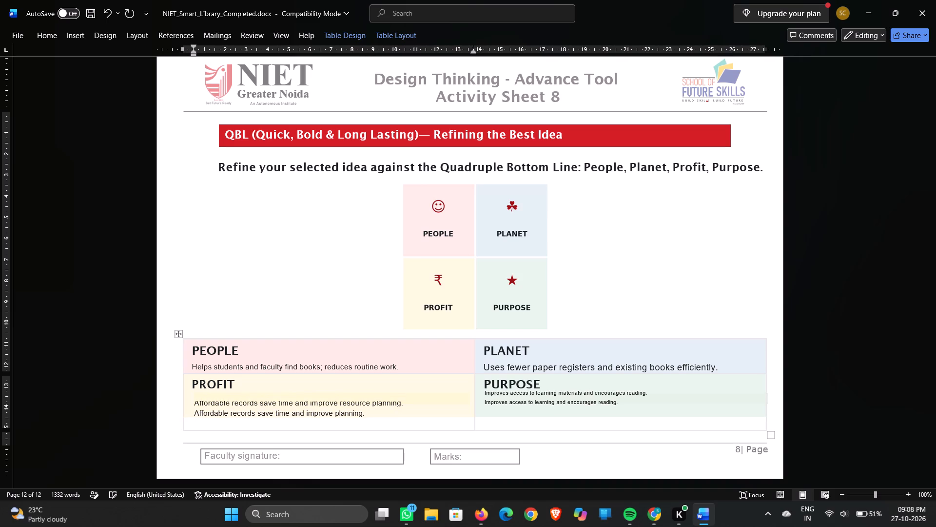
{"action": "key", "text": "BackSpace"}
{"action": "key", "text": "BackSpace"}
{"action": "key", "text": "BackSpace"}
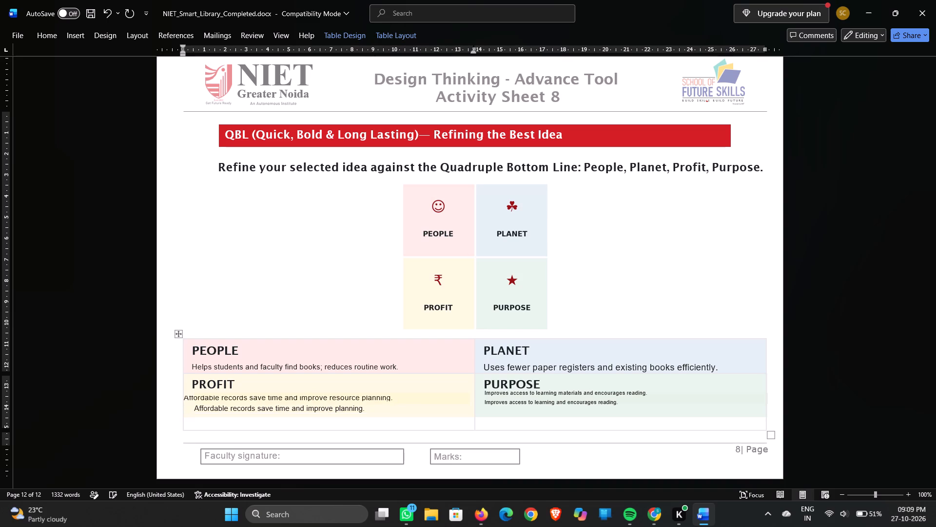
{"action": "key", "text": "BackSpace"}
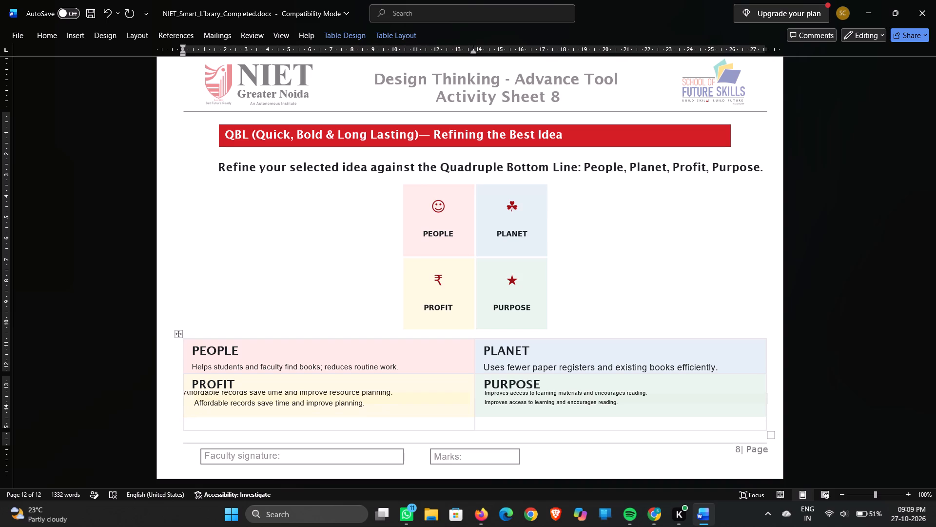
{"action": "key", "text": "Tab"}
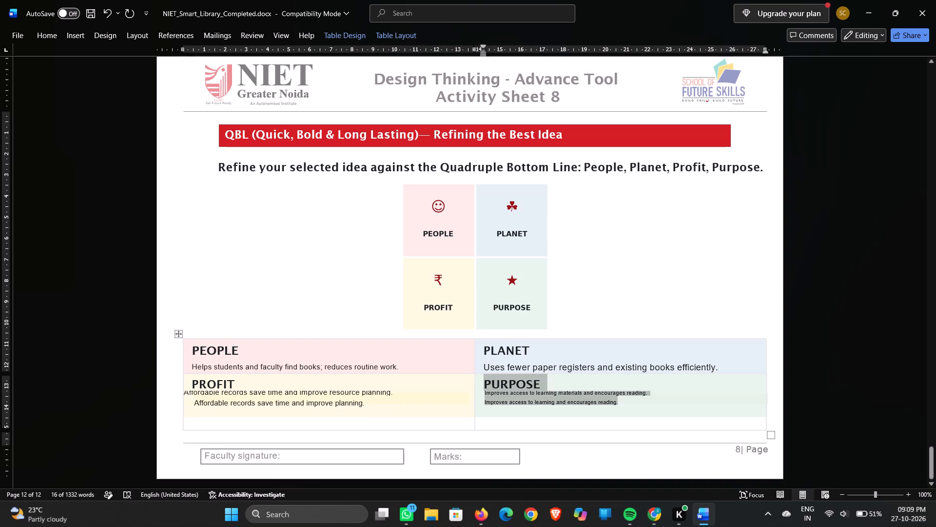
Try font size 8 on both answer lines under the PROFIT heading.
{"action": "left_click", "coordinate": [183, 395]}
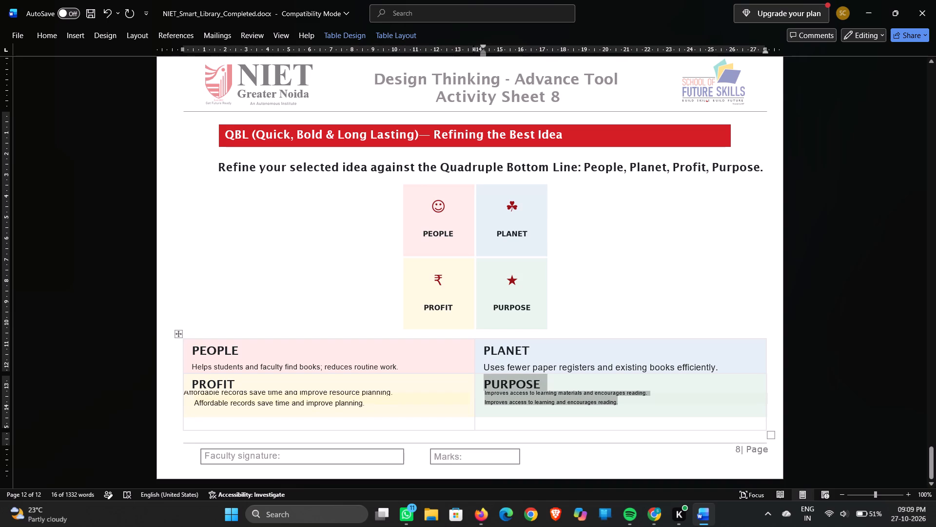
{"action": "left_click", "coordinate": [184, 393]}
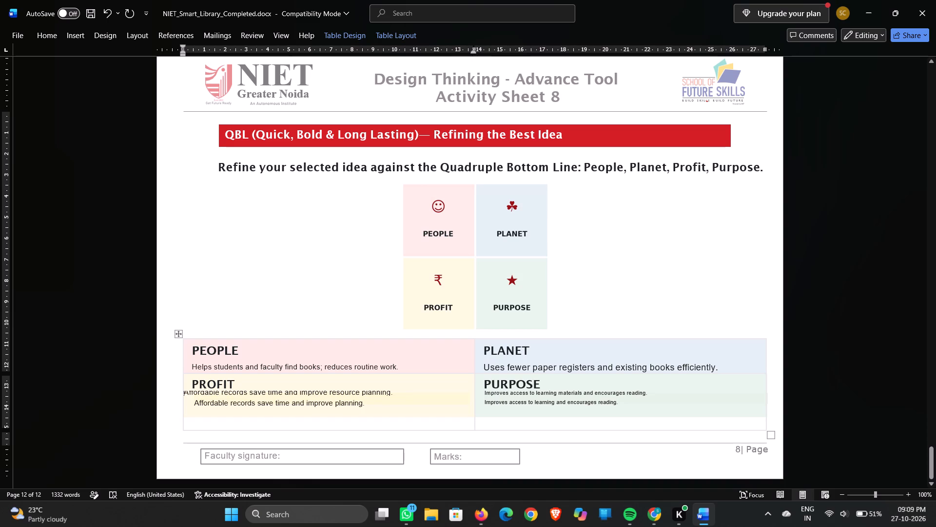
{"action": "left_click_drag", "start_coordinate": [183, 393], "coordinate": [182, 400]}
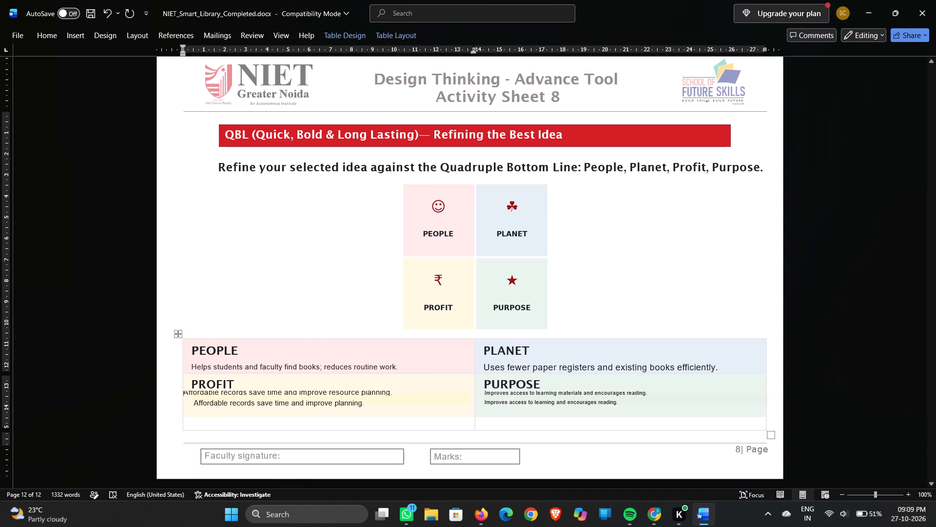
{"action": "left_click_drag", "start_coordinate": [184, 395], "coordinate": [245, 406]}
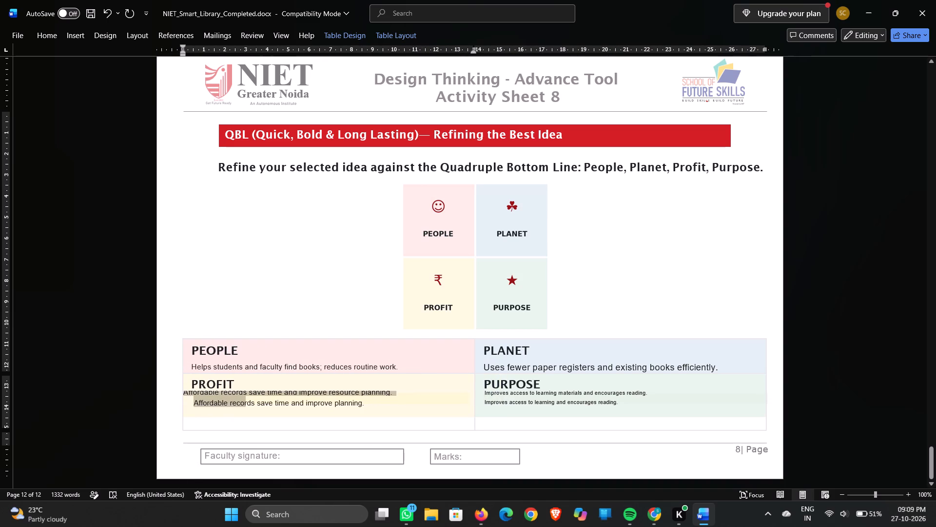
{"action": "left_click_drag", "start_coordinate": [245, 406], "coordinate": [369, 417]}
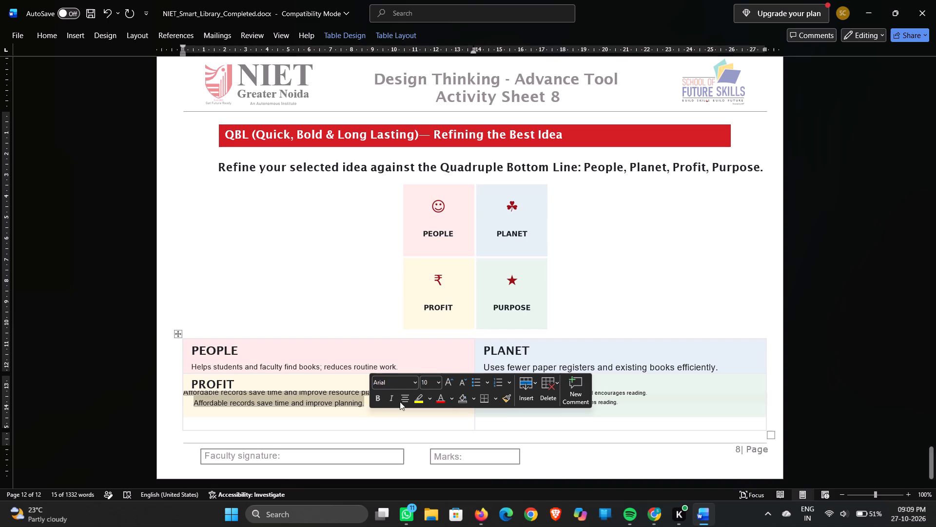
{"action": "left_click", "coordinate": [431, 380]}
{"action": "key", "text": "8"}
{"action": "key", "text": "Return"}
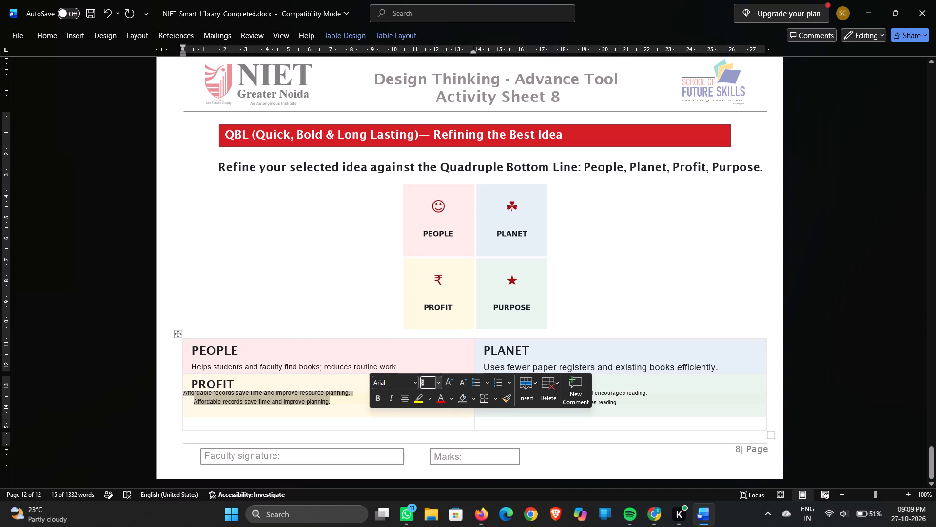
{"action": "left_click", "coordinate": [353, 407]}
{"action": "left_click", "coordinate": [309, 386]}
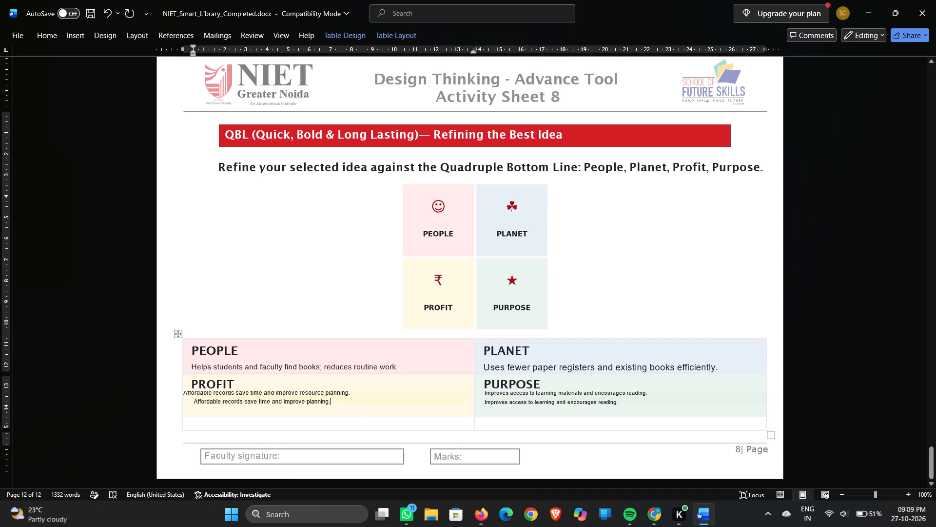
Undo the recent table edits back to the taller PEOPLE and PLANET row and the original small PROFIT answer lines.
{"action": "key", "text": "ctrl+z"}
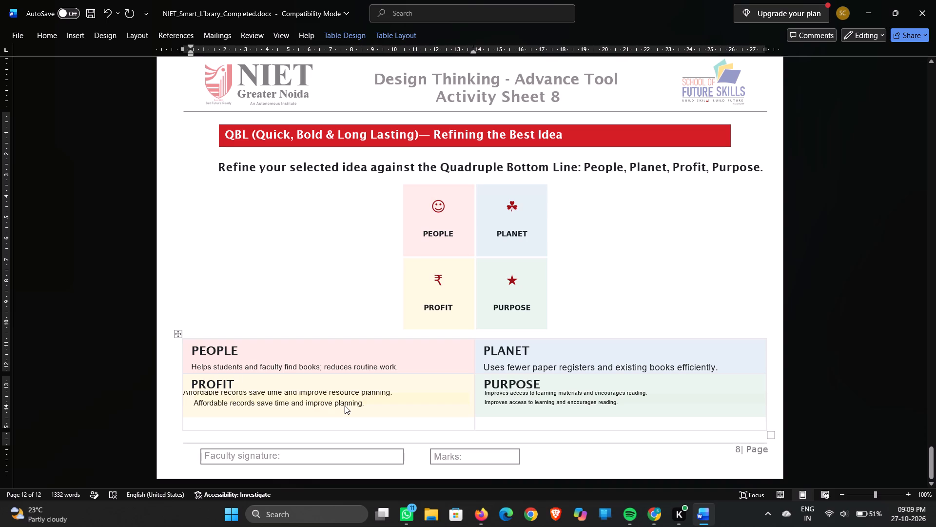
{"action": "key", "text": "ctrl+z"}
{"action": "key", "text": "ctrl+z"}
{"action": "key", "text": "ctrl+z"}
{"action": "key", "text": "ctrl+z"}
{"action": "key", "text": "ctrl+z"}
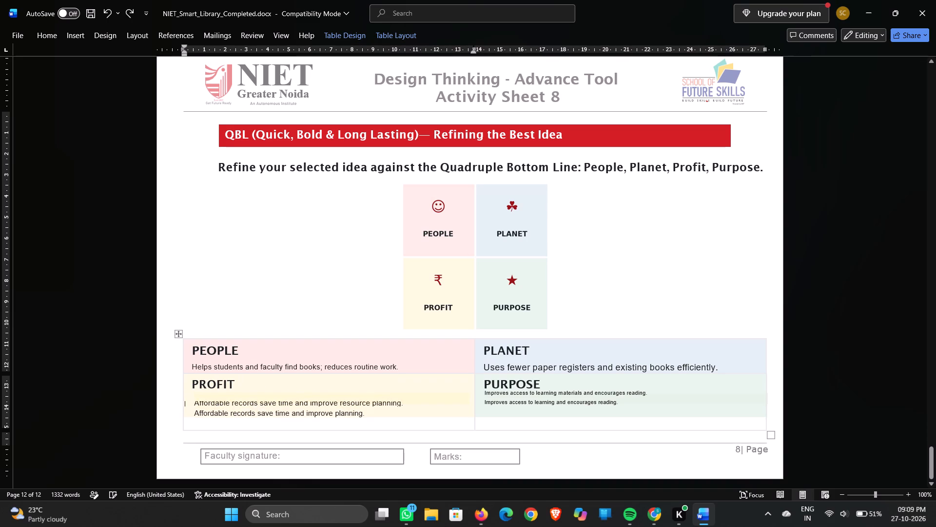
{"action": "key", "text": "ctrl+z"}
{"action": "key", "text": "ctrl+z"}
{"action": "key", "text": "ctrl+z"}
{"action": "key", "text": "ctrl+z"}
{"action": "key", "text": "ctrl+z"}
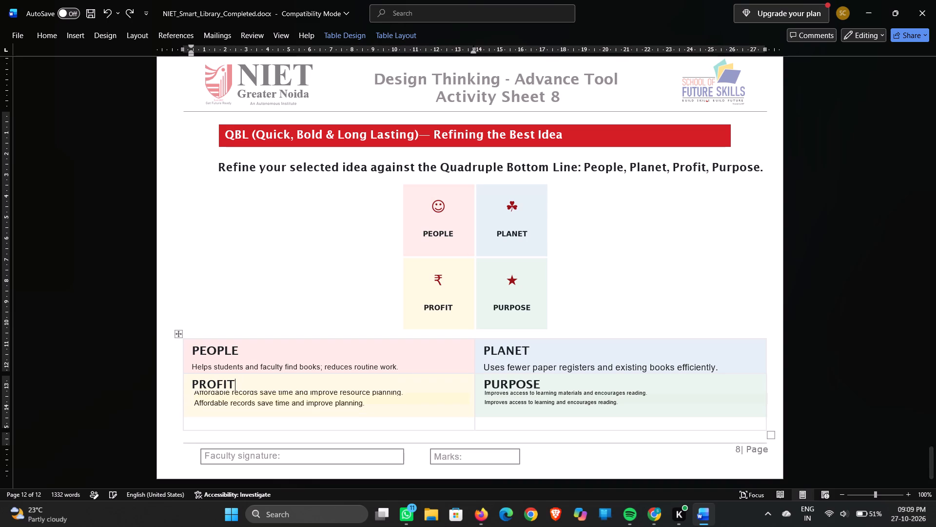
{"action": "key", "text": "ctrl+z"}
{"action": "key", "text": "ctrl+z"}
{"action": "key", "text": "ctrl+z"}
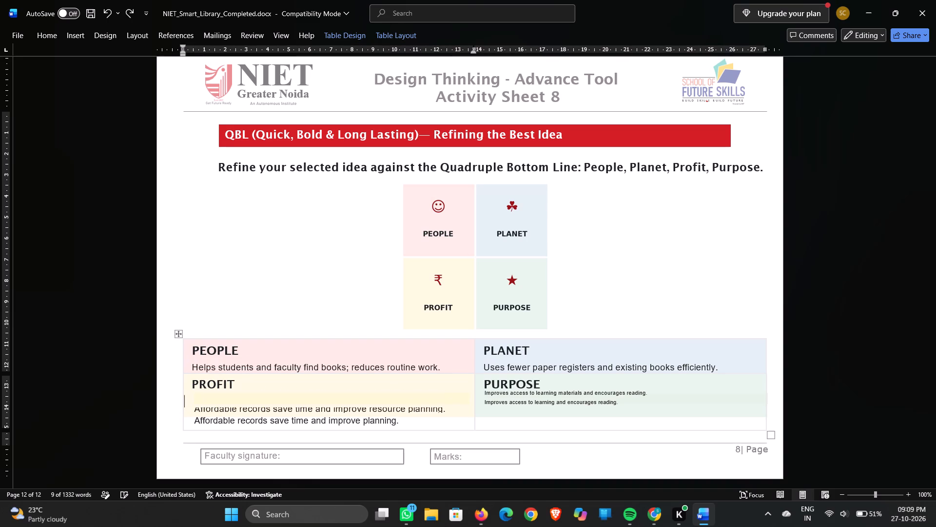
{"action": "key", "text": "ctrl+z"}
{"action": "key", "text": "ctrl+z"}
{"action": "key", "text": "ctrl+z"}
{"action": "key", "text": "ctrl+z"}
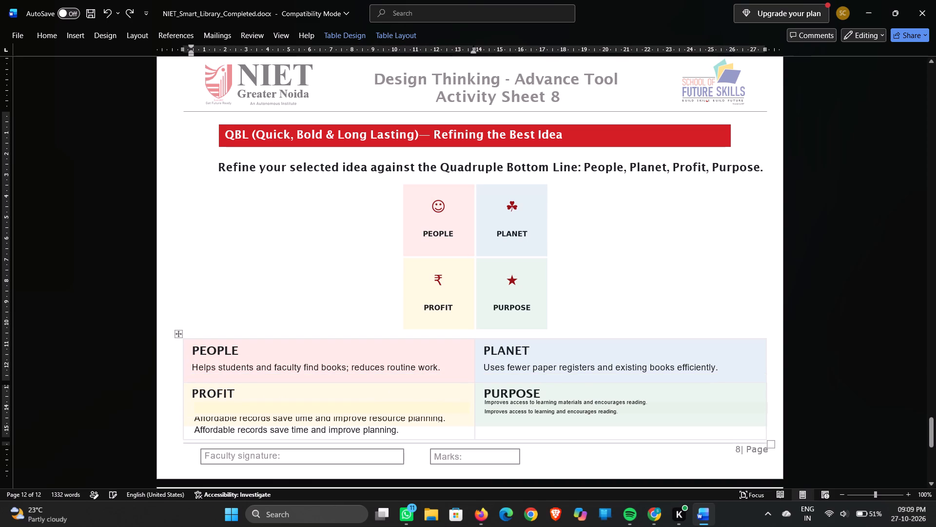
{"action": "key", "text": "ctrl+z"}
{"action": "key", "text": "ctrl+z"}
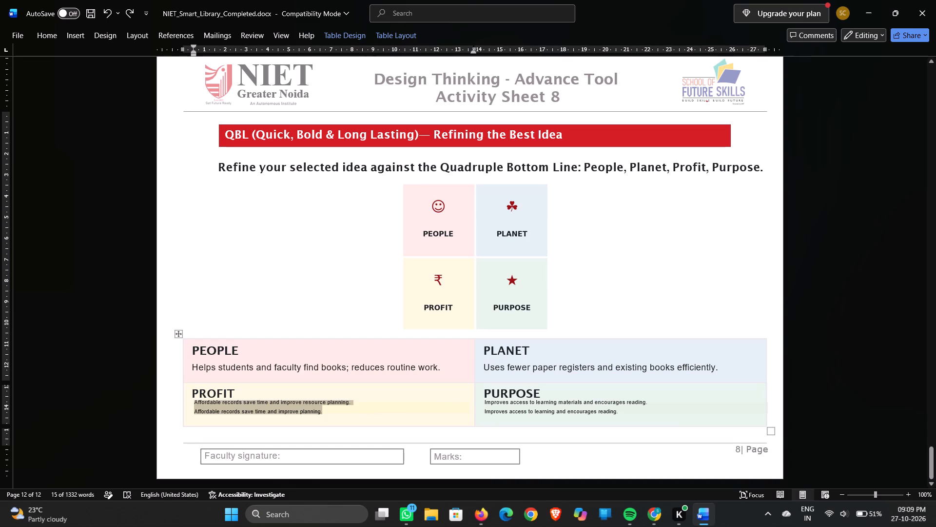
Set the font size of the first PROFIT answer line, "Affordable records save time and improve resource planning.", to 10.
{"action": "left_click", "coordinate": [345, 405]}
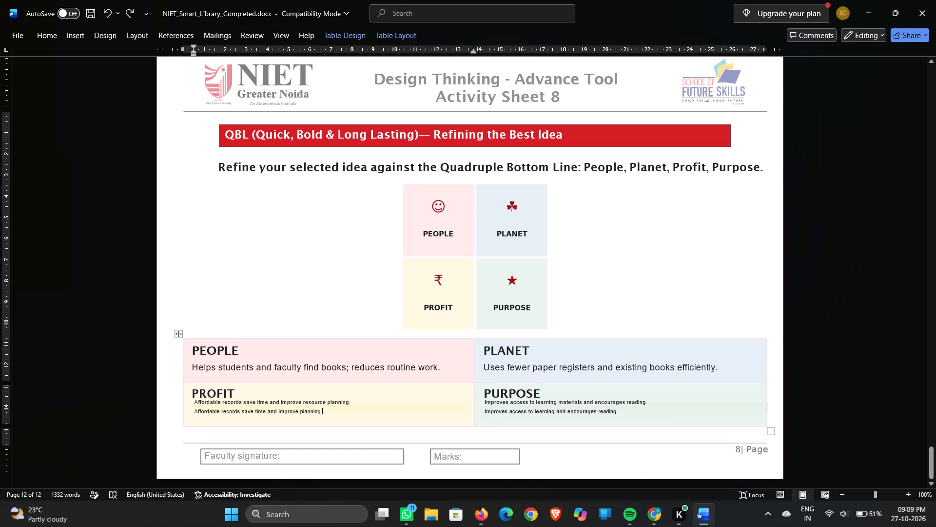
{"action": "left_click_drag", "start_coordinate": [193, 403], "coordinate": [355, 404]}
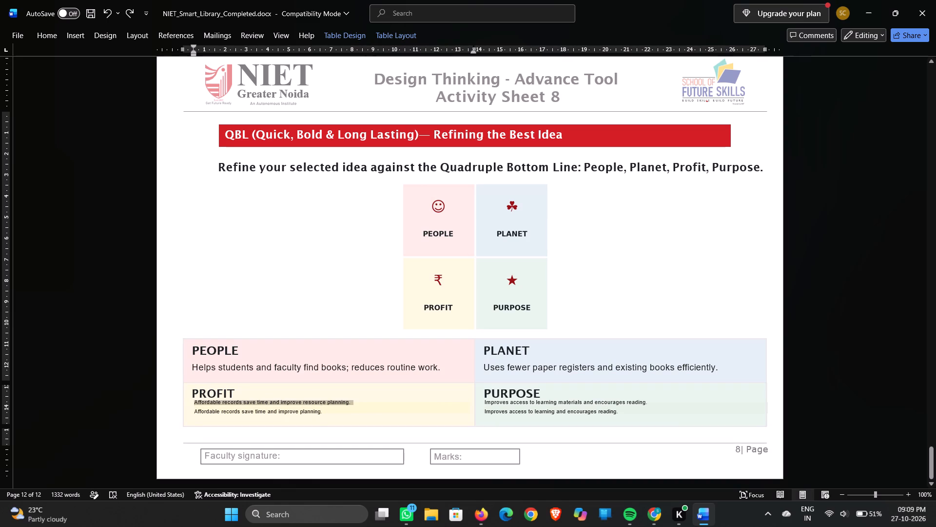
{"action": "left_click_drag", "start_coordinate": [355, 404], "coordinate": [356, 402]}
{"action": "left_click", "coordinate": [416, 367]}
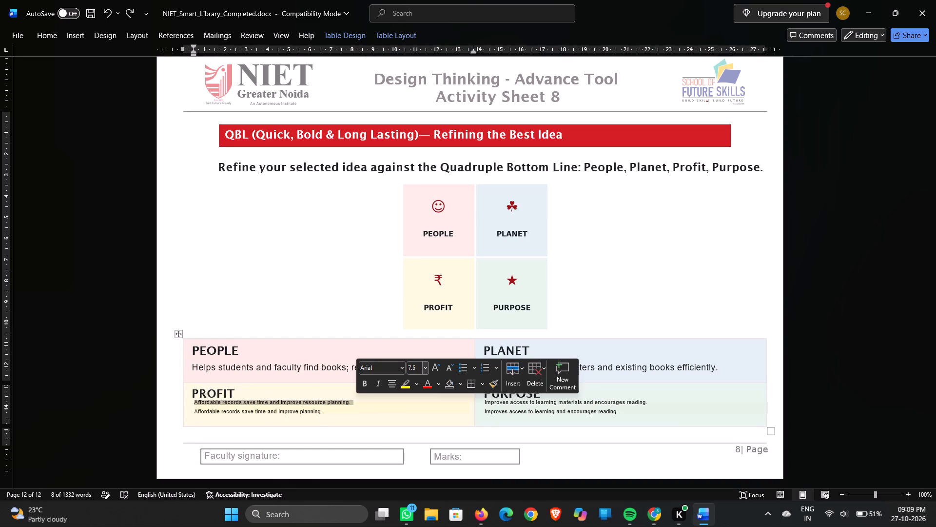
{"action": "type", "text": "10"}
{"action": "key", "text": "Return"}
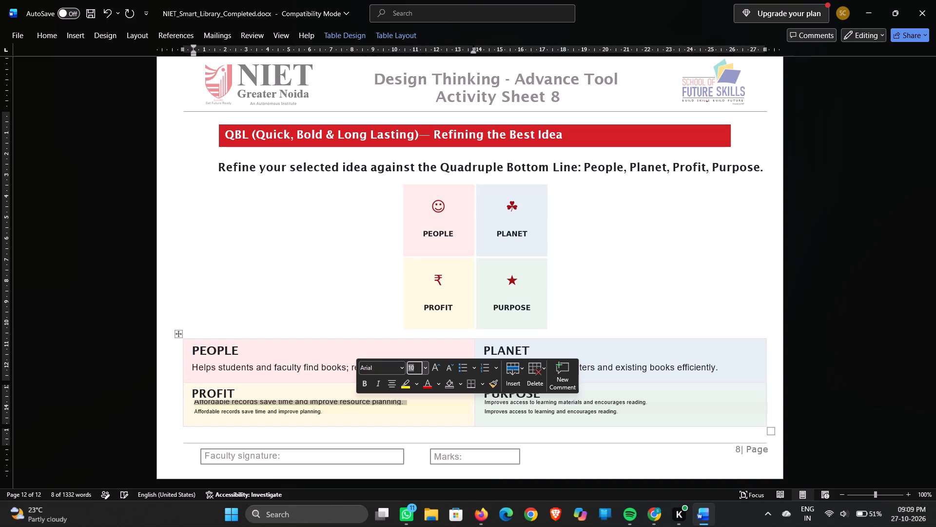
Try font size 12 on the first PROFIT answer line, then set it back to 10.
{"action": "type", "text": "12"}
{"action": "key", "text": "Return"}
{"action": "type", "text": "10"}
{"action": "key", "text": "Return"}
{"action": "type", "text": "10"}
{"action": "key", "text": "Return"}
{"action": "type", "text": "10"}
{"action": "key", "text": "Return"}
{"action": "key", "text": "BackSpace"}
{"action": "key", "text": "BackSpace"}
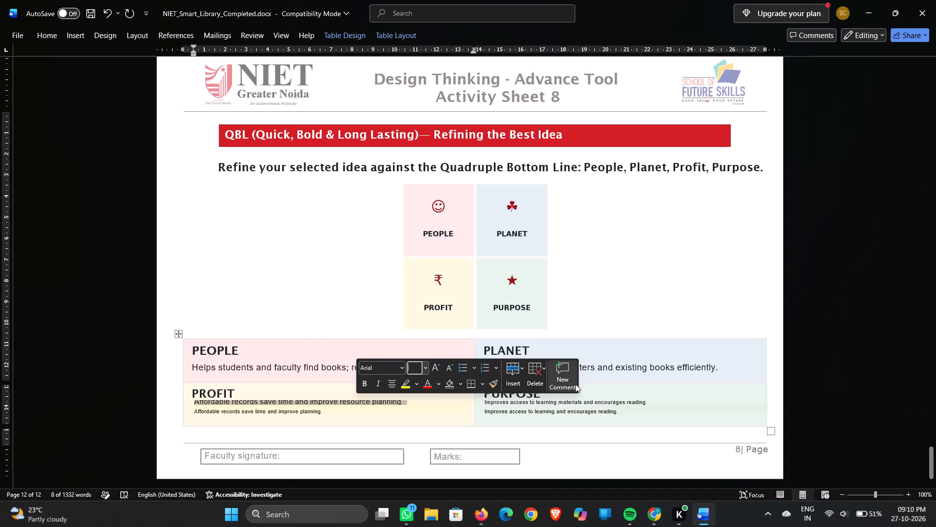
Go back to the cover page at the start of the document.
{"action": "scroll", "coordinate": [471, 290], "scroll_direction": "up", "scroll_amount": 20}
{"action": "scroll", "coordinate": [471, 290], "scroll_direction": "up", "scroll_amount": 4}
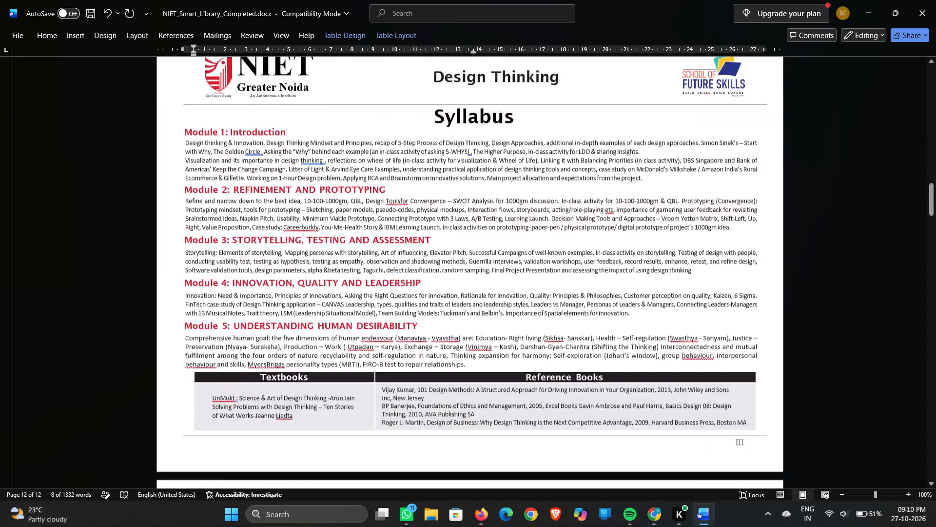
{"action": "scroll", "coordinate": [471, 290], "scroll_direction": "up", "scroll_amount": 16}
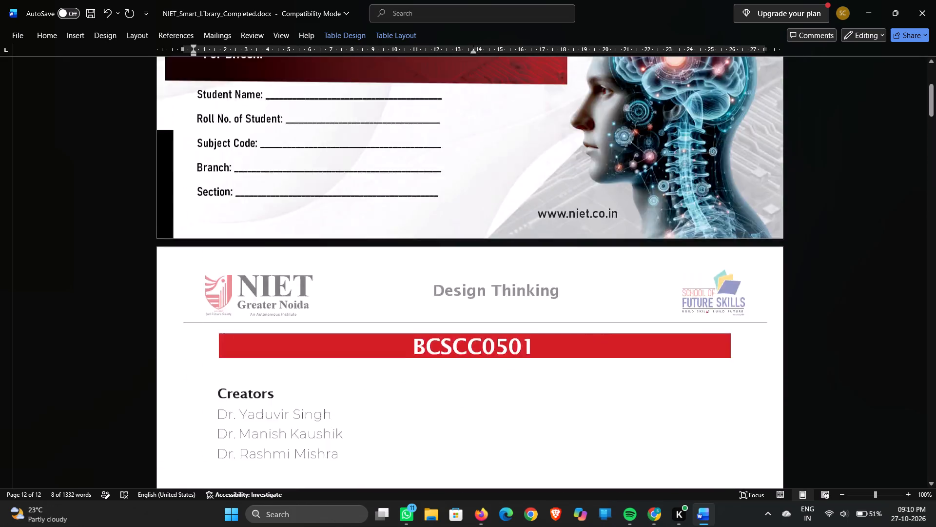
{"action": "scroll", "coordinate": [471, 290], "scroll_direction": "up", "scroll_amount": 1}
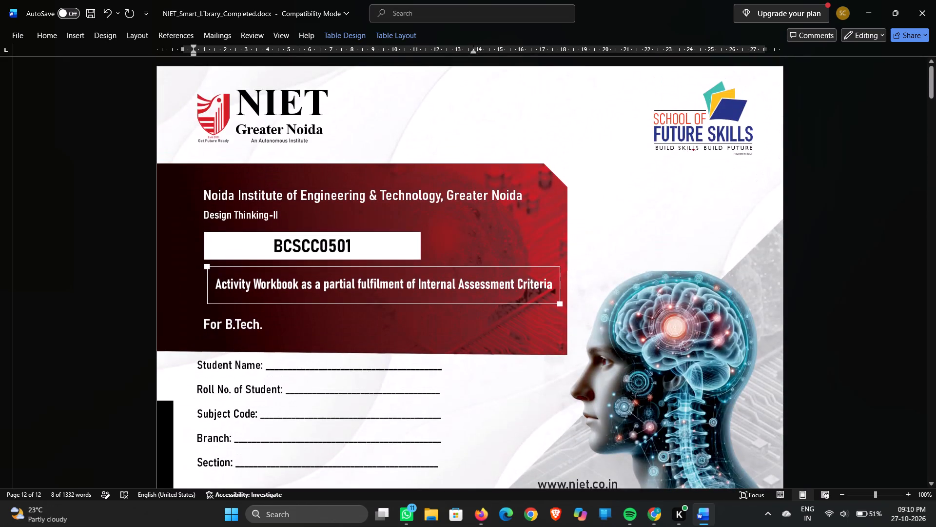
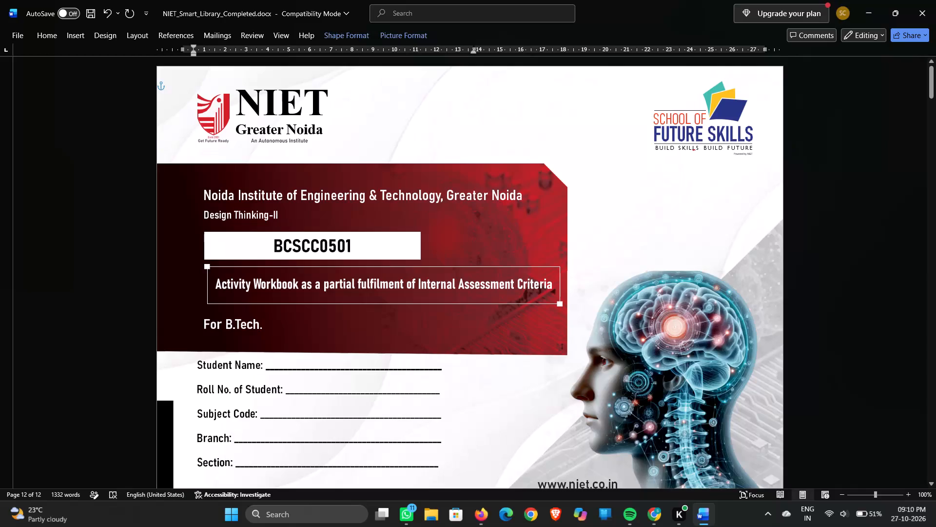
Shift the cover page's background artwork slightly to the right and down.
{"action": "left_click_drag", "start_coordinate": [269, 366], "coordinate": [281, 370]}
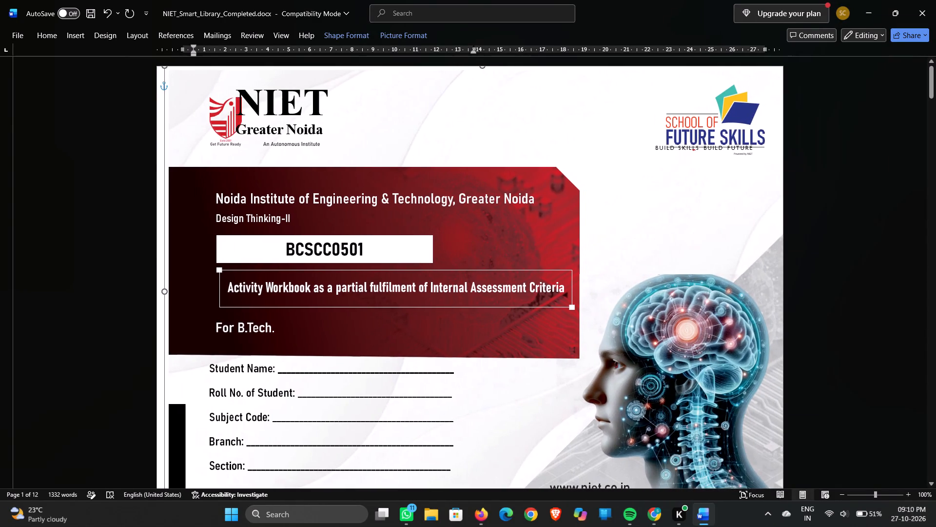
{"action": "left_click_drag", "start_coordinate": [281, 370], "coordinate": [281, 370]}
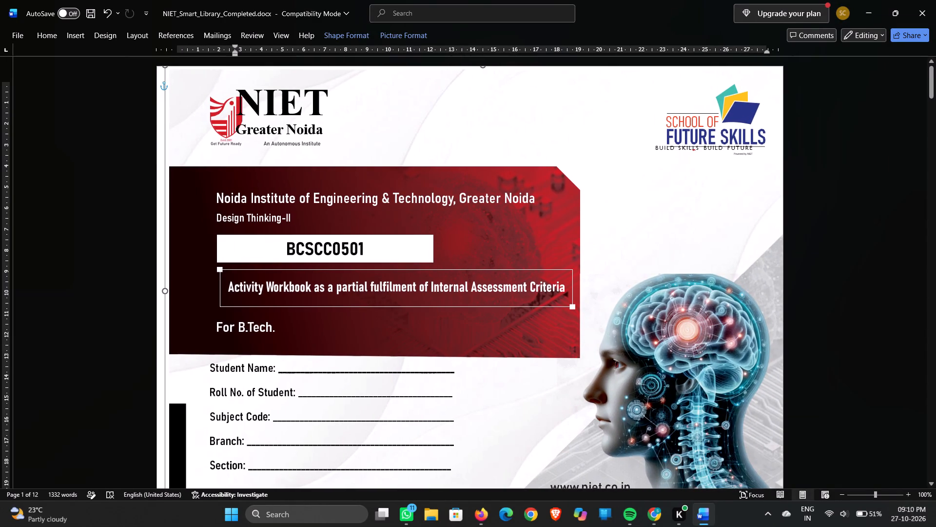
{"action": "left_click_drag", "start_coordinate": [395, 400], "coordinate": [388, 400]}
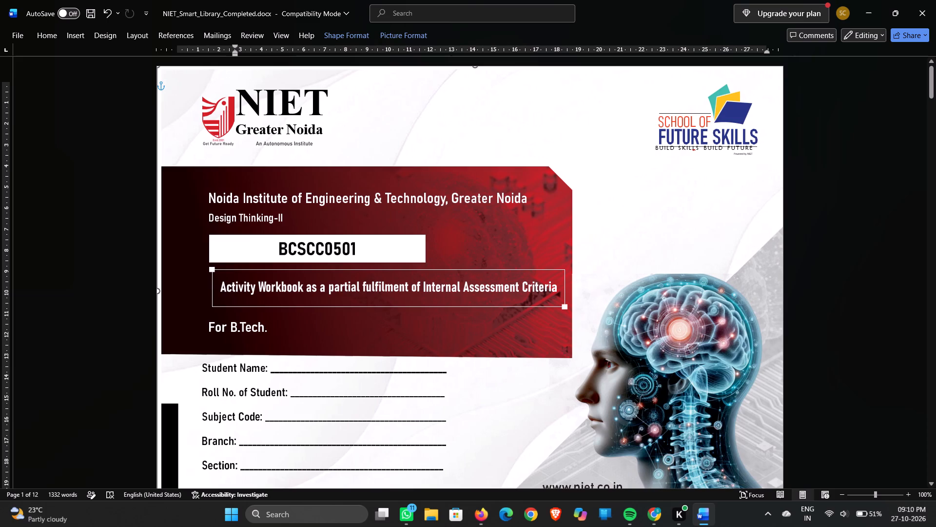
Set the font size of the "WHY (Purpose / Belief)" label in Activity Sheet 1's Golden Circle table to 12.
{"action": "scroll", "coordinate": [525, 412], "scroll_direction": "down", "scroll_amount": 1}
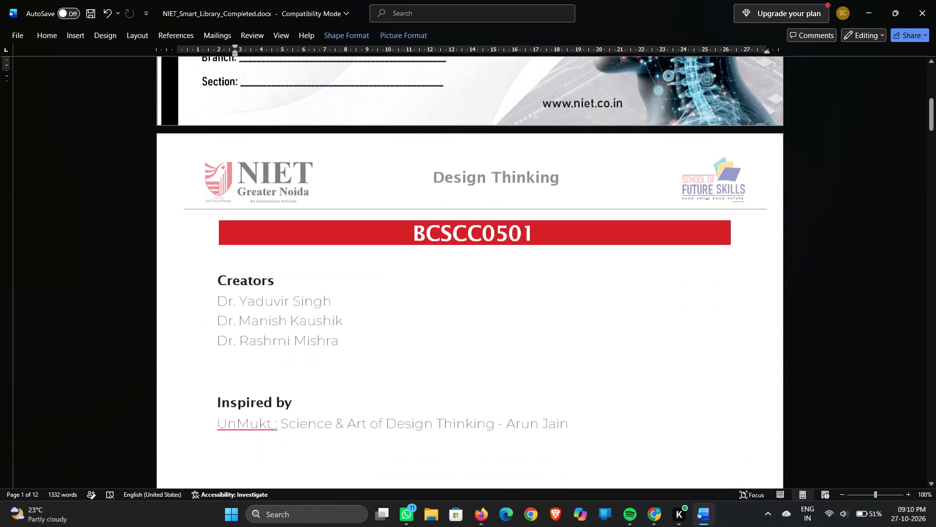
{"action": "scroll", "coordinate": [525, 412], "scroll_direction": "down", "scroll_amount": 2}
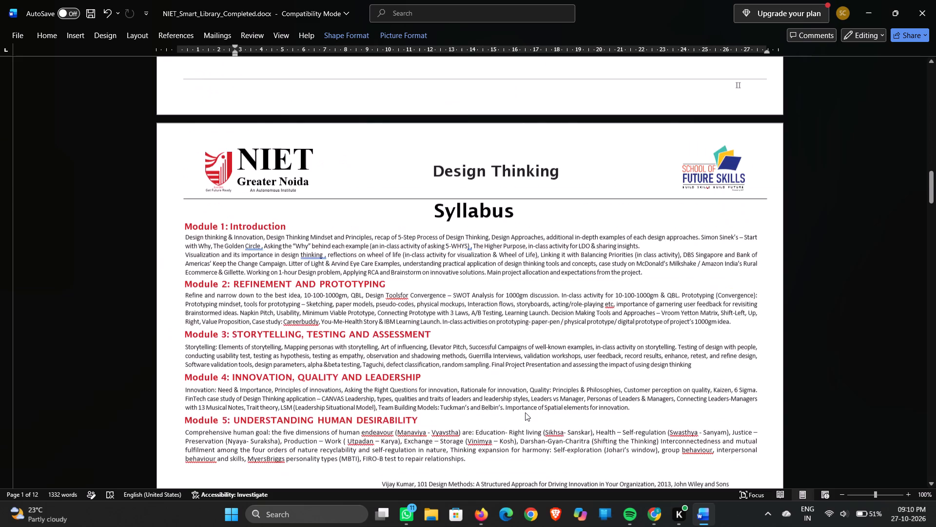
{"action": "scroll", "coordinate": [525, 412], "scroll_direction": "down", "scroll_amount": 2}
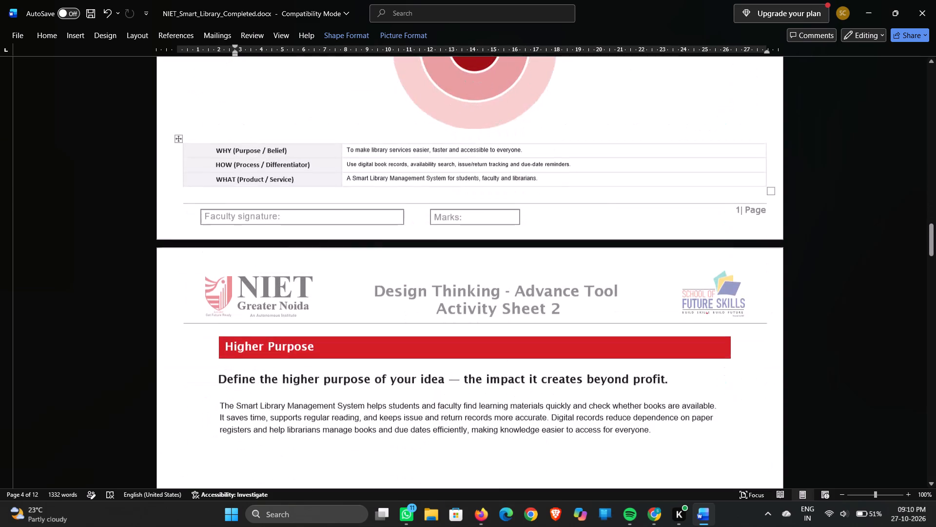
{"action": "scroll", "coordinate": [525, 412], "scroll_direction": "down", "scroll_amount": 1}
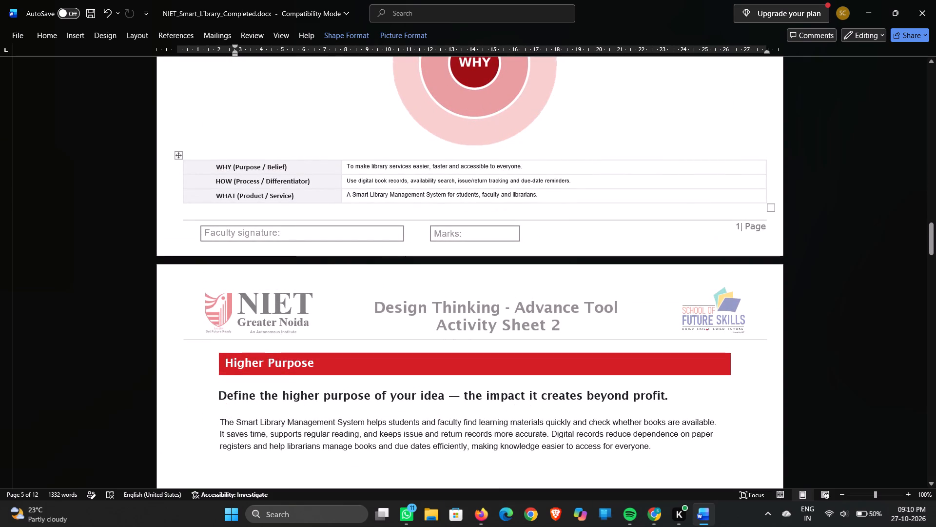
{"action": "left_click", "coordinate": [290, 166]}
{"action": "left_click_drag", "start_coordinate": [290, 166], "coordinate": [219, 167]}
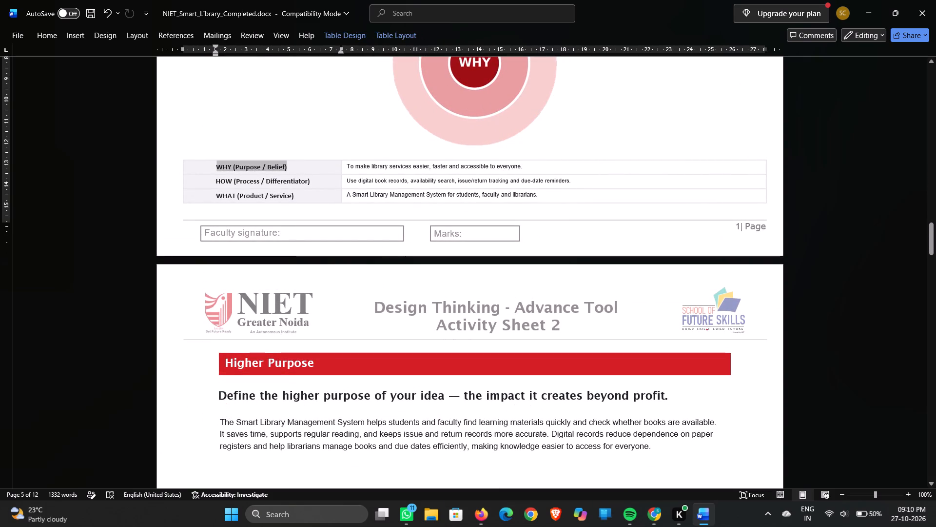
{"action": "left_click_drag", "start_coordinate": [219, 167], "coordinate": [219, 167]}
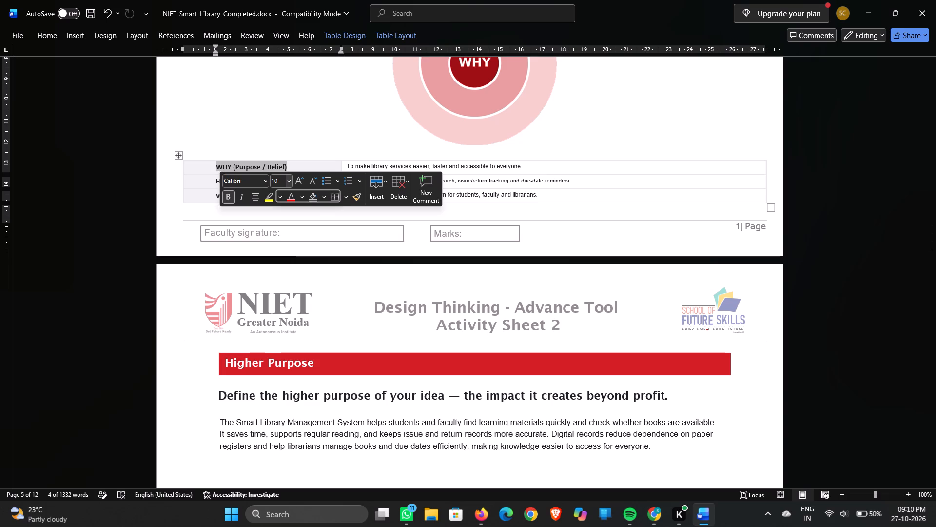
{"action": "left_click", "coordinate": [275, 178]}
{"action": "type", "text": "12"}
{"action": "key", "text": "Return"}
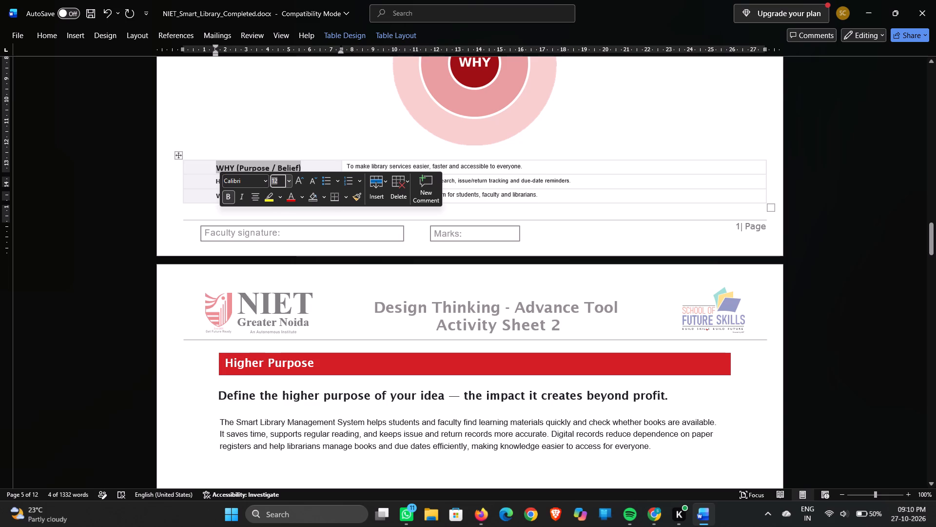
Set the "HOW (Process / Differentiator)" and "WHAT (Product / Service)" labels in the Golden Circle table to font size 12.
{"action": "left_click", "coordinate": [213, 180]}
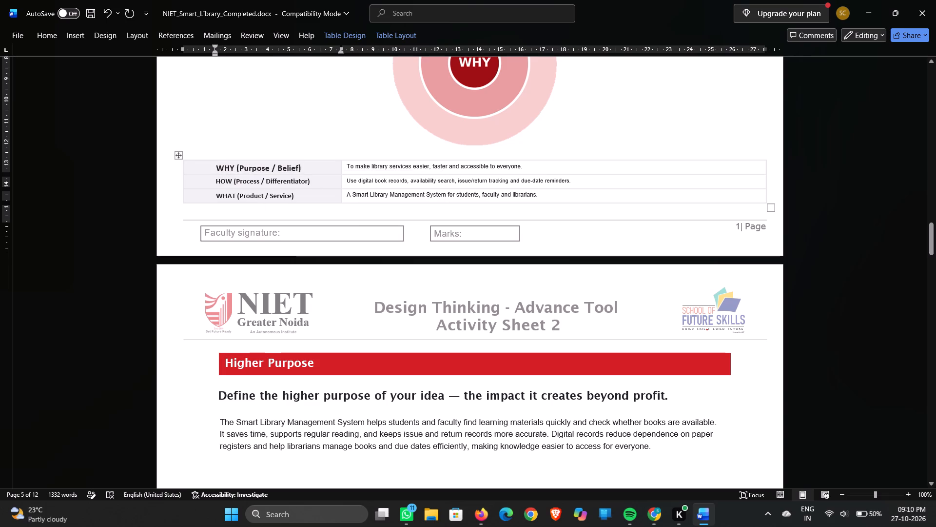
{"action": "left_click_drag", "start_coordinate": [213, 180], "coordinate": [313, 182]}
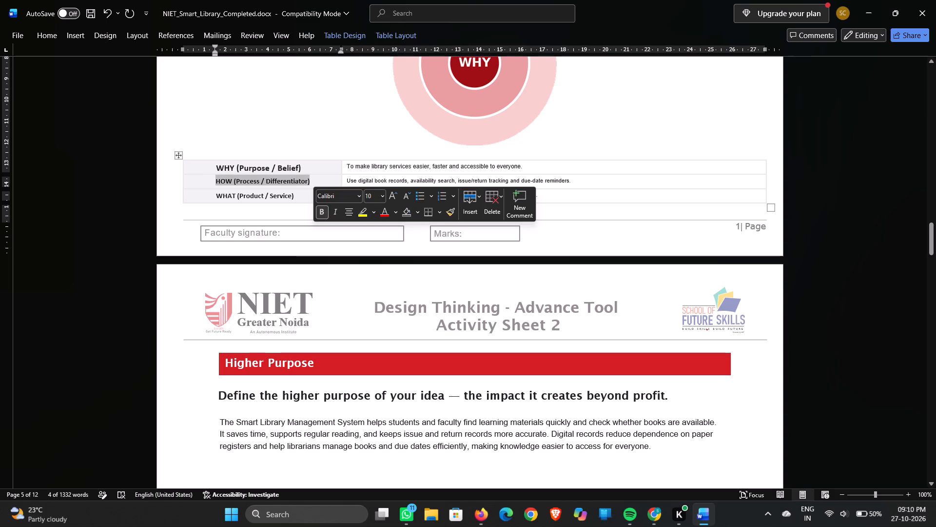
{"action": "left_click", "coordinate": [374, 195]}
{"action": "type", "text": "12"}
{"action": "key", "text": "Return"}
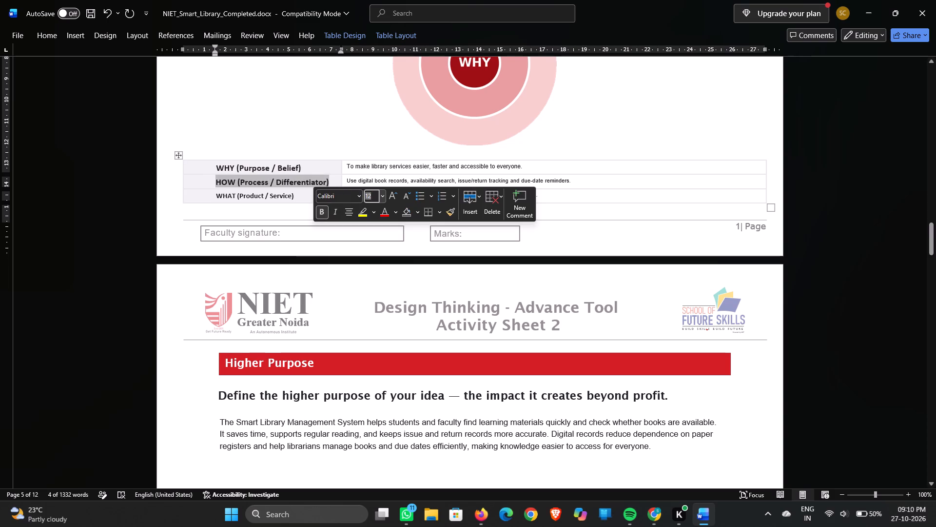
{"action": "left_click_drag", "start_coordinate": [215, 192], "coordinate": [296, 192]}
{"action": "left_click", "coordinate": [360, 208]}
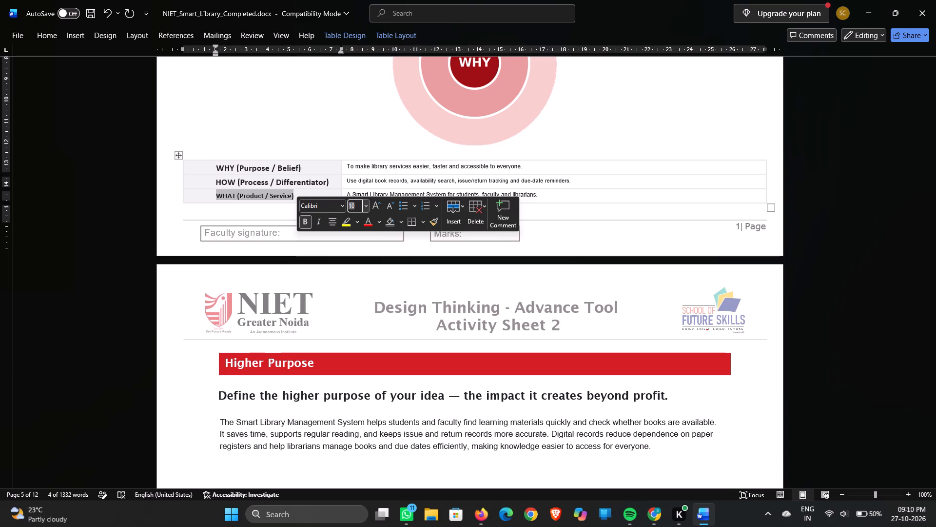
{"action": "type", "text": "12"}
{"action": "key", "text": "Return"}
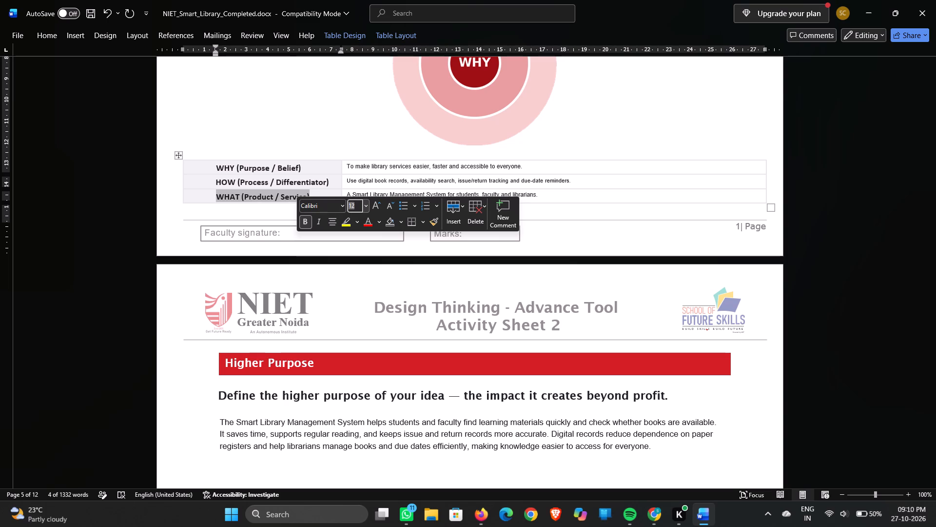
{"action": "left_click", "coordinate": [333, 188]}
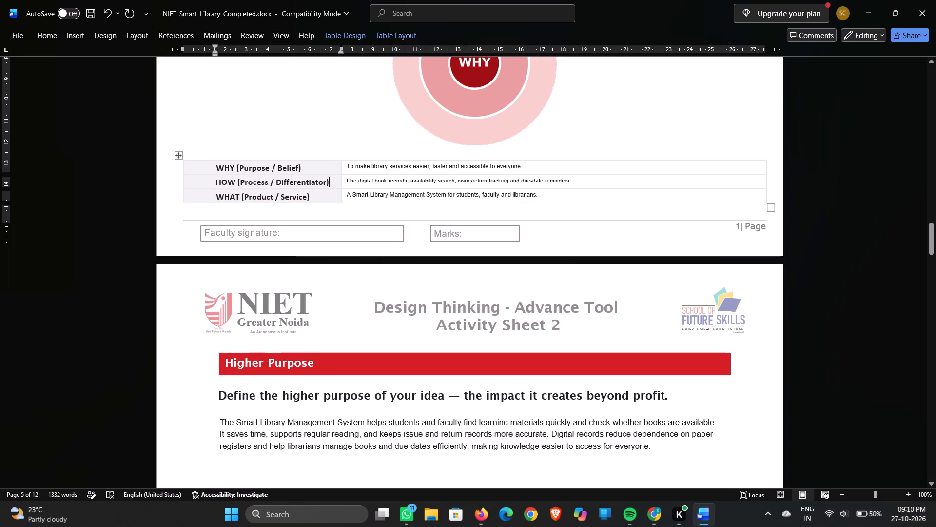
Set the font size of the WHY, HOW and WHAT answers in the Golden Circle table to 10.
{"action": "left_click_drag", "start_coordinate": [347, 166], "coordinate": [525, 166]}
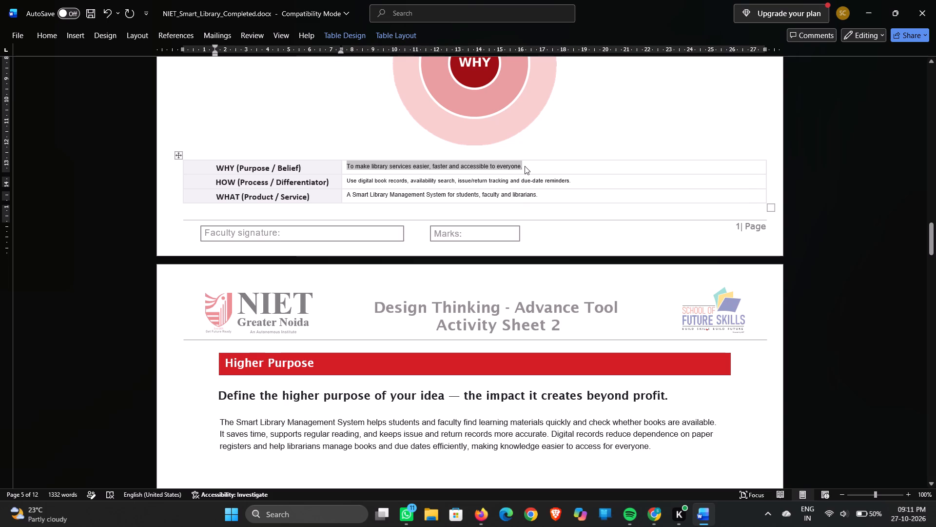
{"action": "left_click", "coordinate": [578, 180]}
{"action": "type", "text": "10"}
{"action": "key", "text": "Return"}
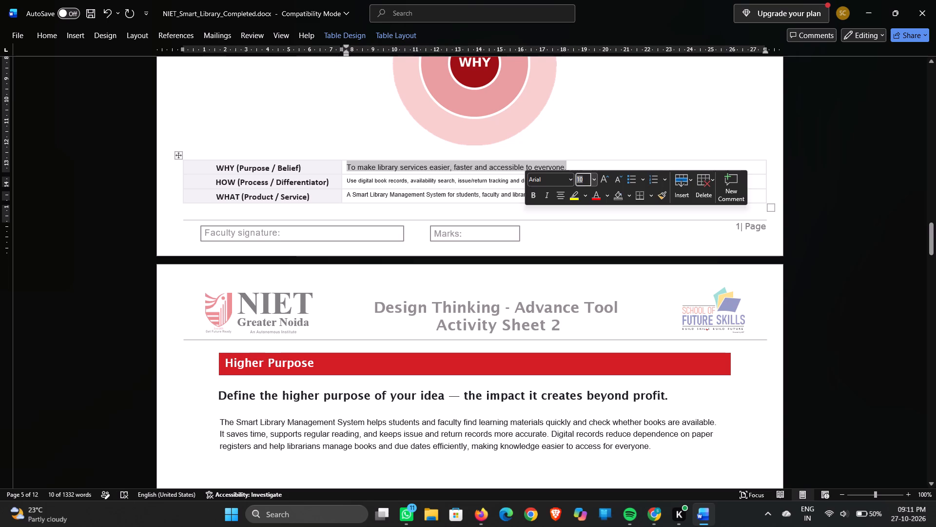
{"action": "left_click", "coordinate": [345, 181]}
{"action": "left_click_drag", "start_coordinate": [345, 181], "coordinate": [572, 181]}
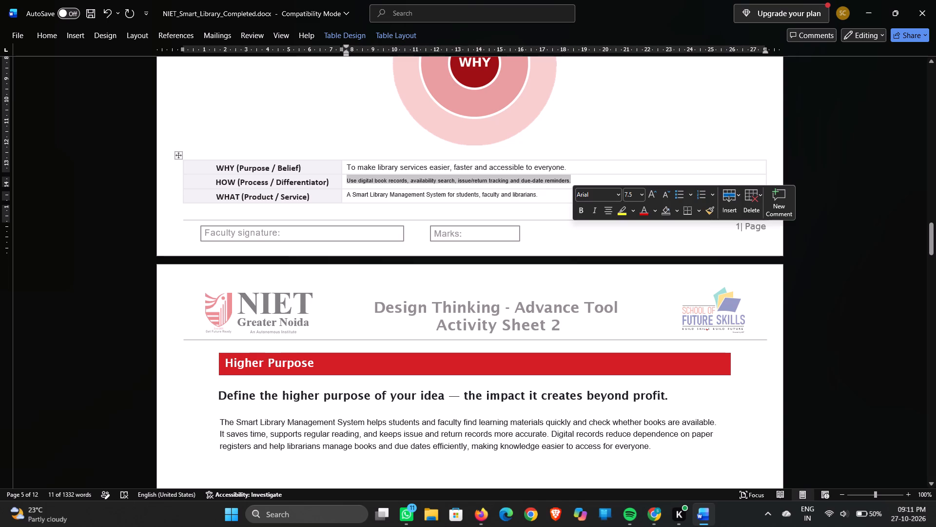
{"action": "left_click", "coordinate": [634, 196]}
{"action": "type", "text": "10"}
{"action": "key", "text": "Return"}
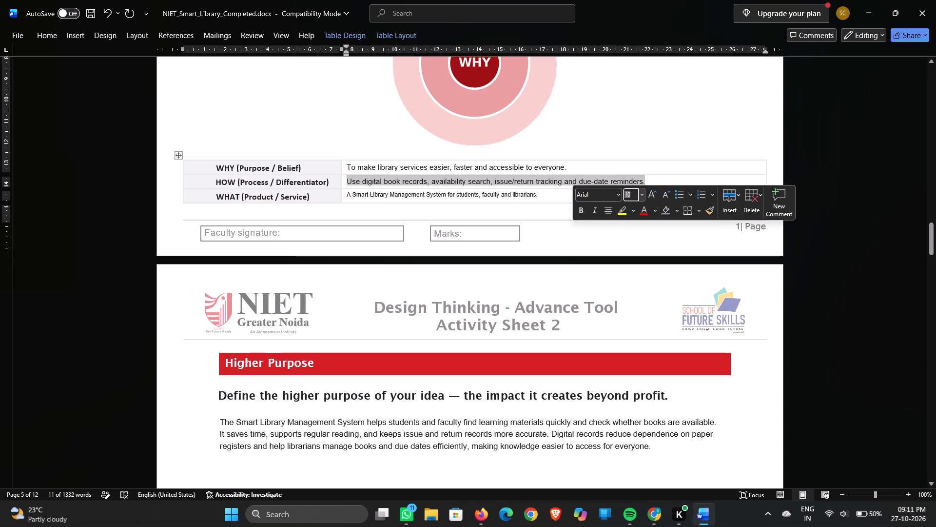
{"action": "left_click_drag", "start_coordinate": [346, 196], "coordinate": [444, 197]}
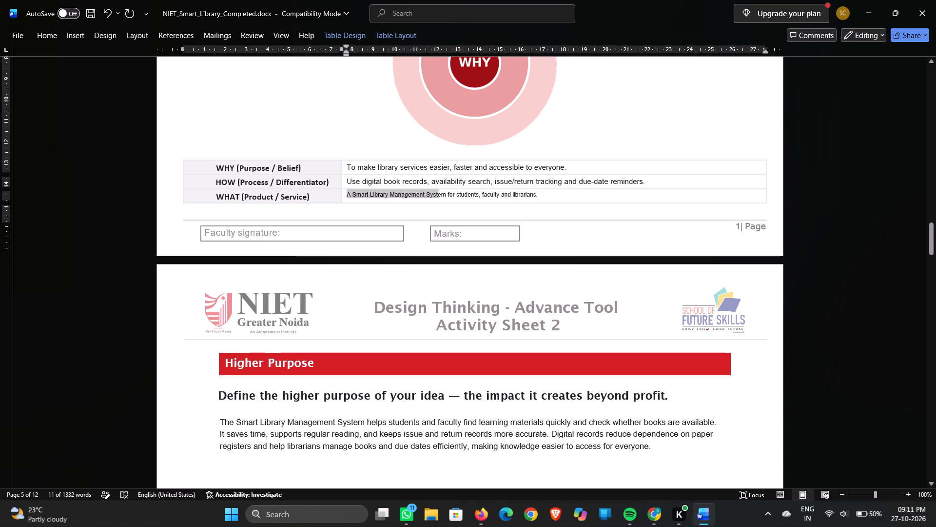
{"action": "left_click_drag", "start_coordinate": [444, 197], "coordinate": [536, 195]}
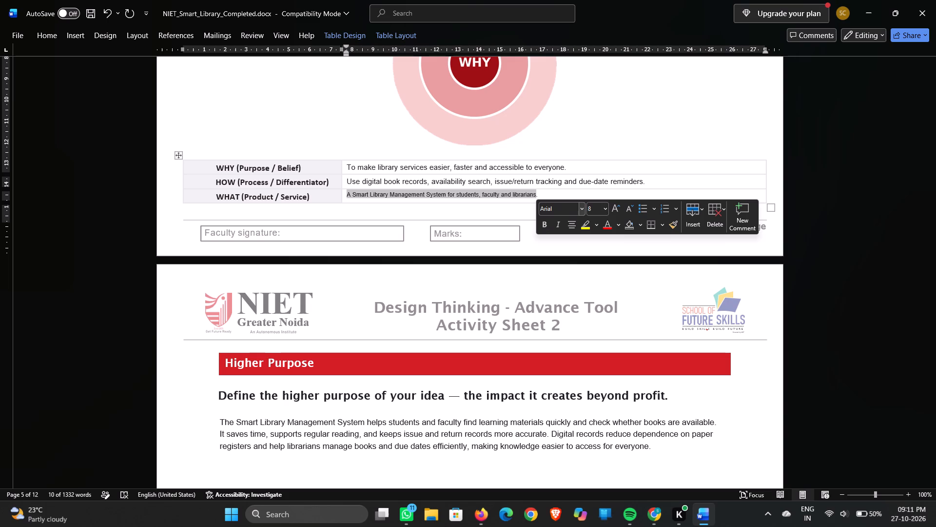
{"action": "left_click", "coordinate": [597, 208]}
{"action": "type", "text": "10"}
{"action": "key", "text": "Return"}
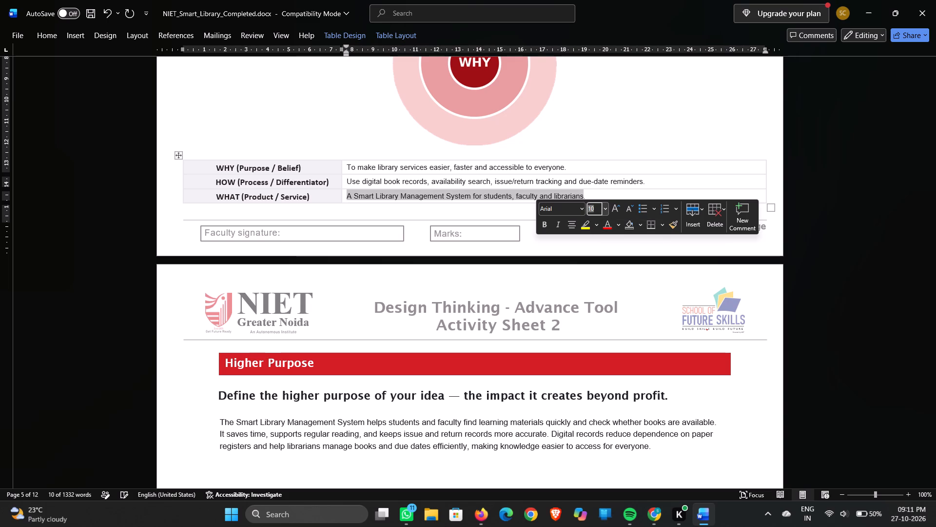
{"action": "left_click", "coordinate": [845, 234]}
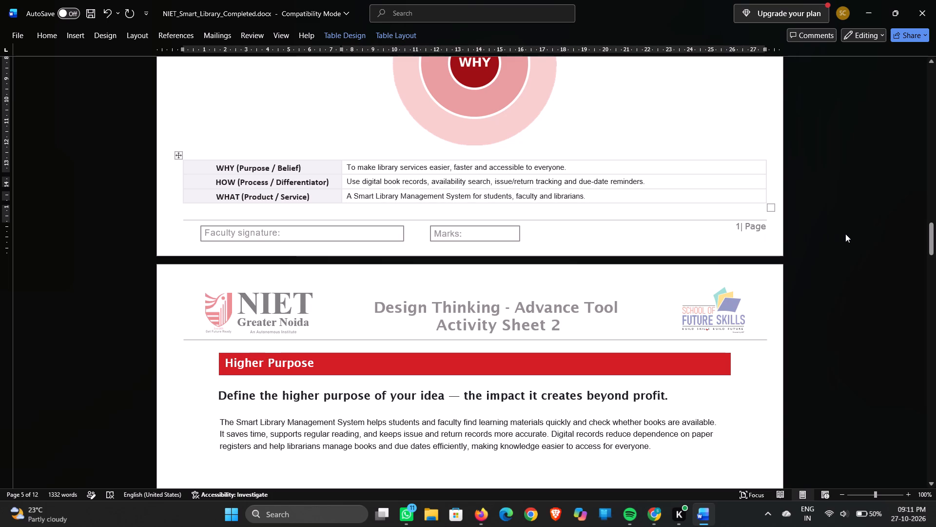
Set the font size of the Higher Purpose answer paragraph on Activity Sheet 2 to 12.
{"action": "scroll", "coordinate": [845, 234], "scroll_direction": "up", "scroll_amount": 1}
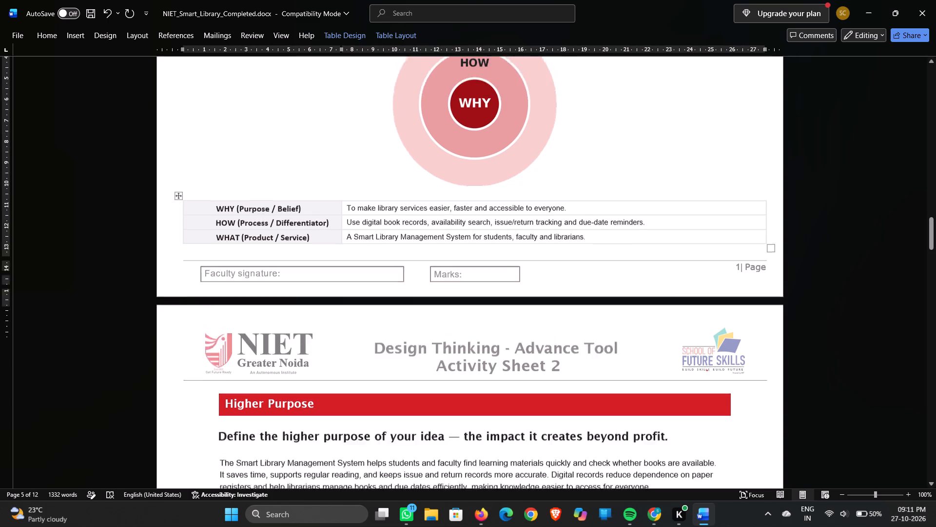
{"action": "scroll", "coordinate": [845, 234], "scroll_direction": "up", "scroll_amount": 2}
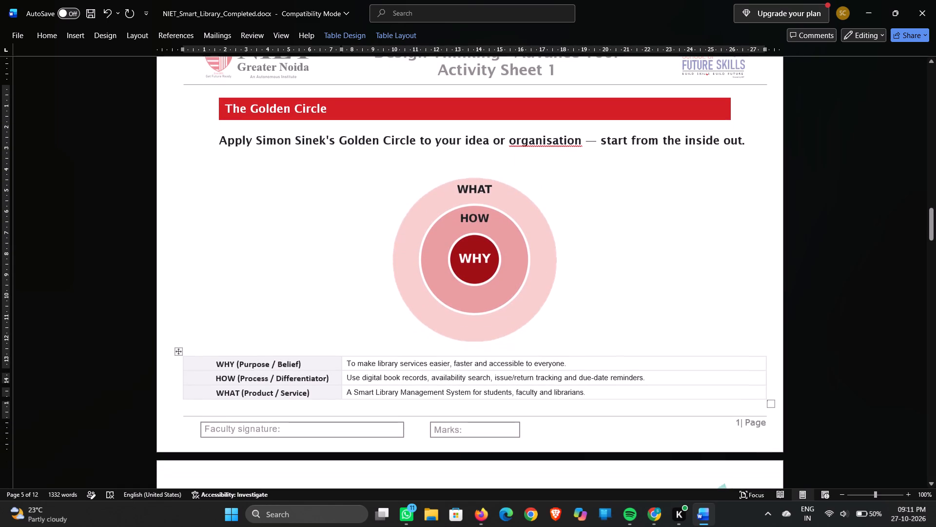
{"action": "scroll", "coordinate": [845, 234], "scroll_direction": "up", "scroll_amount": 1}
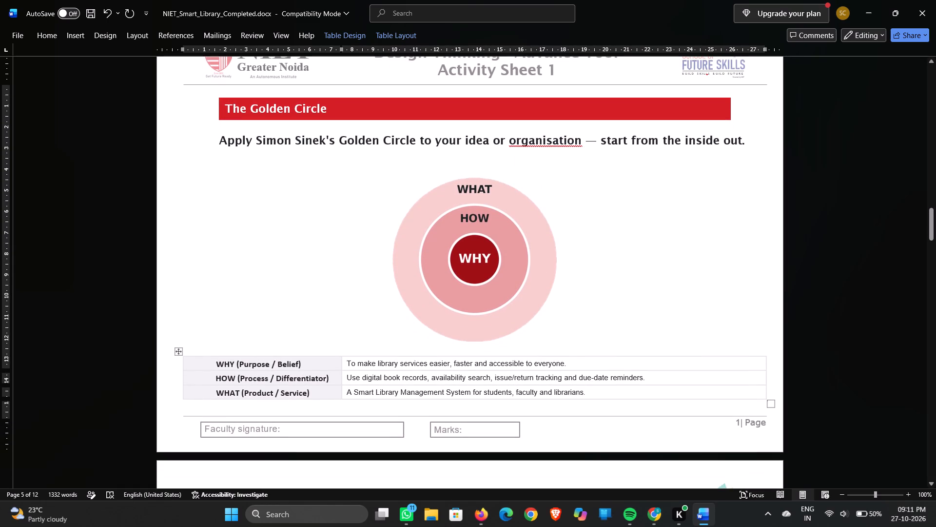
{"action": "scroll", "coordinate": [800, 245], "scroll_direction": "down", "scroll_amount": 1}
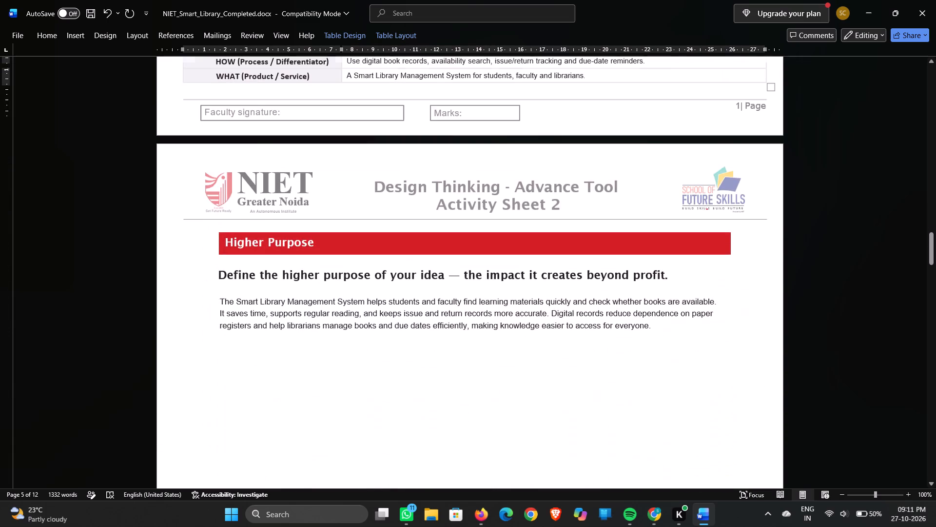
{"action": "scroll", "coordinate": [800, 245], "scroll_direction": "down", "scroll_amount": 1}
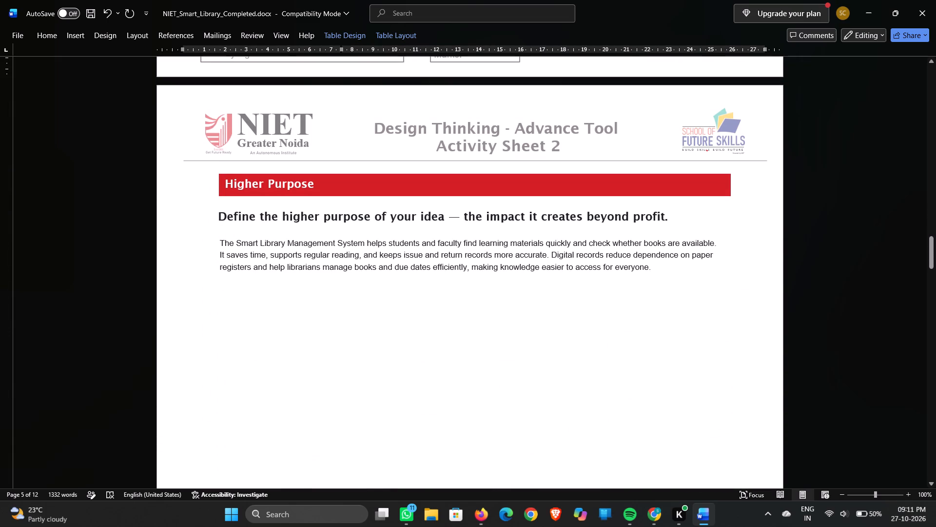
{"action": "left_click_drag", "start_coordinate": [221, 241], "coordinate": [601, 275]}
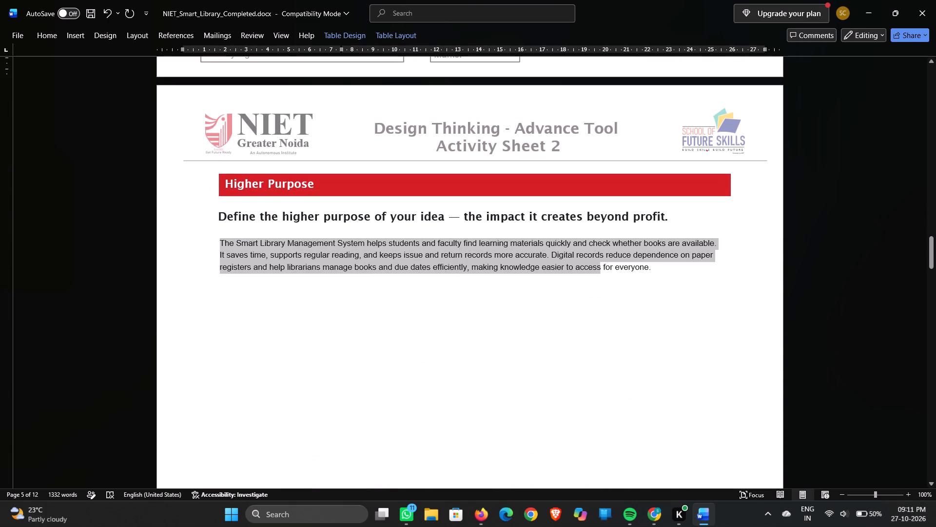
{"action": "left_click_drag", "start_coordinate": [601, 275], "coordinate": [656, 275]}
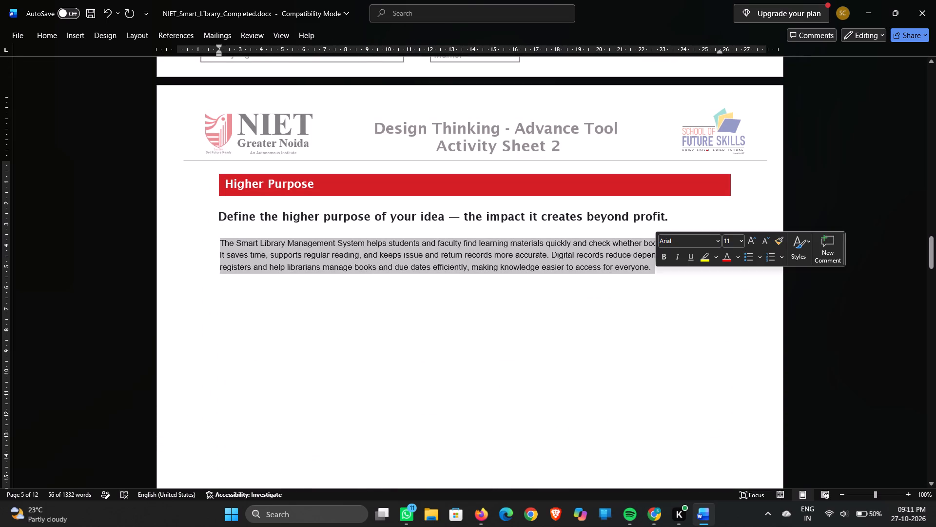
{"action": "left_click", "coordinate": [731, 235]}
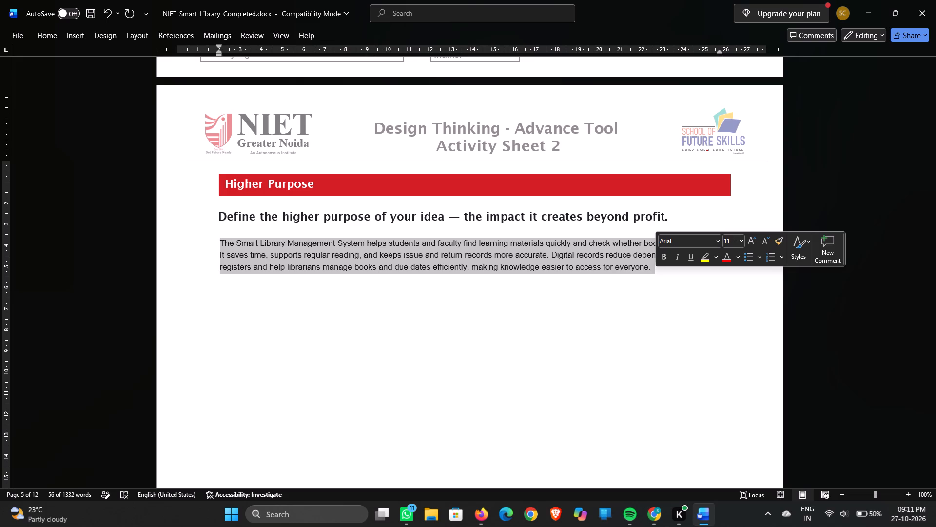
{"action": "left_click", "coordinate": [728, 239]}
{"action": "type", "text": "12"}
{"action": "key", "text": "Return"}
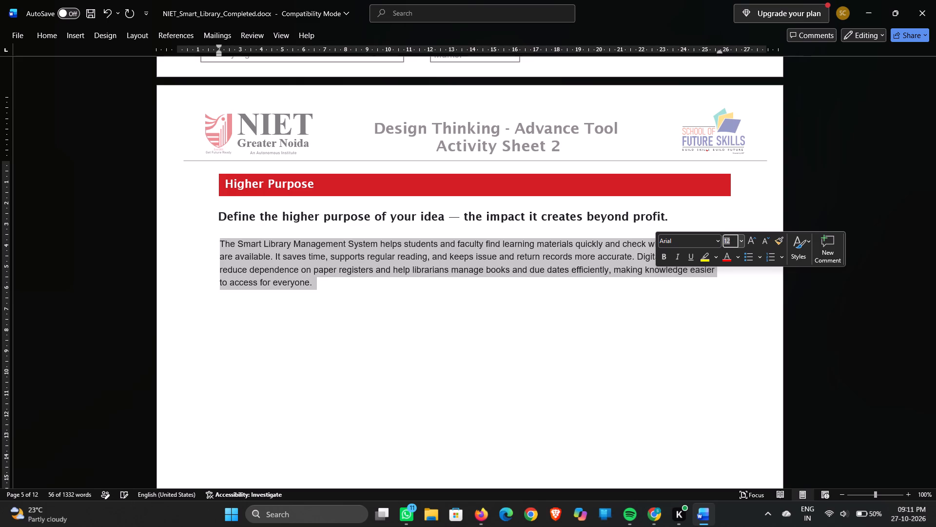
{"action": "left_click", "coordinate": [663, 310]}
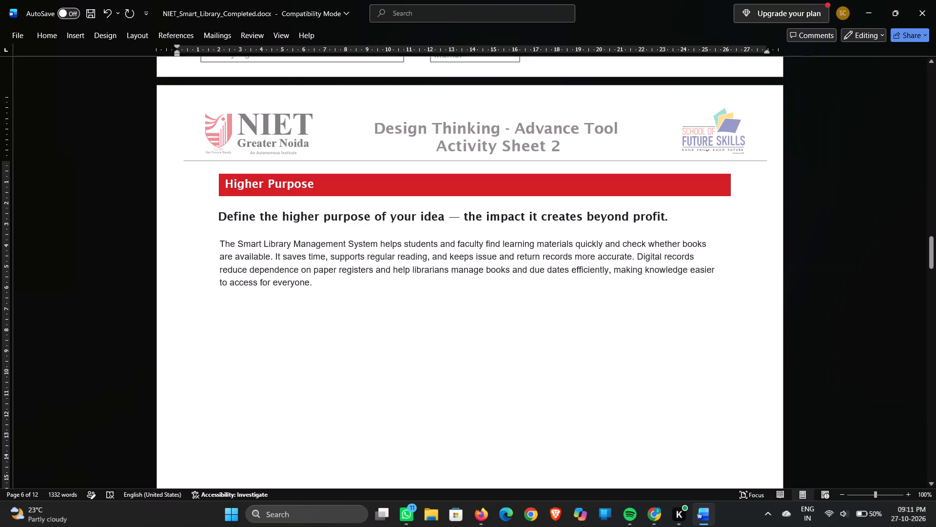
Set the font size of the "Career / Studies" label in Activity Sheet 3's Wheel of Life table to 12.
{"action": "scroll", "coordinate": [521, 302], "scroll_direction": "down", "scroll_amount": 1}
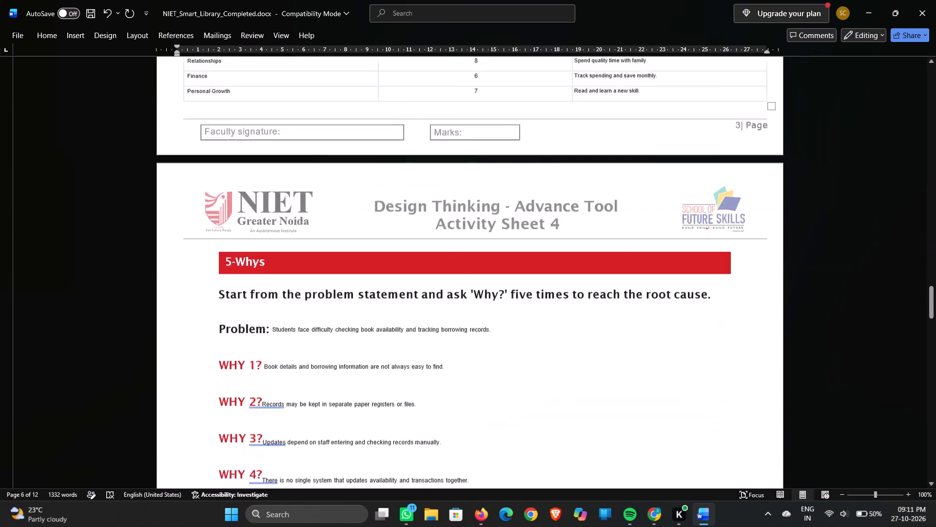
{"action": "scroll", "coordinate": [521, 302], "scroll_direction": "down", "scroll_amount": 2}
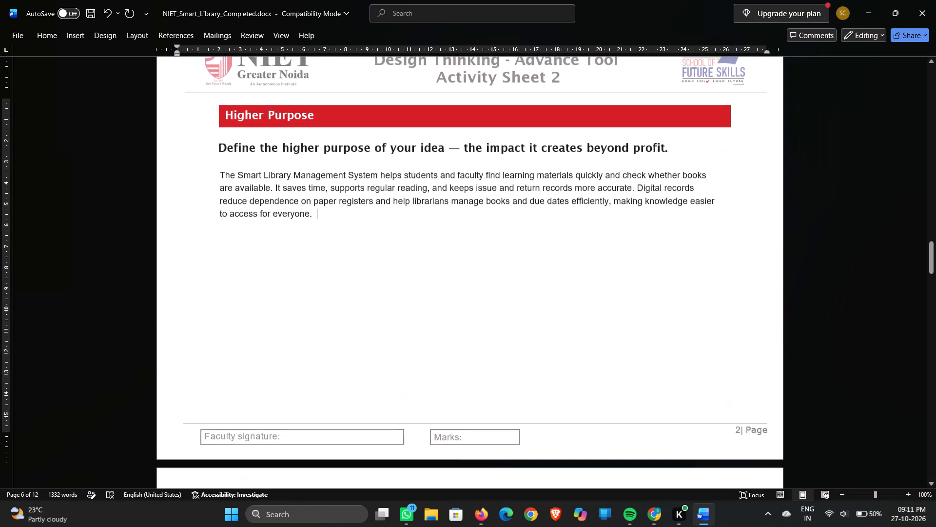
{"action": "scroll", "coordinate": [521, 302], "scroll_direction": "down", "scroll_amount": 1}
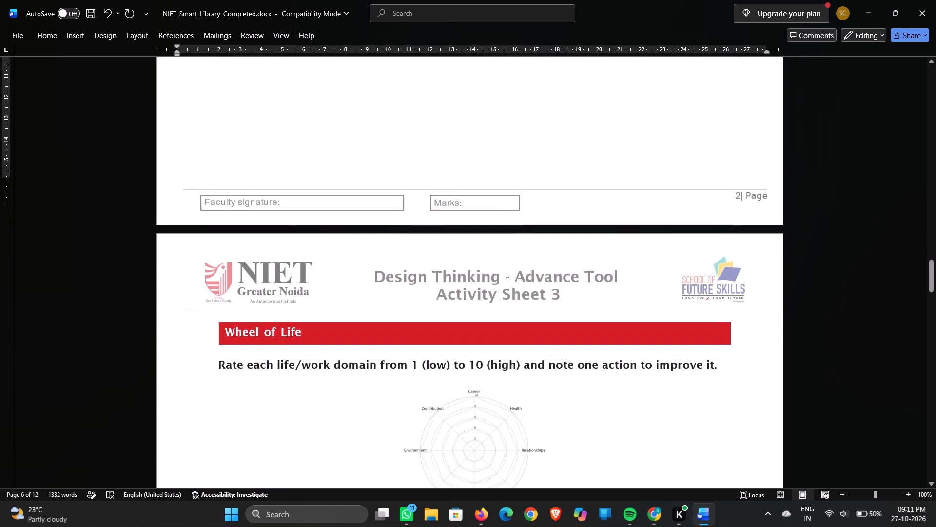
{"action": "scroll", "coordinate": [521, 302], "scroll_direction": "down", "scroll_amount": 1}
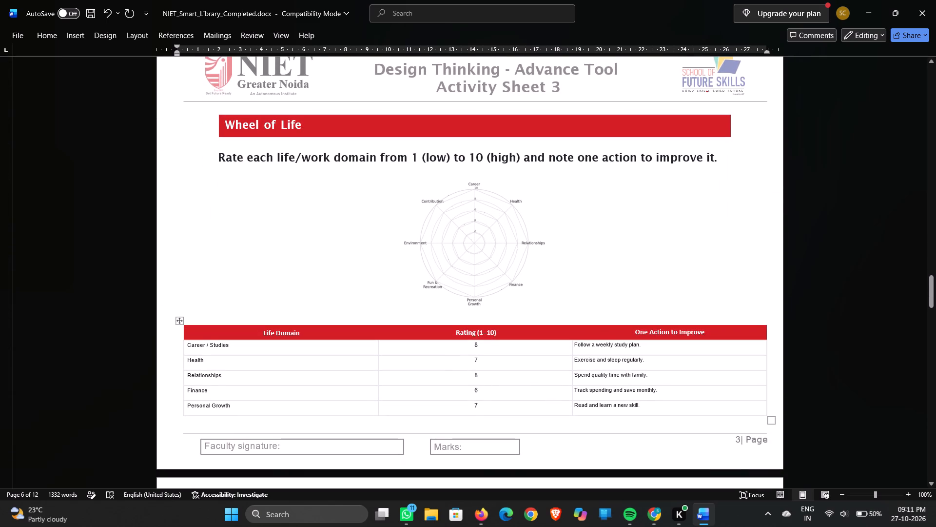
{"action": "left_click_drag", "start_coordinate": [187, 346], "coordinate": [236, 347]}
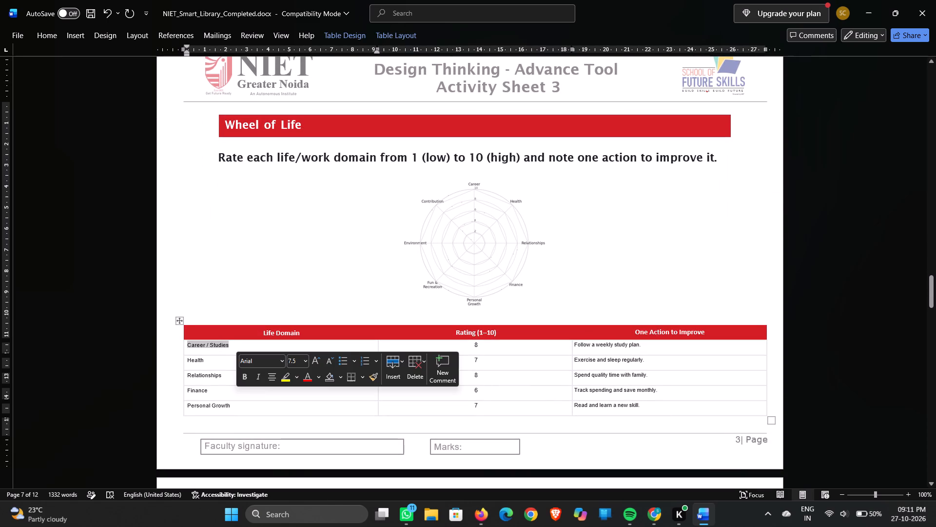
{"action": "left_click", "coordinate": [294, 362]}
{"action": "type", "text": "12"}
{"action": "key", "text": "Return"}
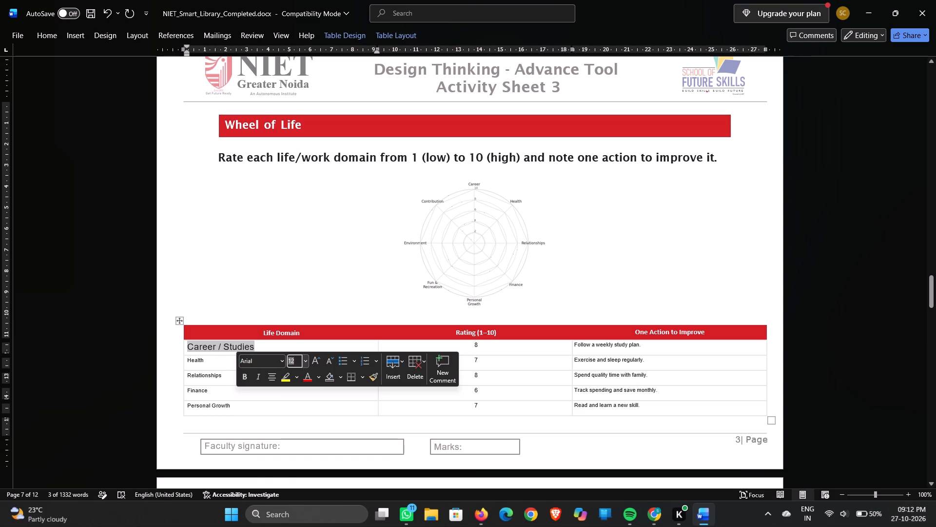
Set the "Health" and "Relationships" labels in the Life Domain column to font size 12.
{"action": "left_click_drag", "start_coordinate": [186, 361], "coordinate": [197, 361]}
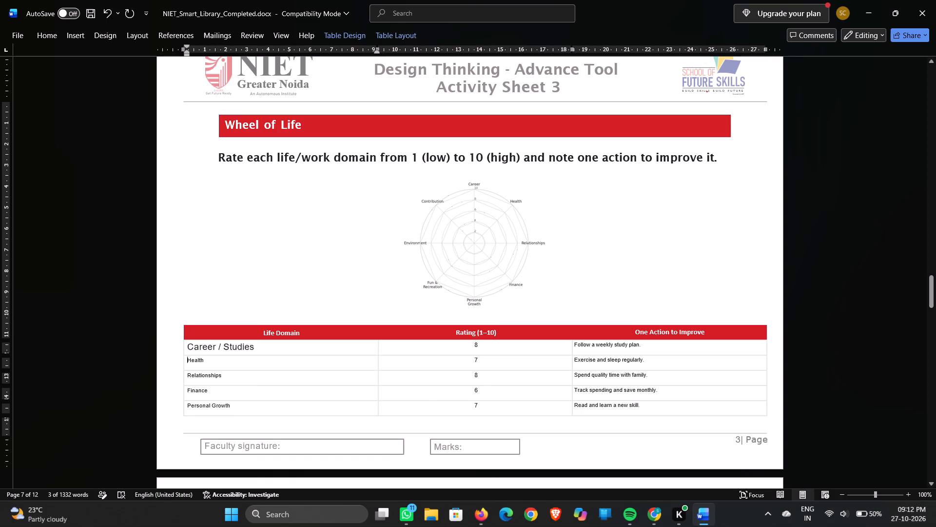
{"action": "left_click_drag", "start_coordinate": [197, 361], "coordinate": [204, 362]}
{"action": "left_click", "coordinate": [266, 376]}
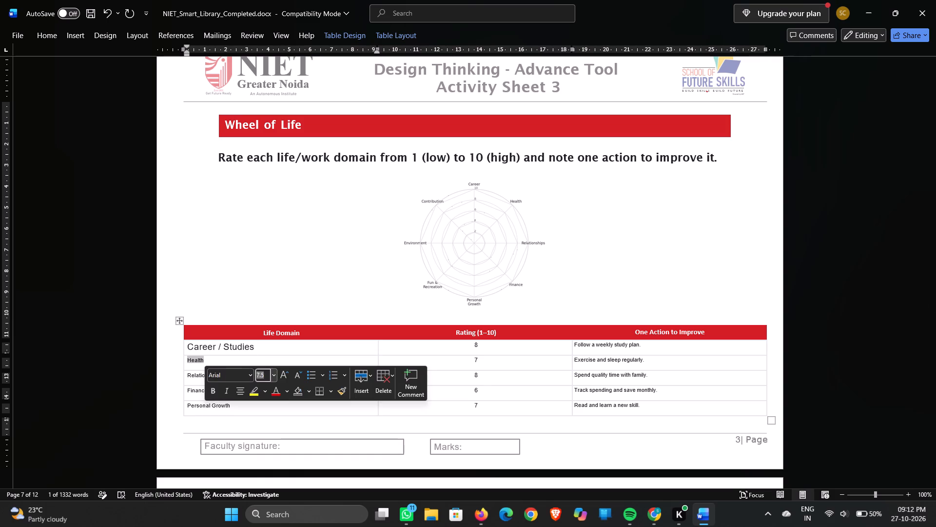
{"action": "type", "text": "12"}
{"action": "key", "text": "Return"}
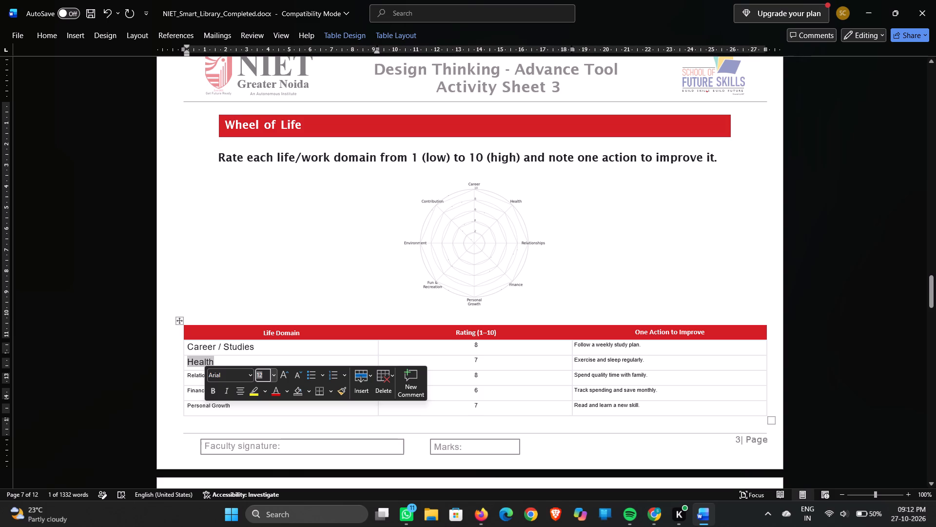
{"action": "left_click", "coordinate": [187, 375]}
{"action": "left_click_drag", "start_coordinate": [187, 375], "coordinate": [222, 376]}
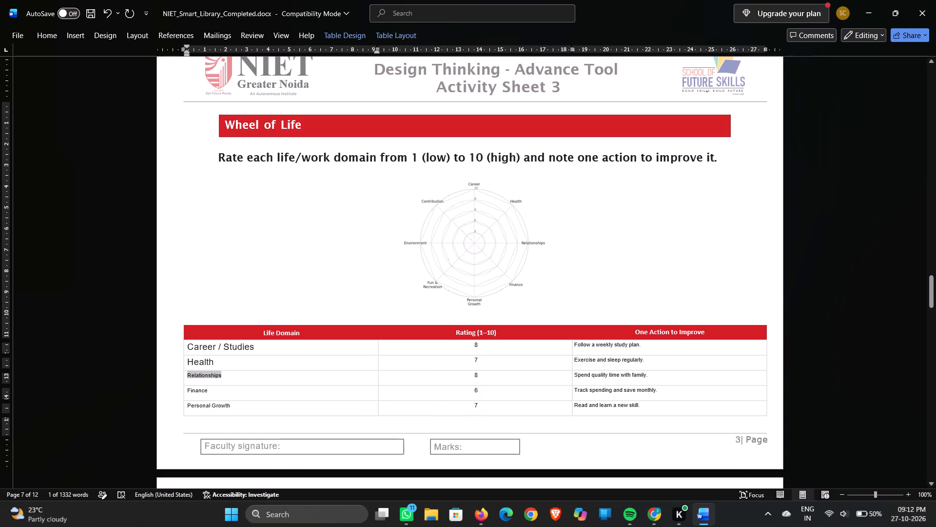
{"action": "left_click_drag", "start_coordinate": [222, 376], "coordinate": [222, 377]}
{"action": "left_click", "coordinate": [277, 341]}
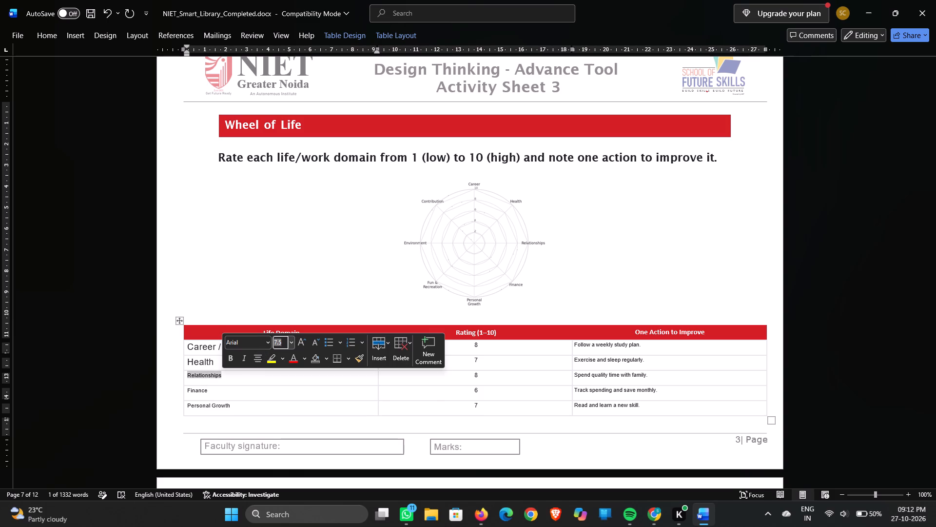
{"action": "type", "text": "12"}
{"action": "key", "text": "Return"}
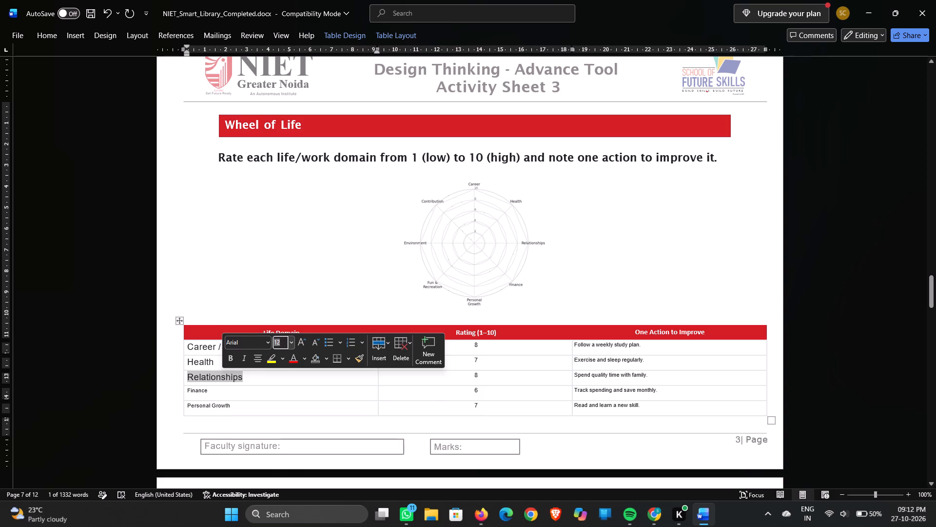
Set the "Finance" and "Personal Growth" labels in the Life Domain column to font size 12.
{"action": "left_click_drag", "start_coordinate": [185, 390], "coordinate": [195, 393]}
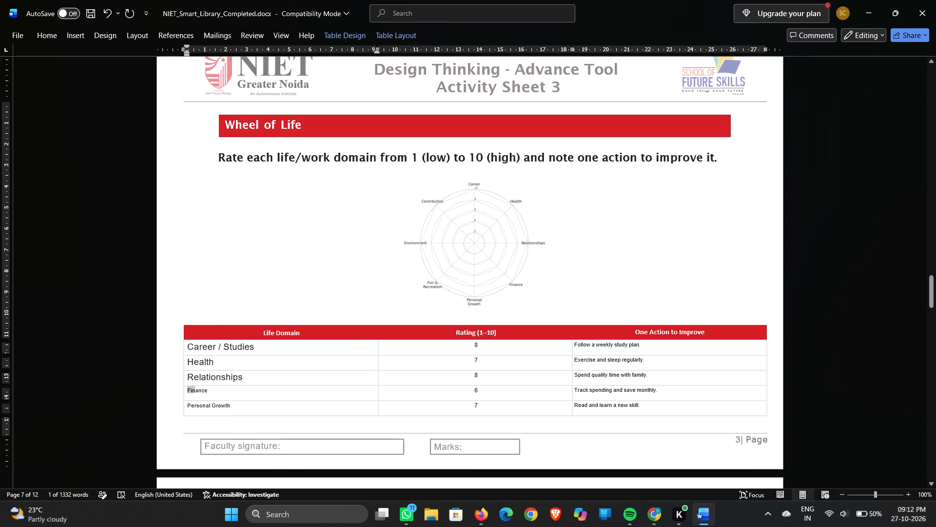
{"action": "left_click_drag", "start_coordinate": [195, 393], "coordinate": [213, 393]}
{"action": "left_click", "coordinate": [271, 361]}
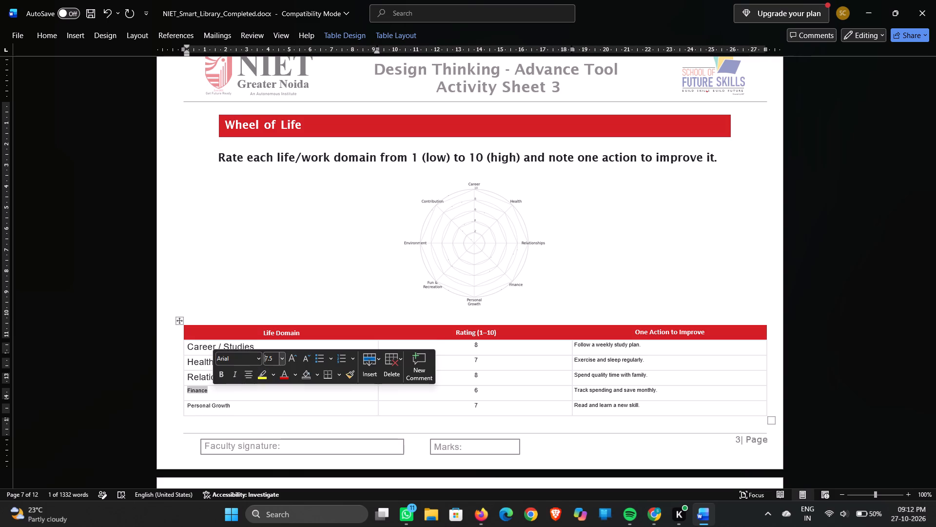
{"action": "type", "text": "12"}
{"action": "key", "text": "Return"}
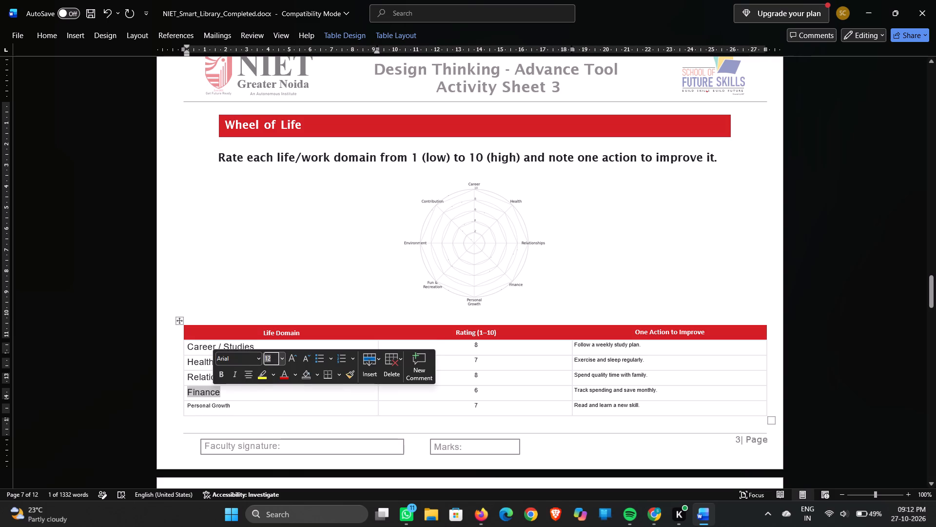
{"action": "left_click_drag", "start_coordinate": [186, 405], "coordinate": [234, 410]}
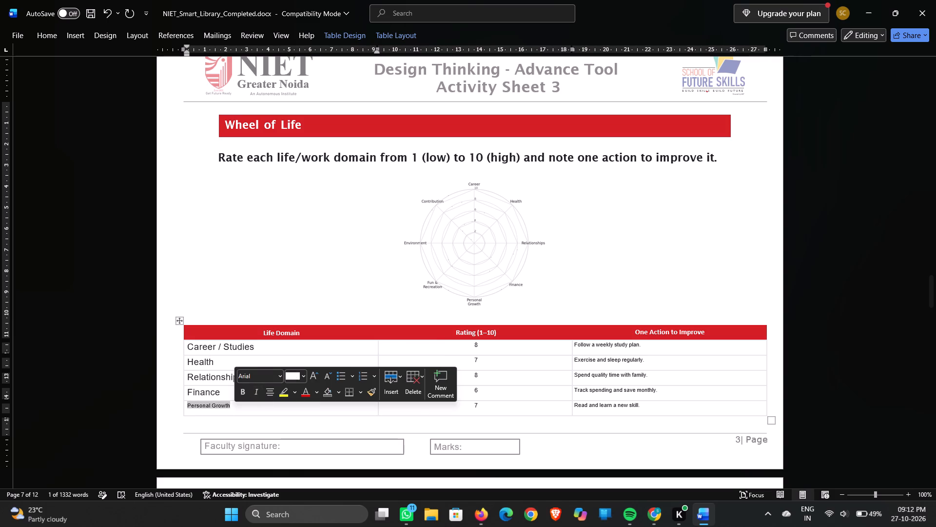
{"action": "left_click", "coordinate": [293, 373]}
{"action": "type", "text": "12"}
{"action": "key", "text": "Return"}
{"action": "left_click", "coordinate": [290, 407]}
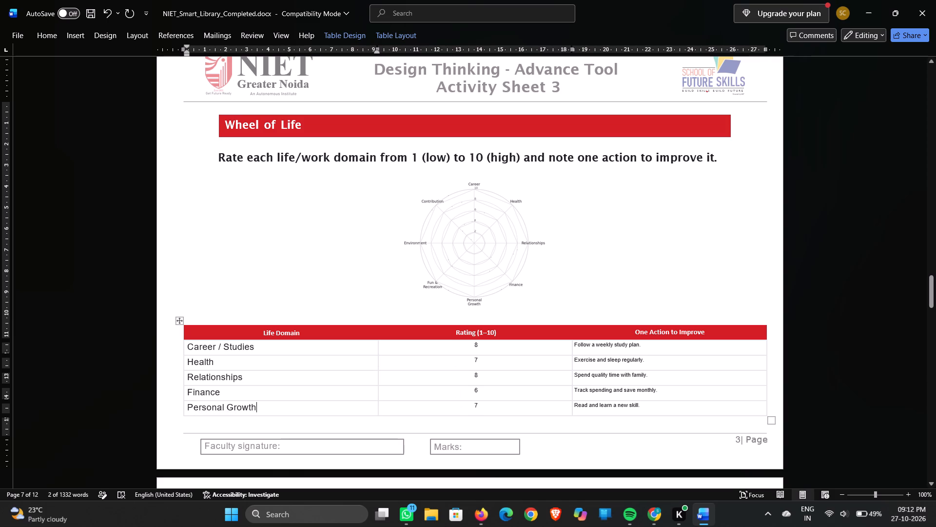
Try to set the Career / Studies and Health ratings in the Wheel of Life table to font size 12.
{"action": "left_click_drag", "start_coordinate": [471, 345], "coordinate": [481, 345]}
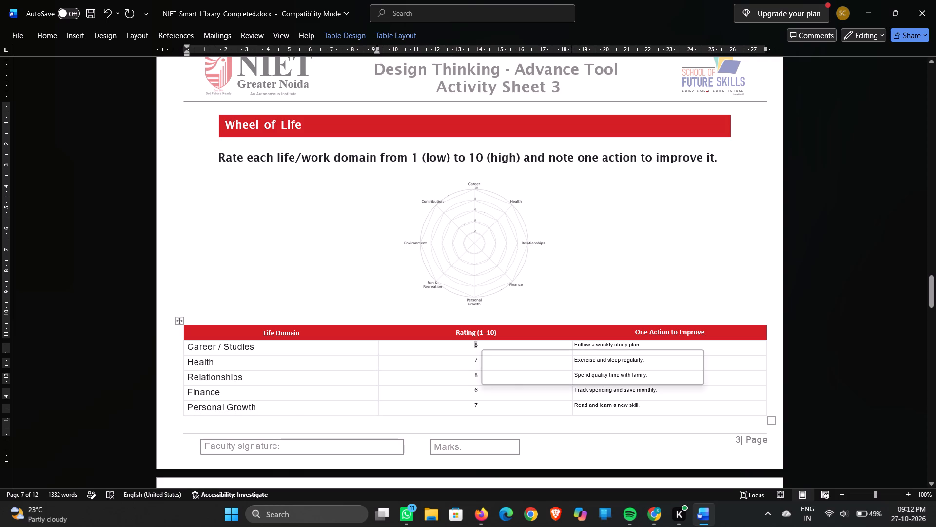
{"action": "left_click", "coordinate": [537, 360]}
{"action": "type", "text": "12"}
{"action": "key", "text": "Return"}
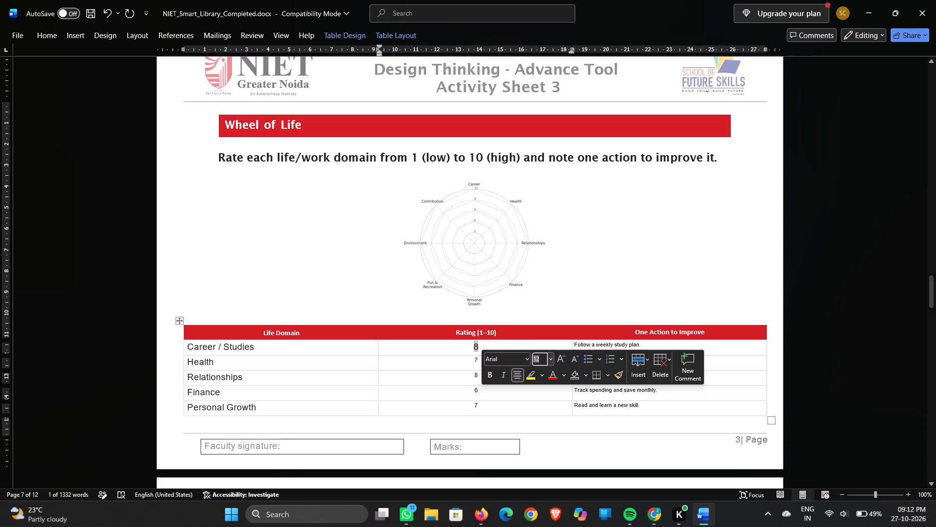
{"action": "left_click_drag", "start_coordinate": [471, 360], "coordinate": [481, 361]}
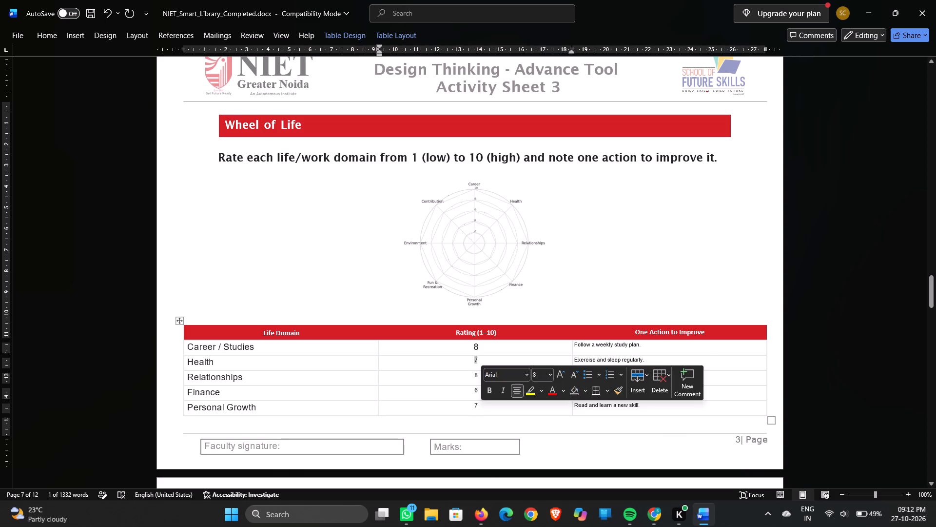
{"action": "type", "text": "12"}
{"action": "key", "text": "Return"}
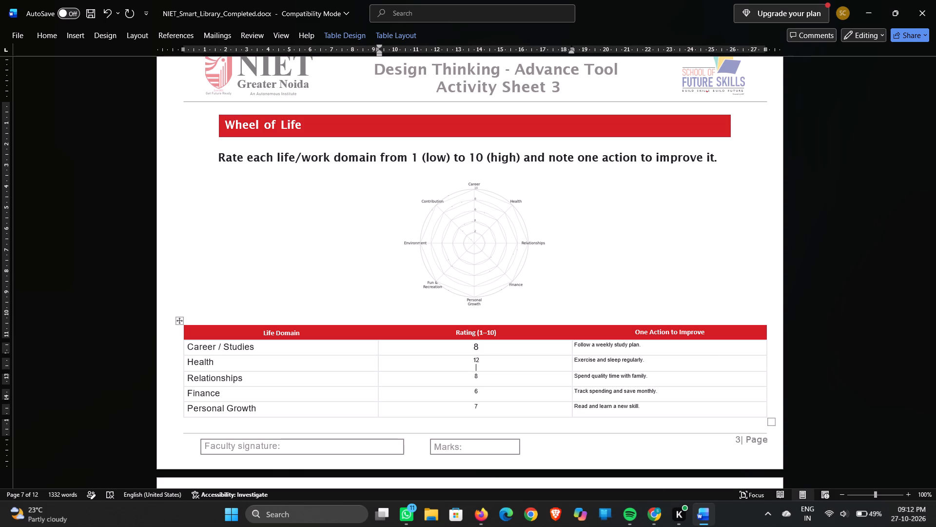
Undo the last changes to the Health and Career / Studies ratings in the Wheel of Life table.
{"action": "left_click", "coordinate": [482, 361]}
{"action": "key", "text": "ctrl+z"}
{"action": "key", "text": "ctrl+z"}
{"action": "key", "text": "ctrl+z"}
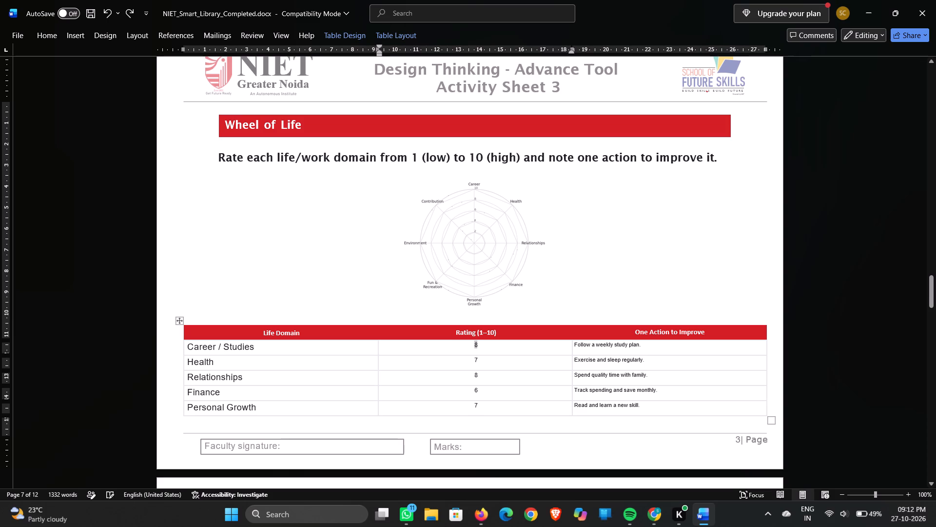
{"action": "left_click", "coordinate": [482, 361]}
Set the font size of the Career / Studies rating in the Wheel of Life table to 12.
{"action": "left_click_drag", "start_coordinate": [474, 346], "coordinate": [479, 346]}
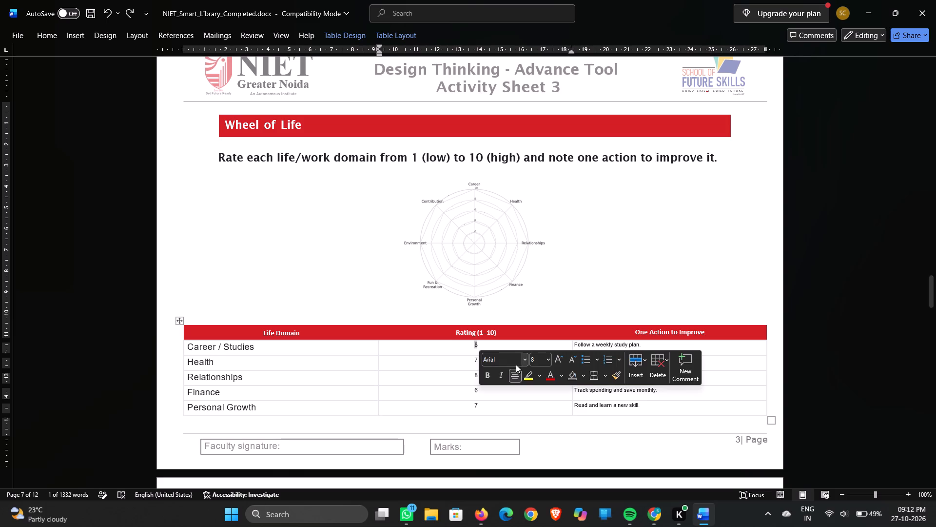
{"action": "left_click", "coordinate": [533, 360]}
{"action": "type", "text": "12"}
{"action": "key", "text": "Return"}
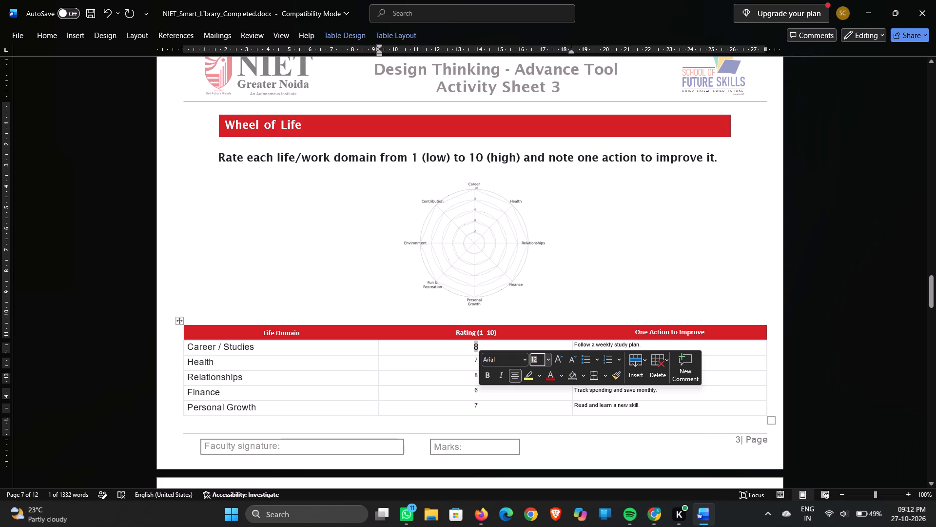
{"action": "key", "text": "Return"}
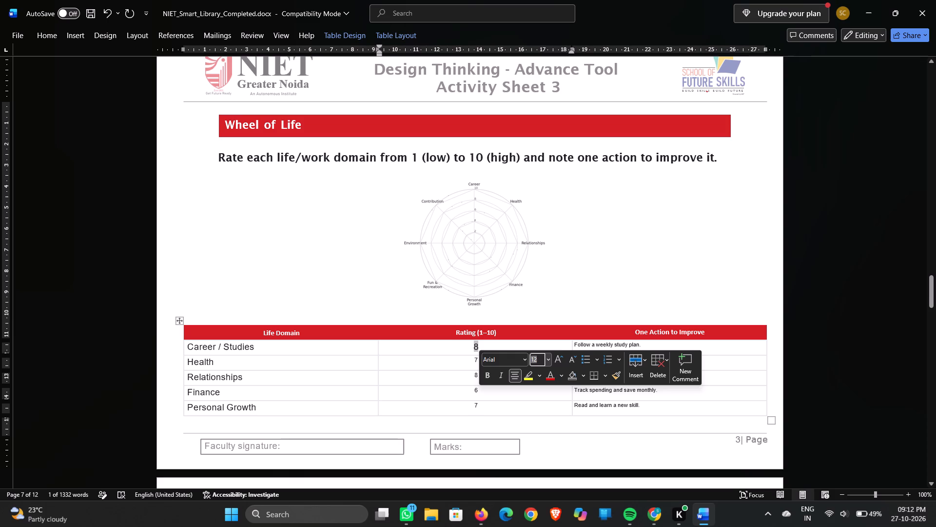
Set the font size of the Health rating in the Wheel of Life table to 10.
{"action": "left_click", "coordinate": [472, 360]}
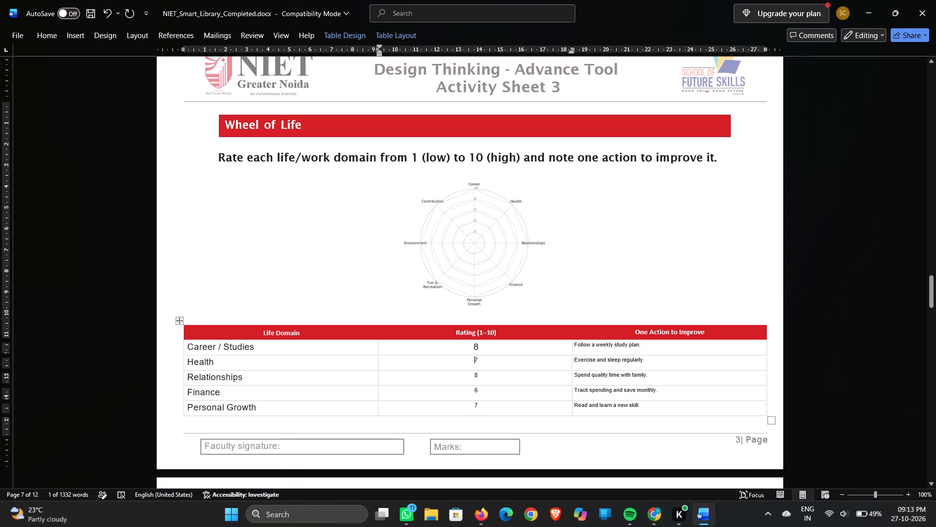
{"action": "left_click_drag", "start_coordinate": [472, 360], "coordinate": [481, 360]}
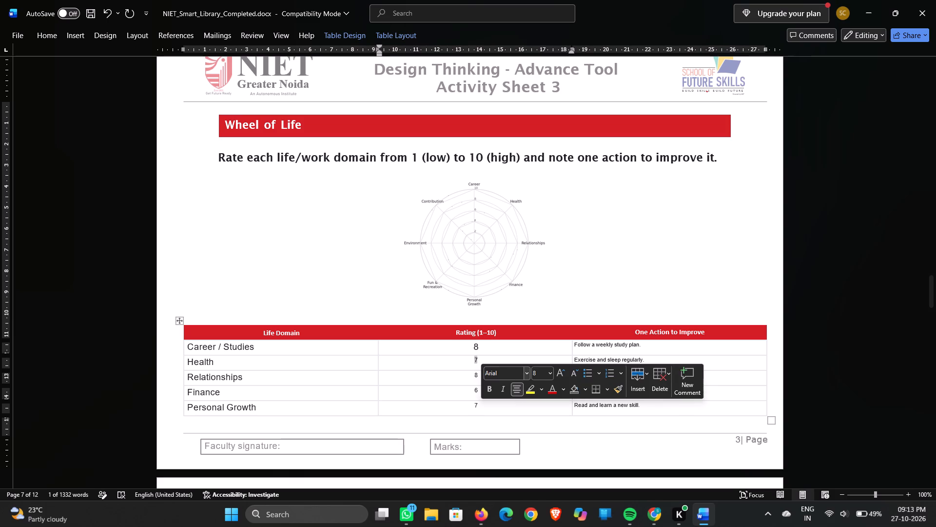
{"action": "left_click", "coordinate": [535, 373]}
{"action": "key", "text": "1"}
{"action": "key", "text": "0"}
{"action": "key", "text": "Return"}
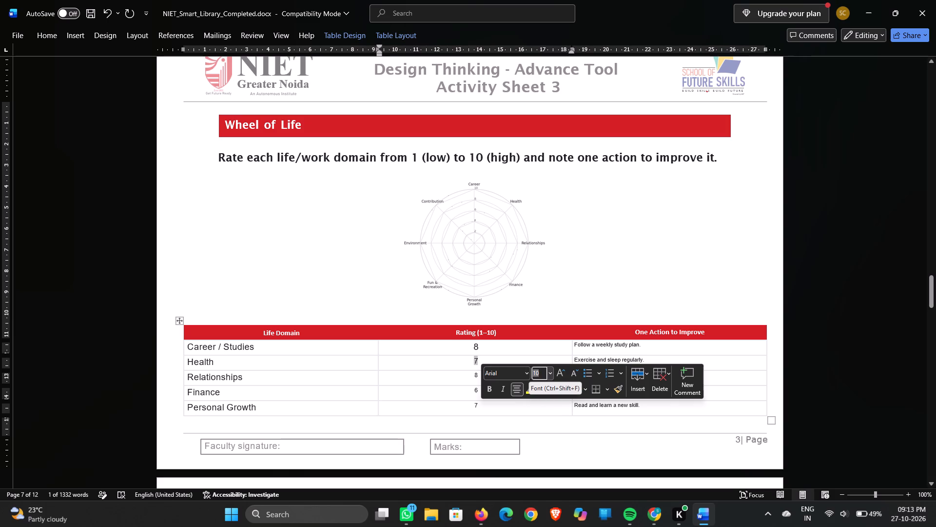
Set the font size of the Career / Studies rating in the Wheel of Life table to 10.
{"action": "left_click_drag", "start_coordinate": [471, 348], "coordinate": [485, 348]}
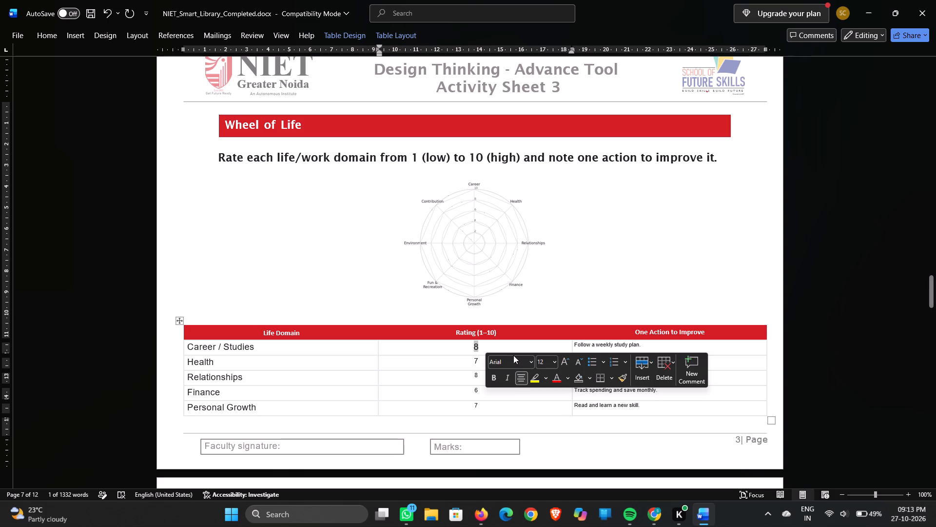
{"action": "left_click", "coordinate": [545, 359]}
{"action": "type", "text": "10"}
{"action": "key", "text": "Return"}
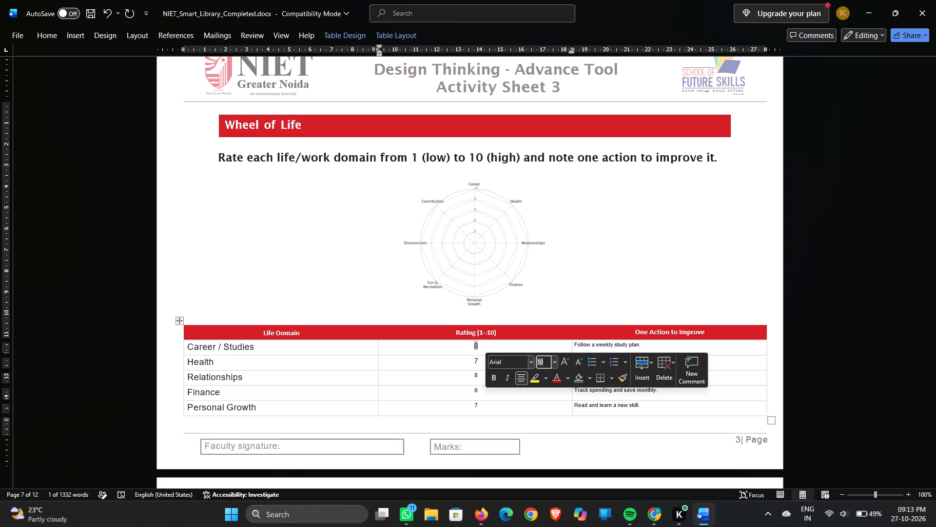
{"action": "left_click", "coordinate": [481, 361]}
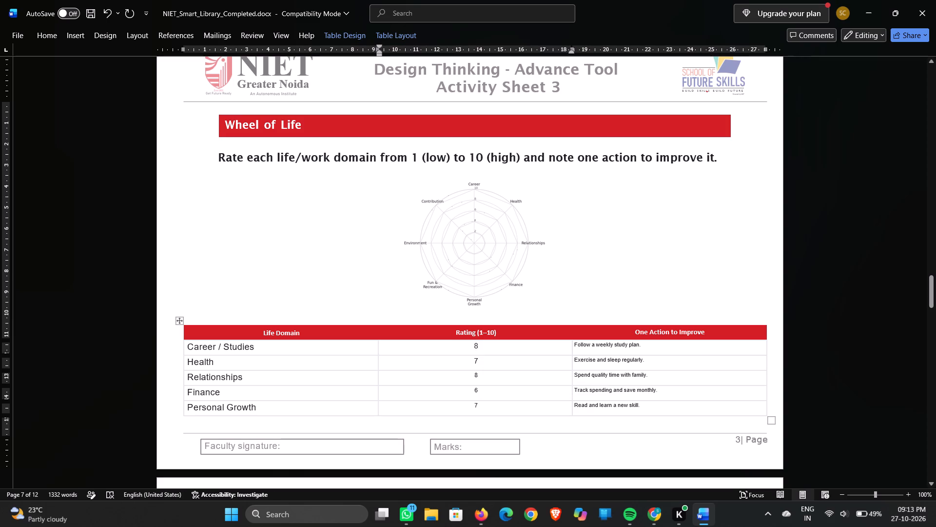
Set the Relationships, Finance and Personal Growth ratings in the Wheel of Life table to font size 10.
{"action": "left_click_drag", "start_coordinate": [473, 375], "coordinate": [479, 375]}
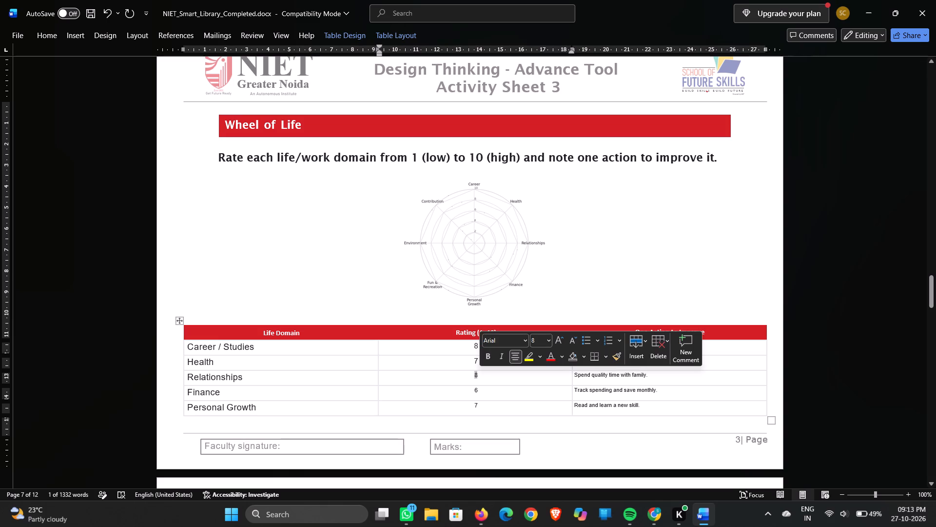
{"action": "left_click", "coordinate": [536, 340]}
{"action": "type", "text": "10"}
{"action": "key", "text": "Return"}
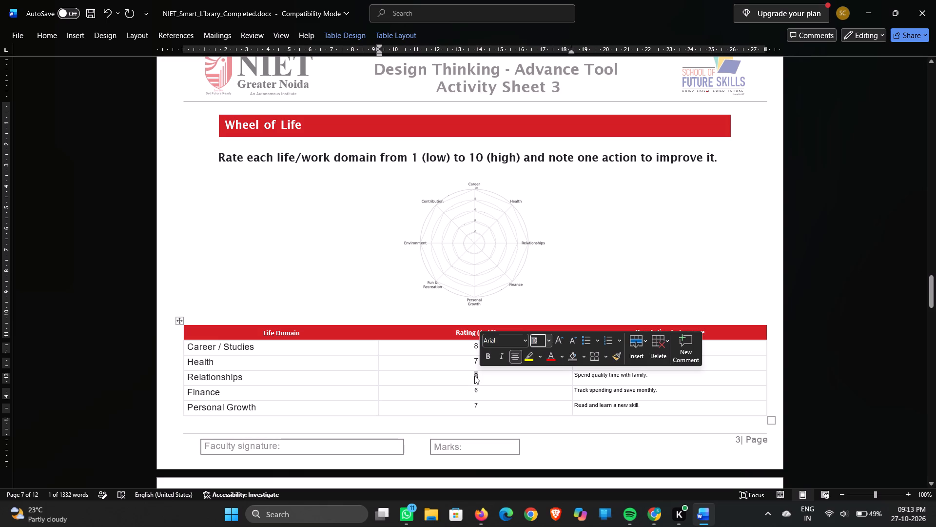
{"action": "left_click_drag", "start_coordinate": [471, 388], "coordinate": [480, 391]}
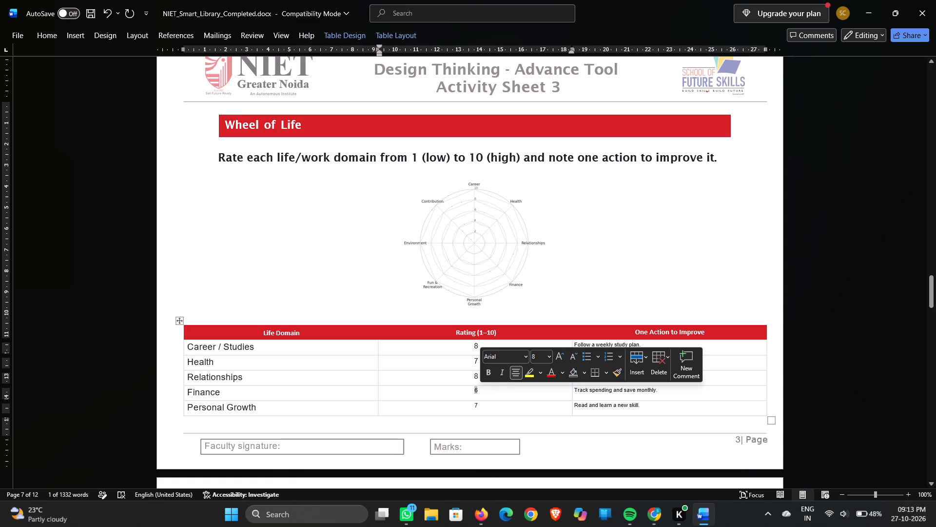
{"action": "left_click", "coordinate": [537, 358]}
{"action": "type", "text": "10"}
{"action": "key", "text": "Return"}
{"action": "left_click_drag", "start_coordinate": [473, 404], "coordinate": [479, 405]}
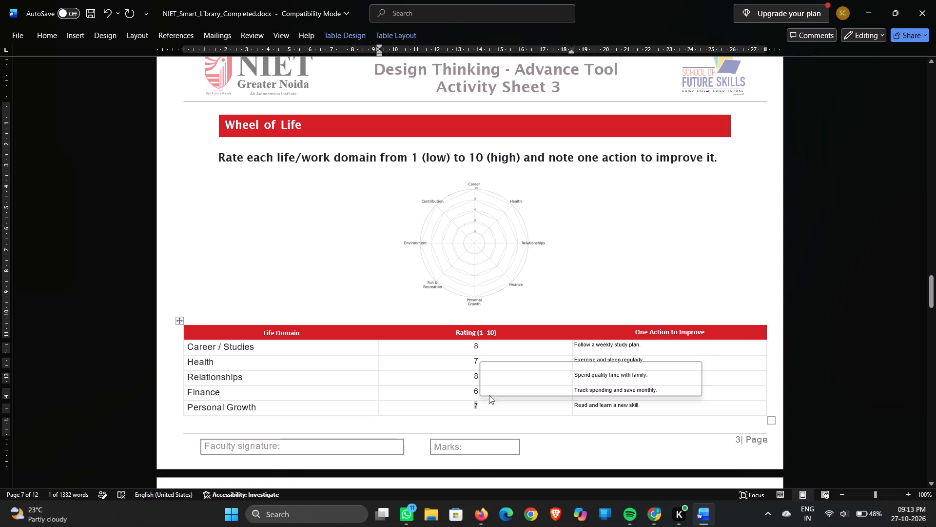
{"action": "left_click", "coordinate": [538, 371]}
{"action": "type", "text": "10"}
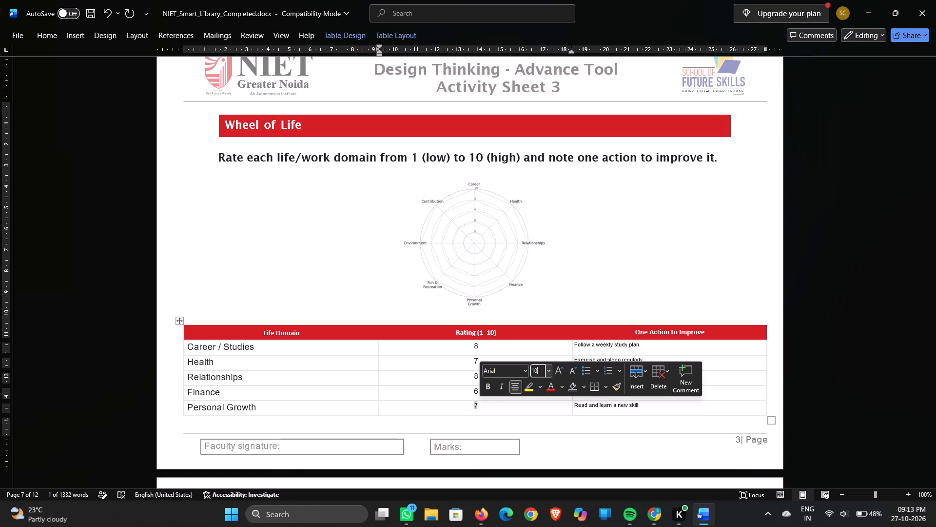
{"action": "key", "text": "Return"}
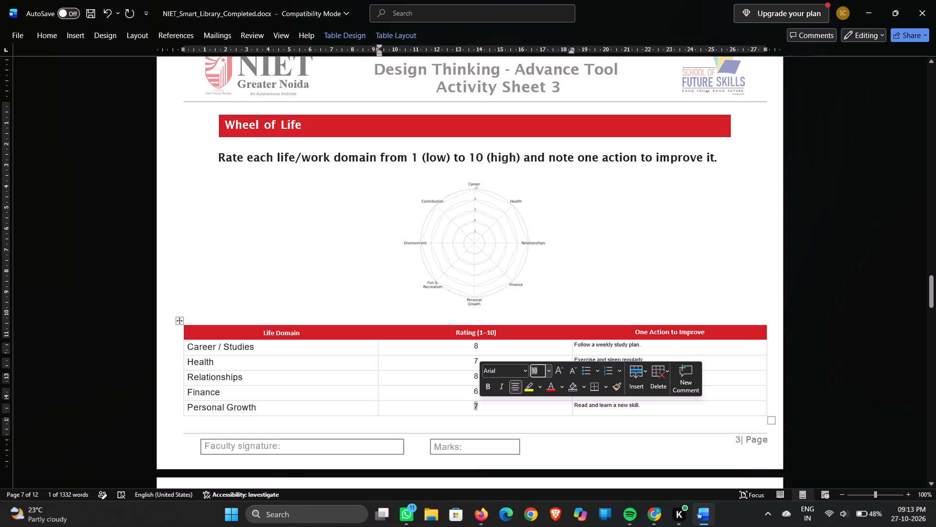
{"action": "left_click", "coordinate": [507, 407]}
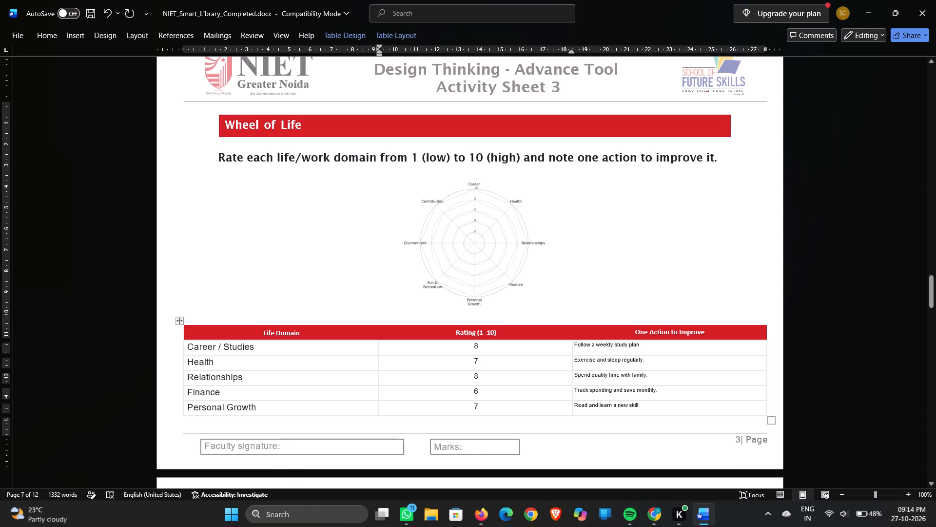
Set the Career / Studies, Health and Relationships labels in the Life Domain column to font size 10.
{"action": "left_click_drag", "start_coordinate": [185, 345], "coordinate": [252, 346]}
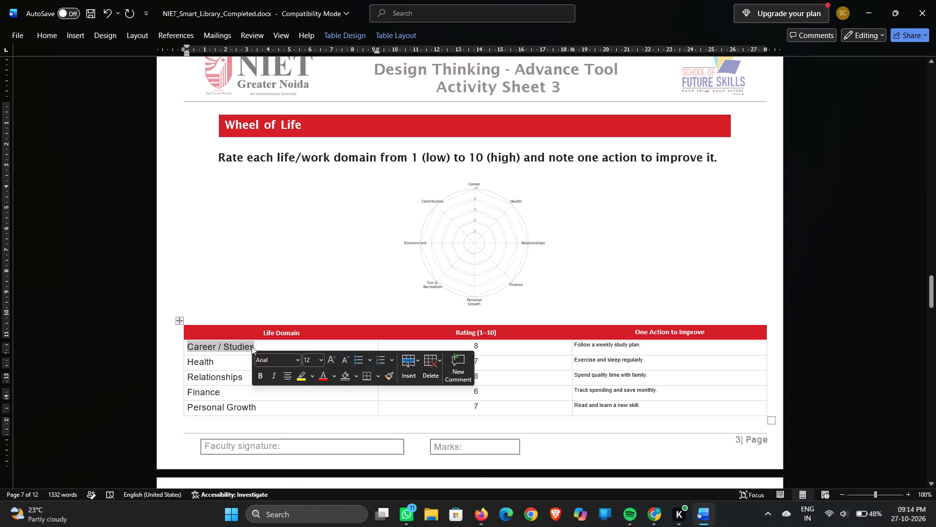
{"action": "left_click", "coordinate": [308, 360]}
{"action": "type", "text": "10"}
{"action": "key", "text": "Return"}
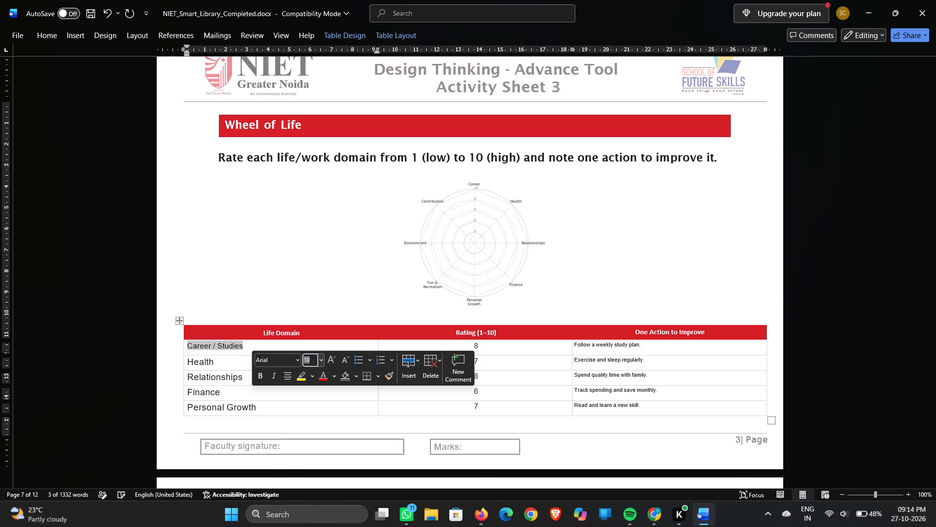
{"action": "left_click_drag", "start_coordinate": [188, 363], "coordinate": [216, 358]}
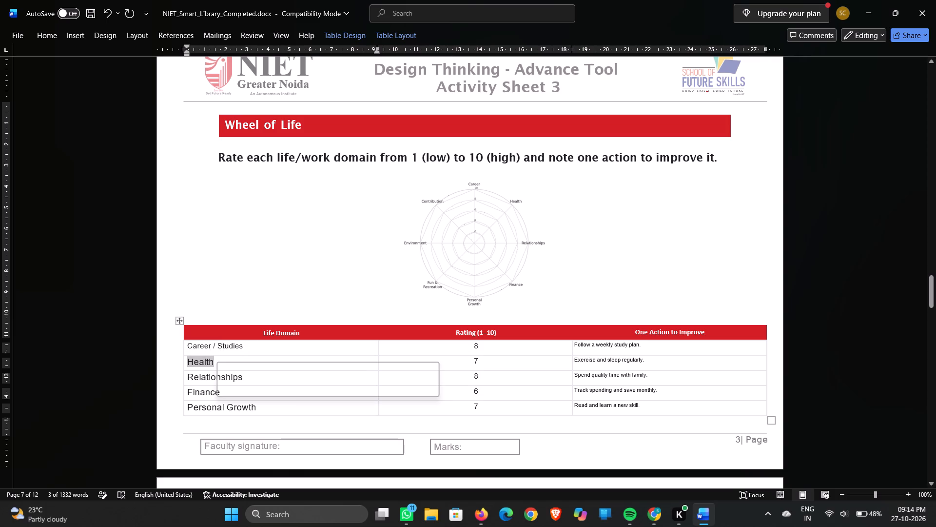
{"action": "left_click", "coordinate": [274, 368]}
{"action": "type", "text": "10"}
{"action": "key", "text": "Return"}
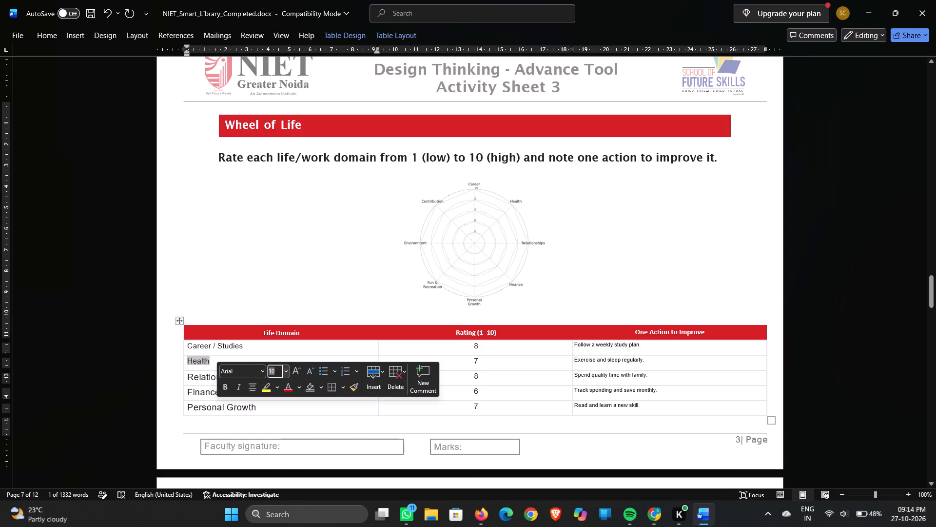
{"action": "left_click", "coordinate": [185, 377]}
{"action": "left_click_drag", "start_coordinate": [185, 377], "coordinate": [236, 378]}
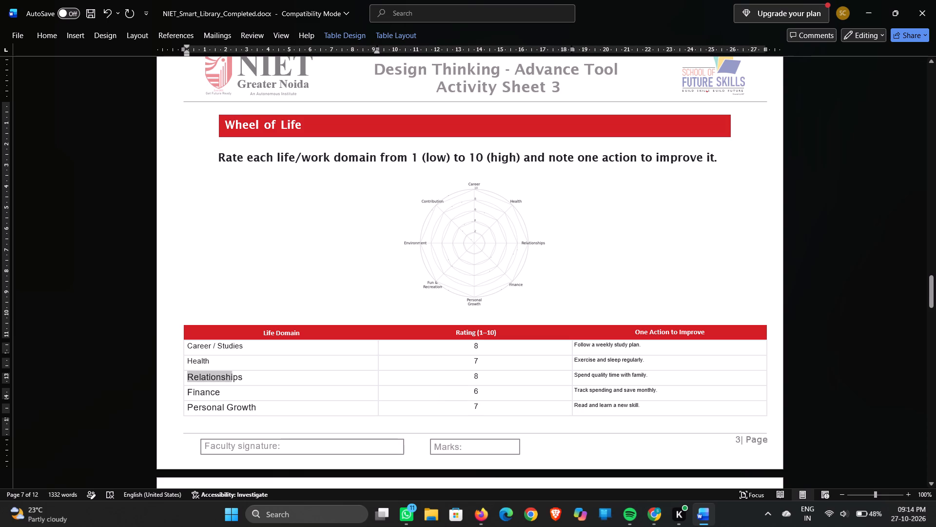
{"action": "left_click_drag", "start_coordinate": [236, 378], "coordinate": [246, 378]}
{"action": "left_click", "coordinate": [301, 344]}
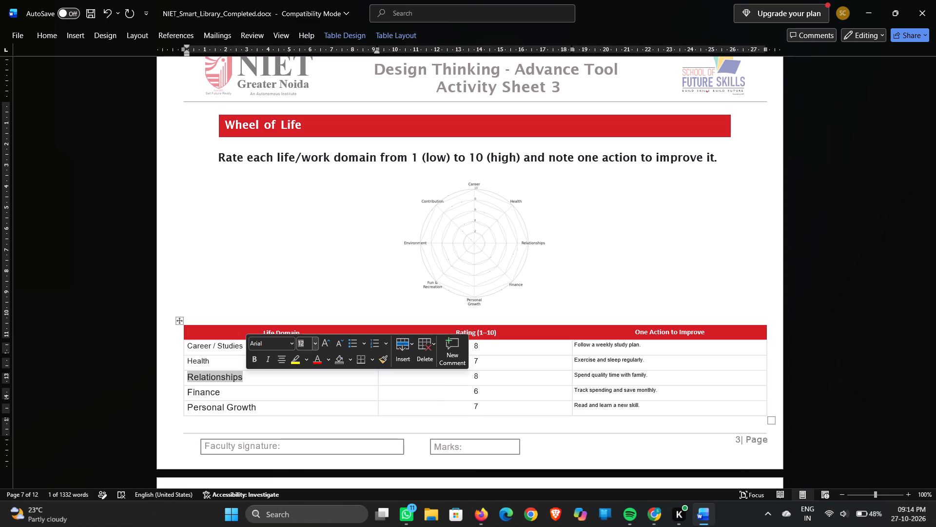
{"action": "type", "text": "10"}
{"action": "key", "text": "Return"}
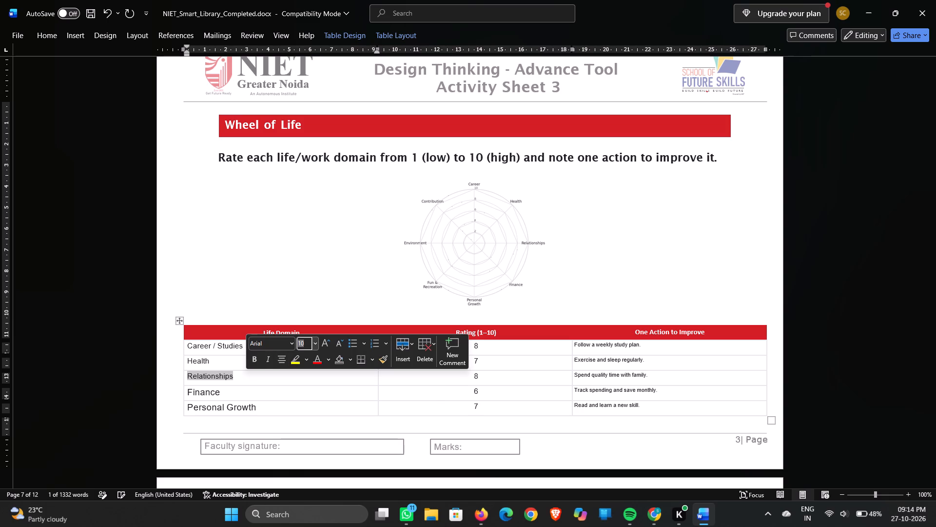
Set the Finance and Personal Growth labels in the Life Domain column to font size 10.
{"action": "left_click_drag", "start_coordinate": [188, 391], "coordinate": [224, 391]}
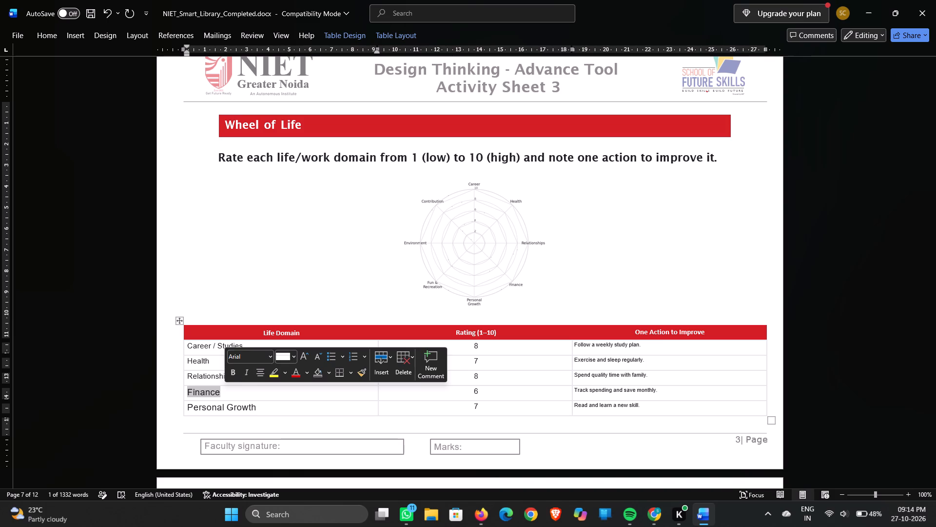
{"action": "left_click", "coordinate": [281, 357]}
{"action": "type", "text": "10"}
{"action": "key", "text": "Return"}
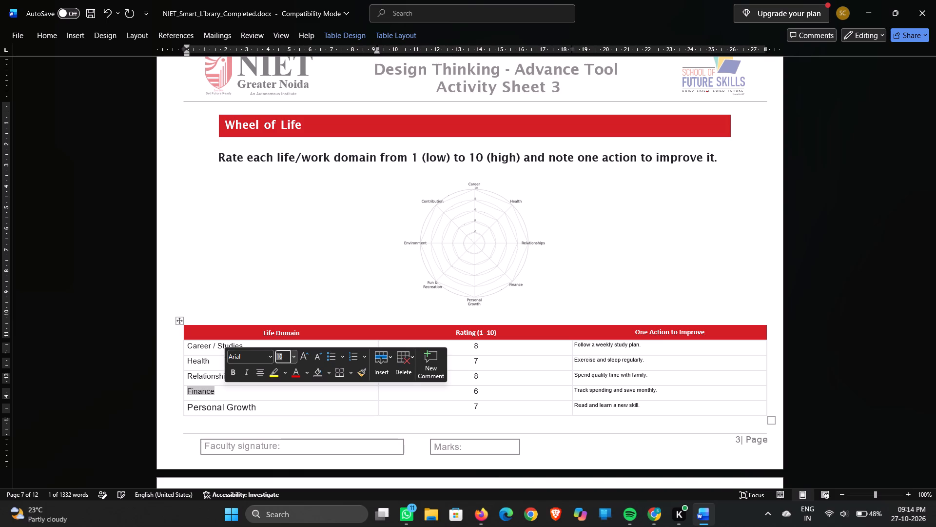
{"action": "left_click_drag", "start_coordinate": [186, 407], "coordinate": [218, 407]}
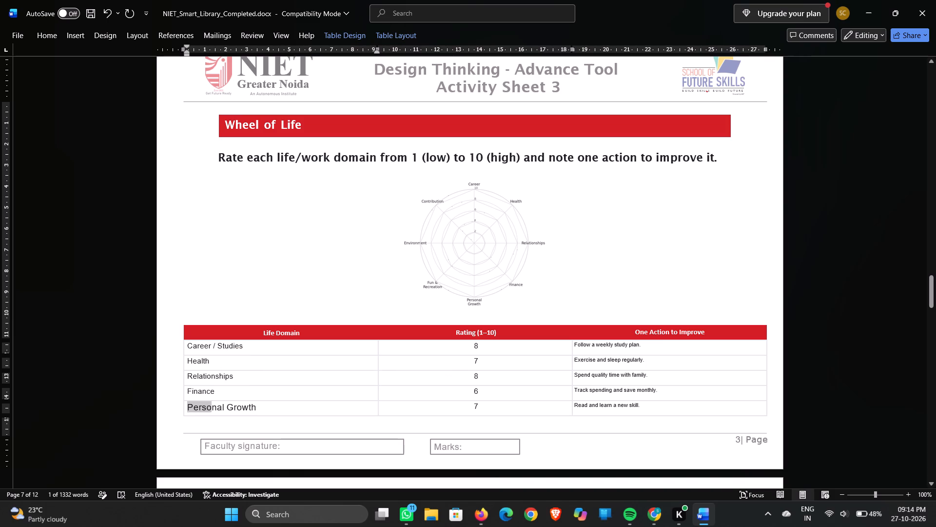
{"action": "left_click_drag", "start_coordinate": [218, 407], "coordinate": [257, 406]}
{"action": "left_click", "coordinate": [314, 373]}
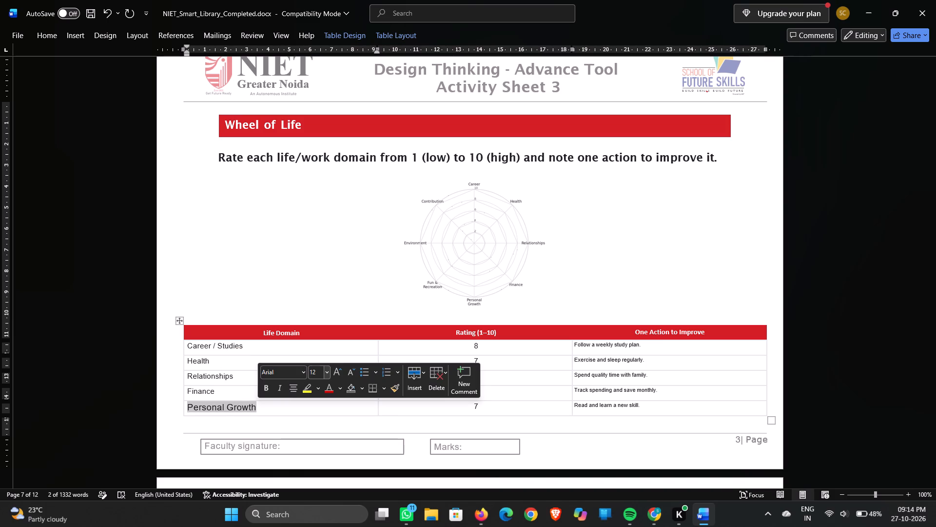
{"action": "type", "text": "10"}
{"action": "key", "text": "Return"}
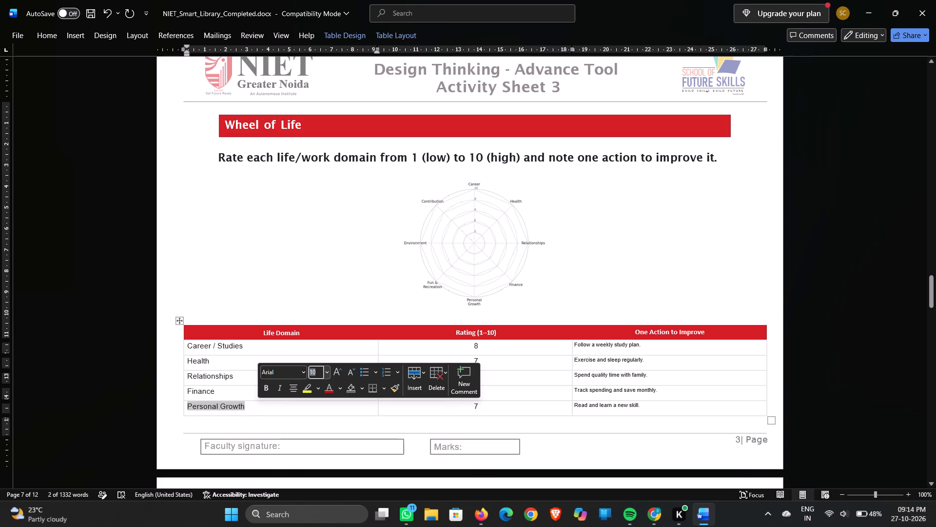
Set the One Action to Improve answers for Career / Studies, Health and Relationships to font size 10.
{"action": "left_click_drag", "start_coordinate": [574, 345], "coordinate": [647, 348]}
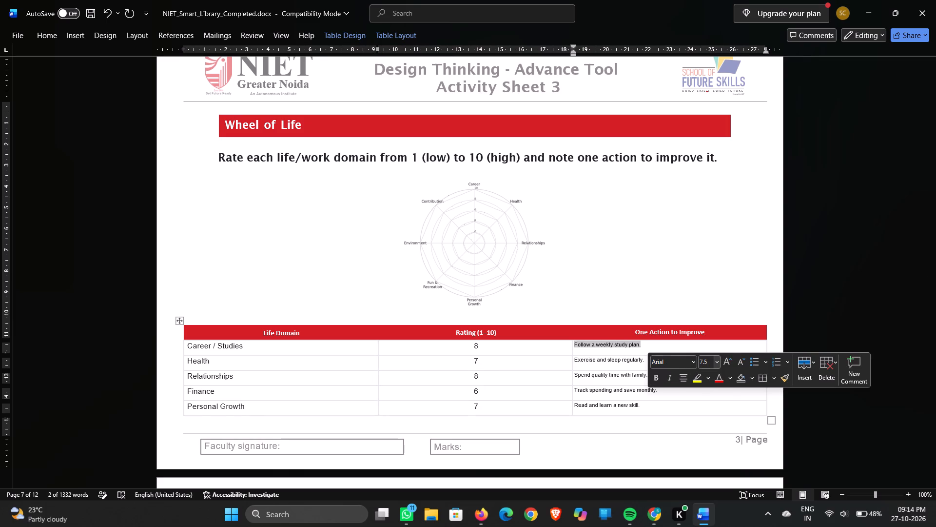
{"action": "left_click", "coordinate": [706, 361]}
{"action": "type", "text": "10"}
{"action": "key", "text": "Return"}
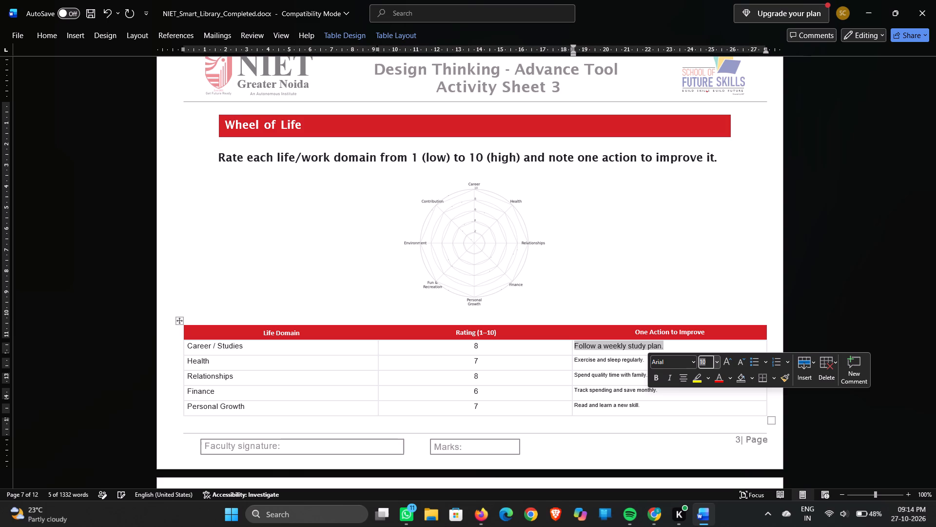
{"action": "left_click_drag", "start_coordinate": [574, 360], "coordinate": [610, 360]}
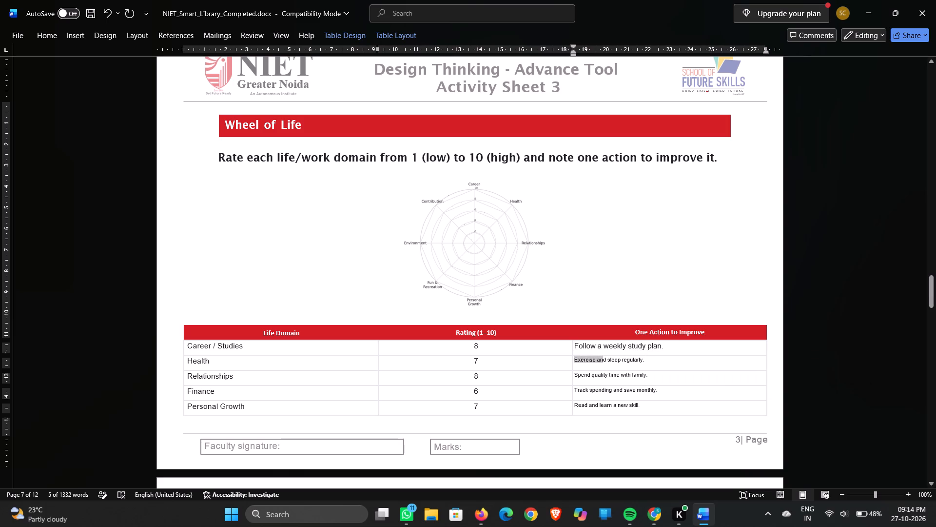
{"action": "left_click_drag", "start_coordinate": [610, 360], "coordinate": [652, 360]}
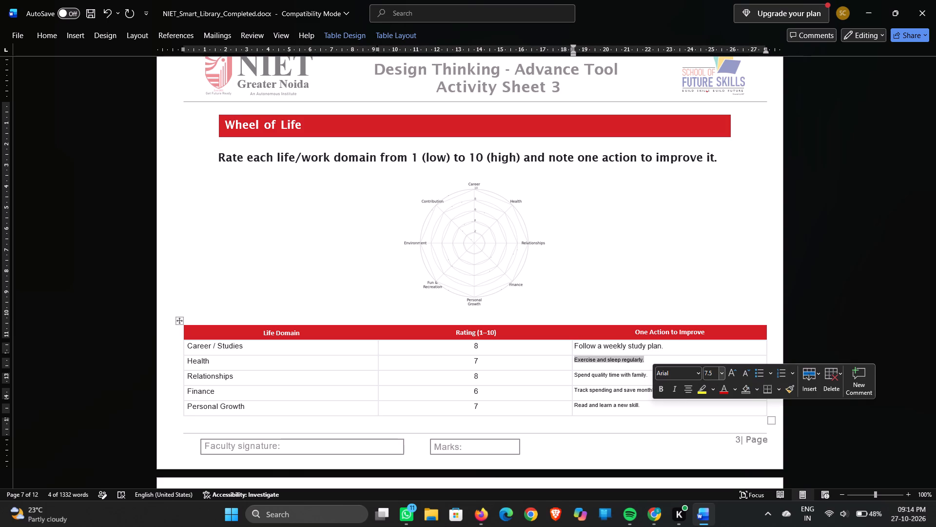
{"action": "left_click", "coordinate": [708, 372]}
{"action": "type", "text": "10"}
{"action": "key", "text": "Return"}
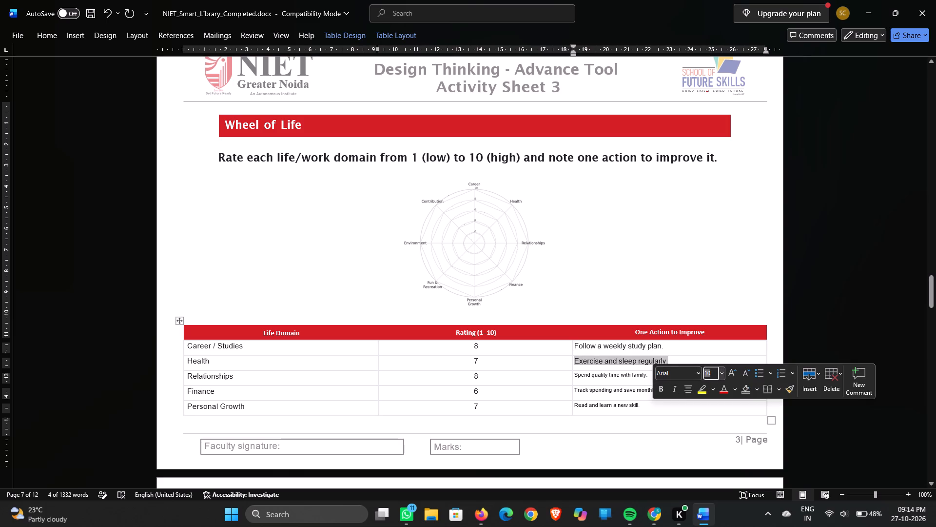
{"action": "left_click_drag", "start_coordinate": [574, 376], "coordinate": [576, 376]}
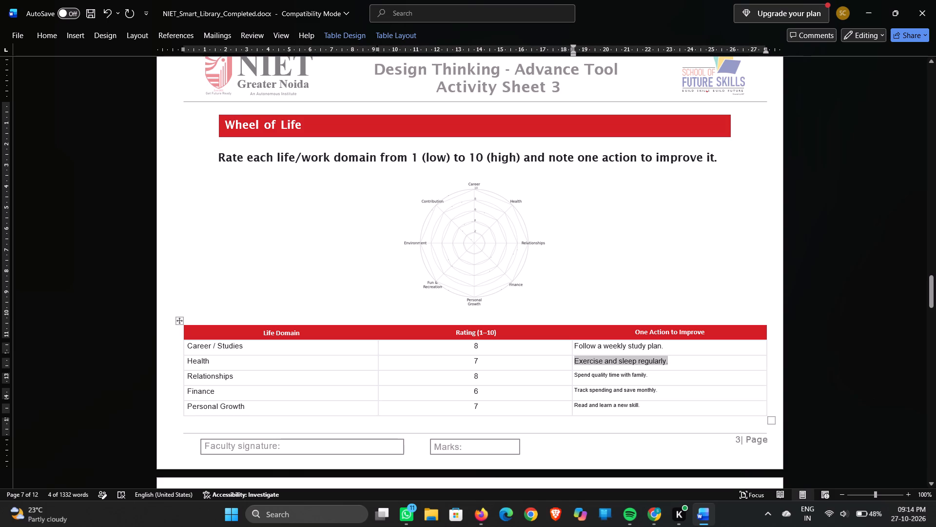
{"action": "left_click_drag", "start_coordinate": [576, 376], "coordinate": [659, 375]}
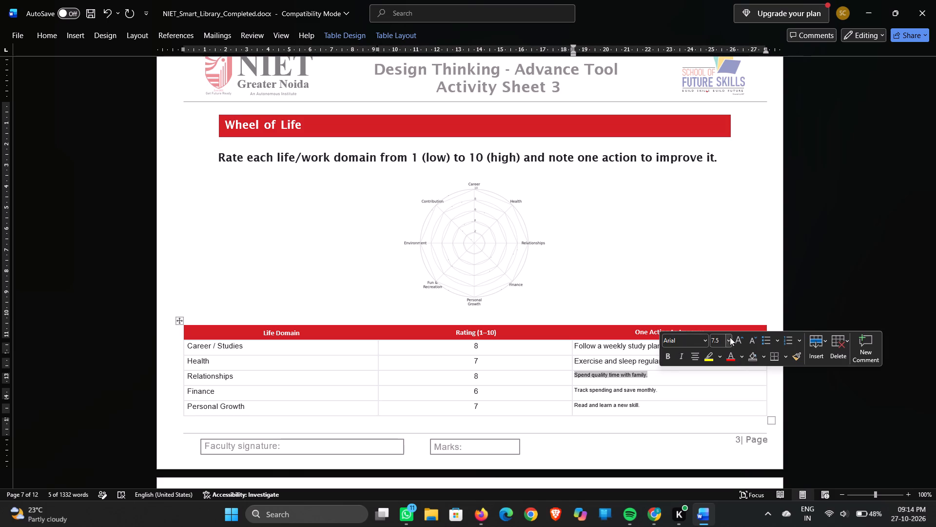
{"action": "left_click", "coordinate": [715, 338]}
{"action": "type", "text": "10"}
{"action": "key", "text": "Return"}
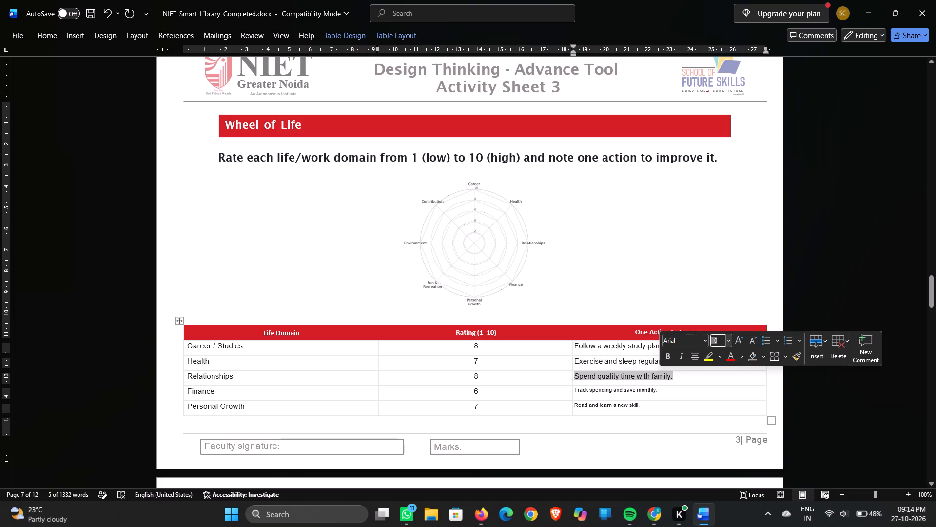
Set the One Action to Improve answers for Finance and Personal Growth in the Wheel of Life table to font size 10.
{"action": "left_click_drag", "start_coordinate": [575, 392], "coordinate": [663, 388]}
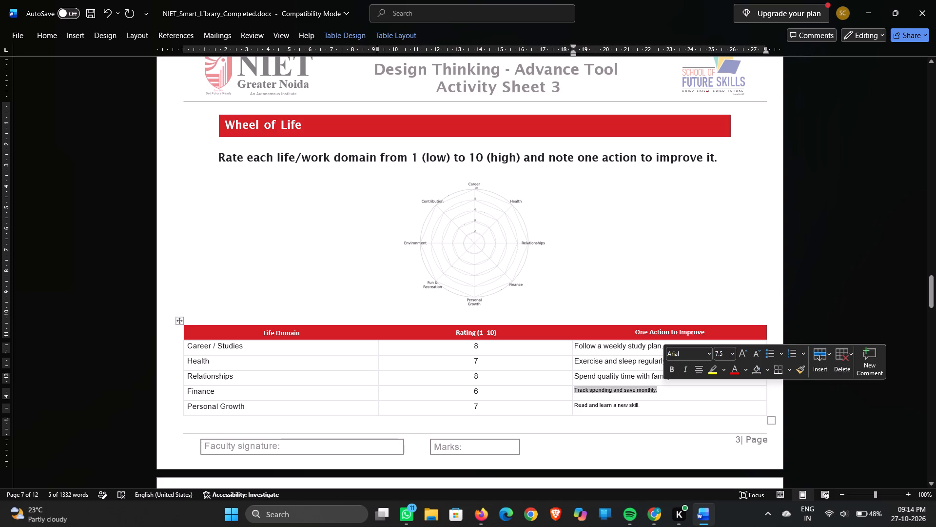
{"action": "left_click", "coordinate": [722, 354]}
{"action": "type", "text": "10"}
{"action": "key", "text": "Return"}
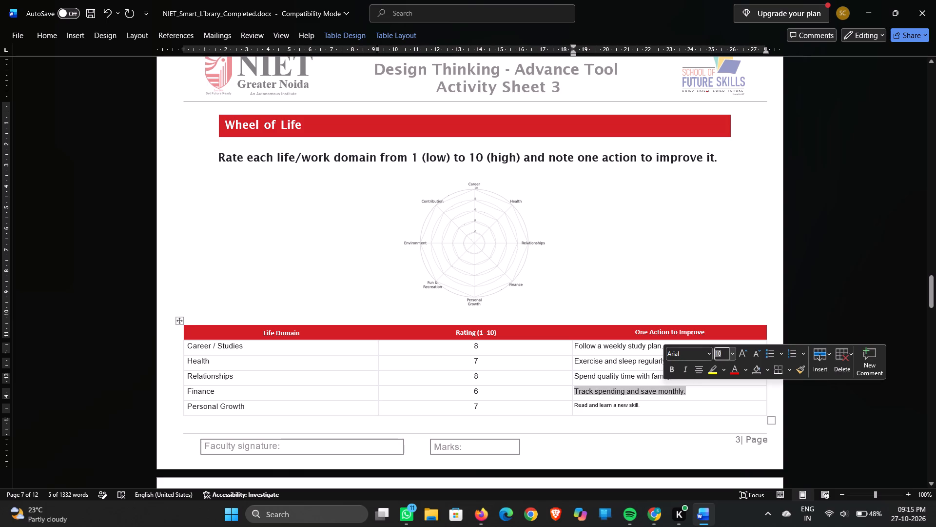
{"action": "left_click_drag", "start_coordinate": [576, 405], "coordinate": [584, 405]}
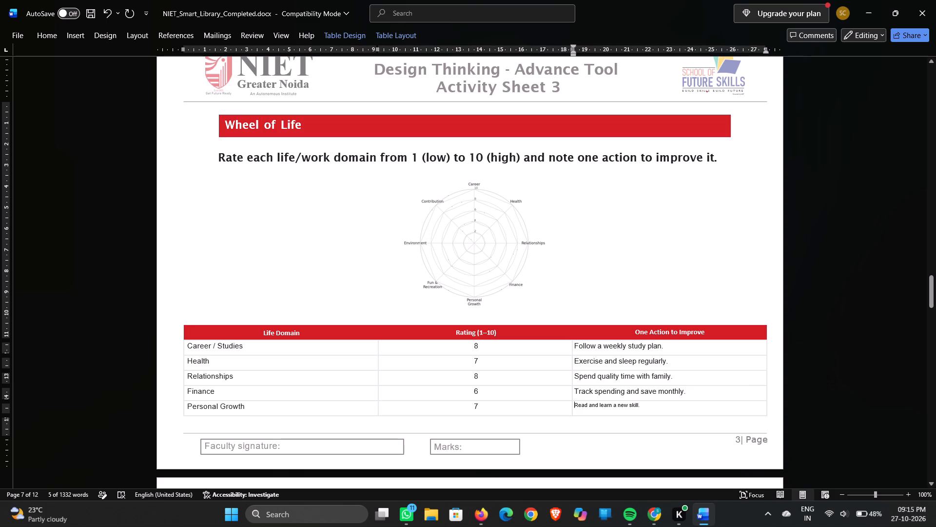
{"action": "left_click_drag", "start_coordinate": [584, 405], "coordinate": [649, 405]}
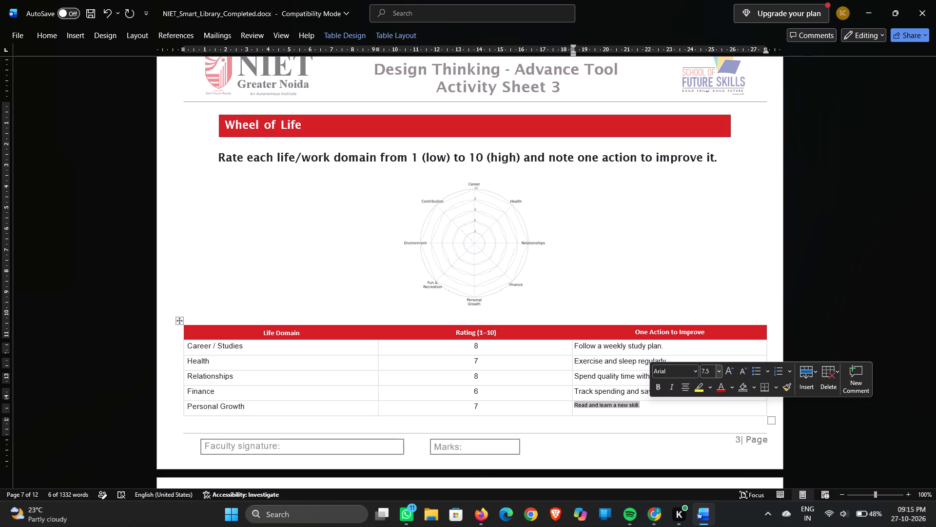
{"action": "left_click", "coordinate": [706, 369]}
{"action": "type", "text": "10"}
{"action": "key", "text": "Return"}
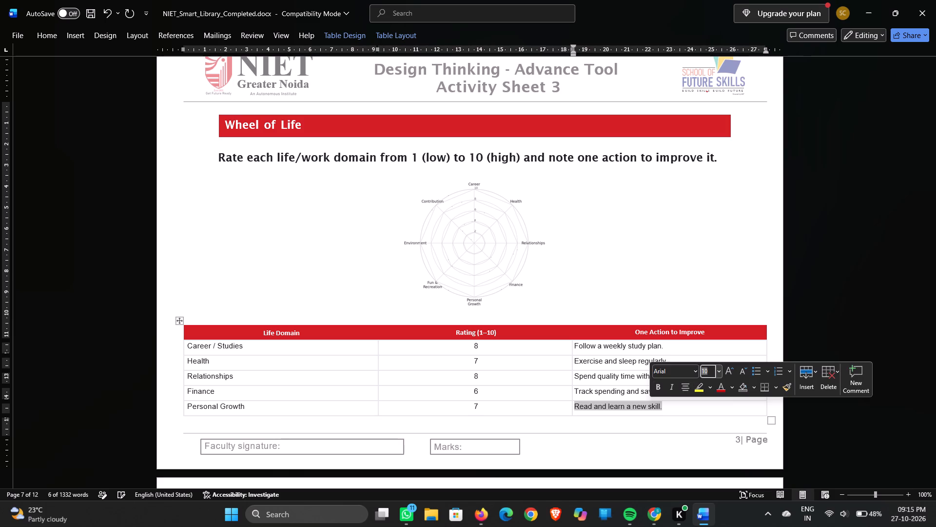
{"action": "left_click", "coordinate": [630, 425]}
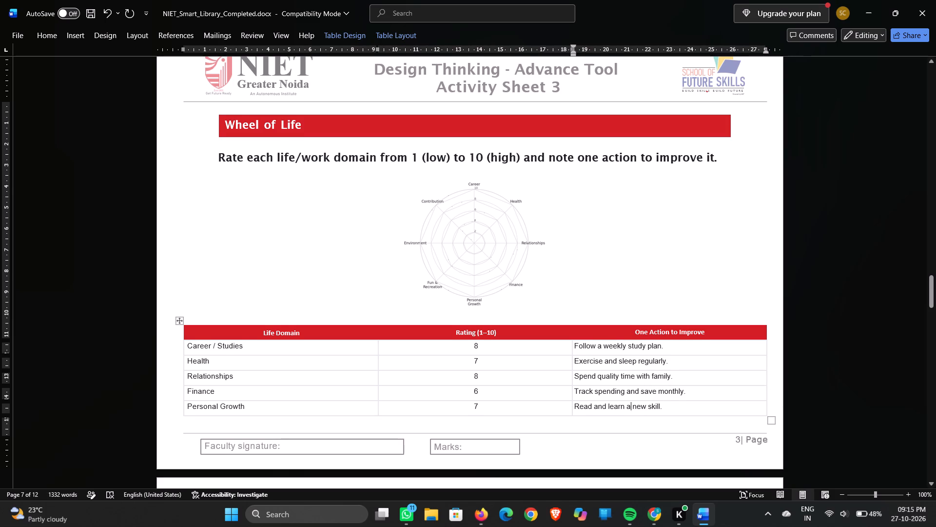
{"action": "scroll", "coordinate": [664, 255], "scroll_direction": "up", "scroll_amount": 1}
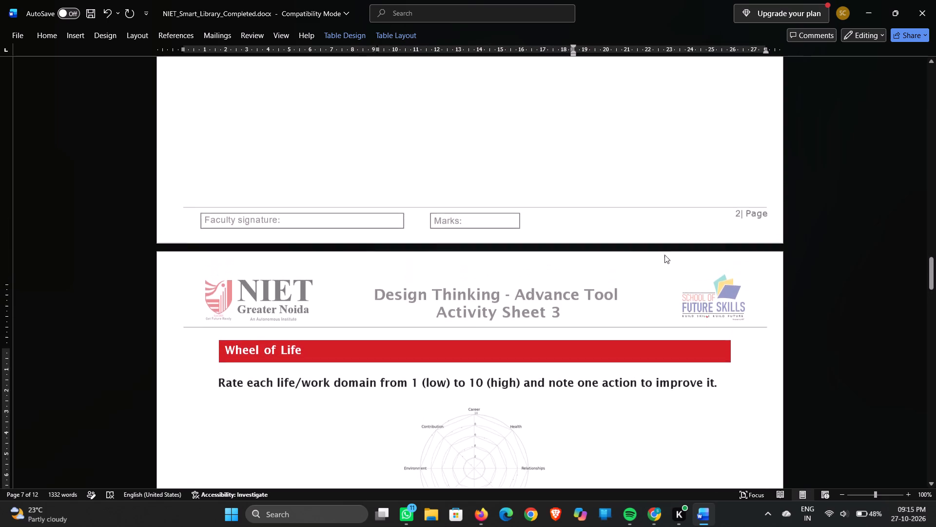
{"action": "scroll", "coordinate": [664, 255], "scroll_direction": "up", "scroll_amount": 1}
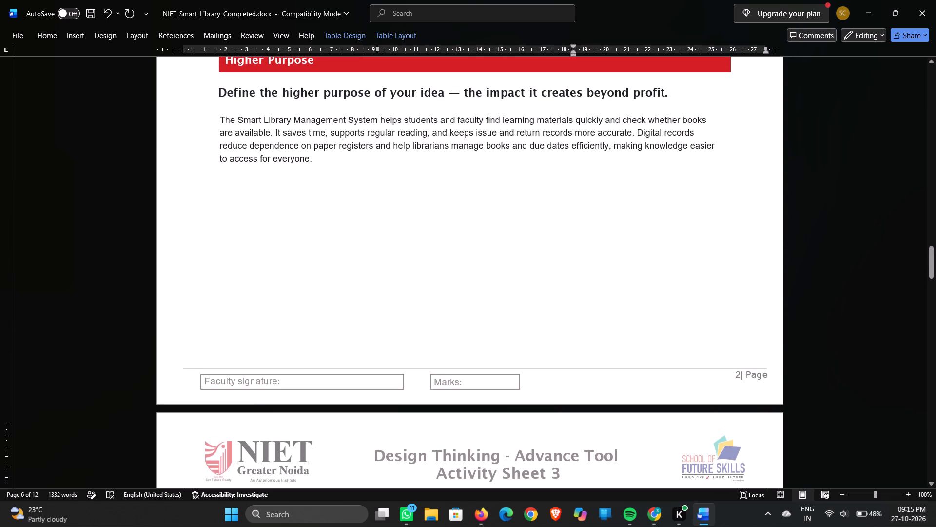
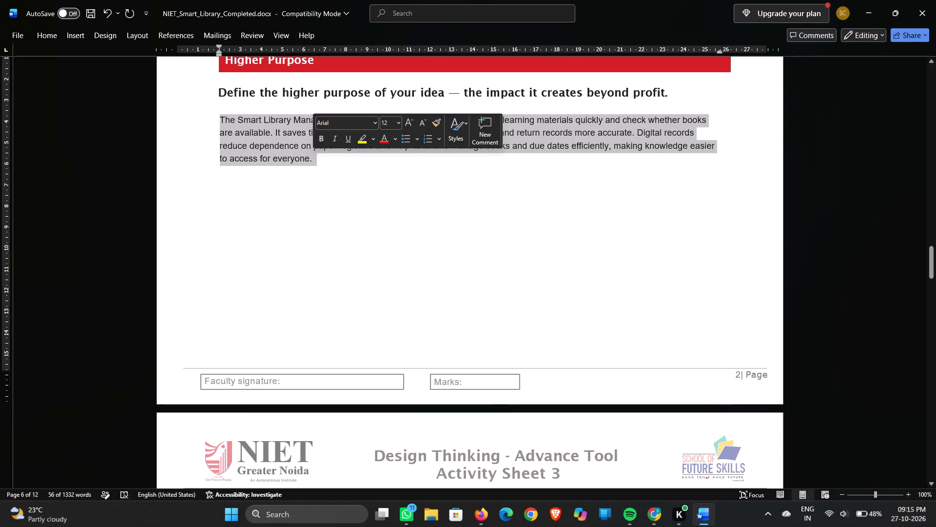
Review the formatting of the Golden Circle, Higher Purpose and Wheel of Life activity sheets.
{"action": "left_click", "coordinate": [395, 167]}
{"action": "scroll", "coordinate": [395, 167], "scroll_direction": "right", "scroll_amount": 1}
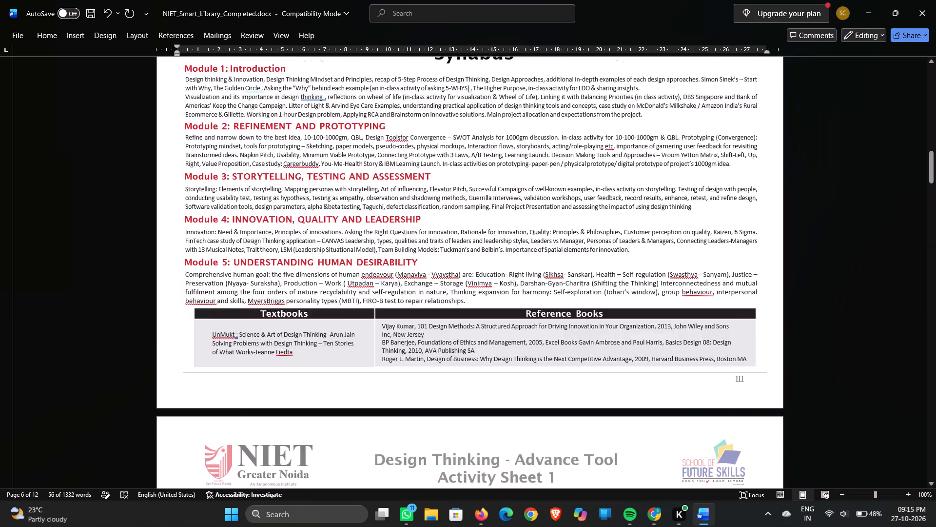
{"action": "scroll", "coordinate": [395, 167], "scroll_direction": "right", "scroll_amount": 2}
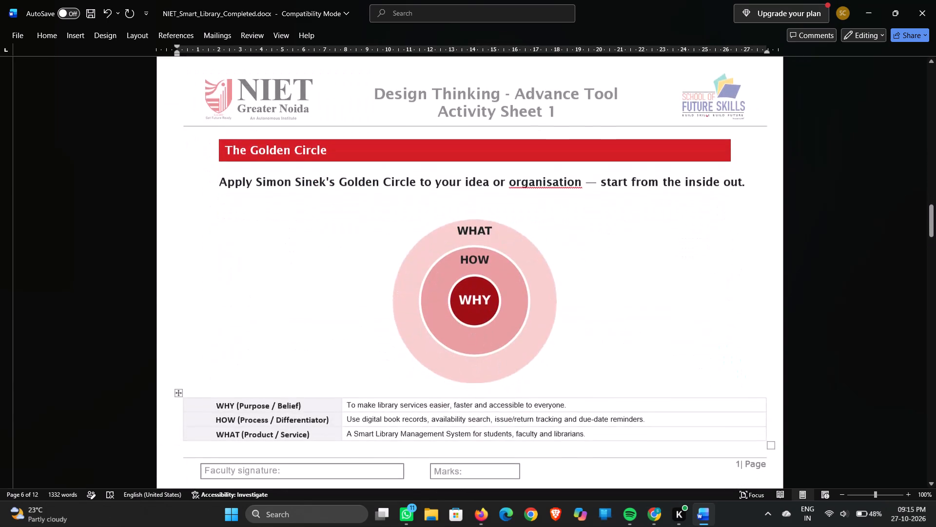
{"action": "scroll", "coordinate": [395, 167], "scroll_direction": "right", "scroll_amount": 2}
{"action": "scroll", "coordinate": [395, 167], "scroll_direction": "down", "scroll_amount": 1}
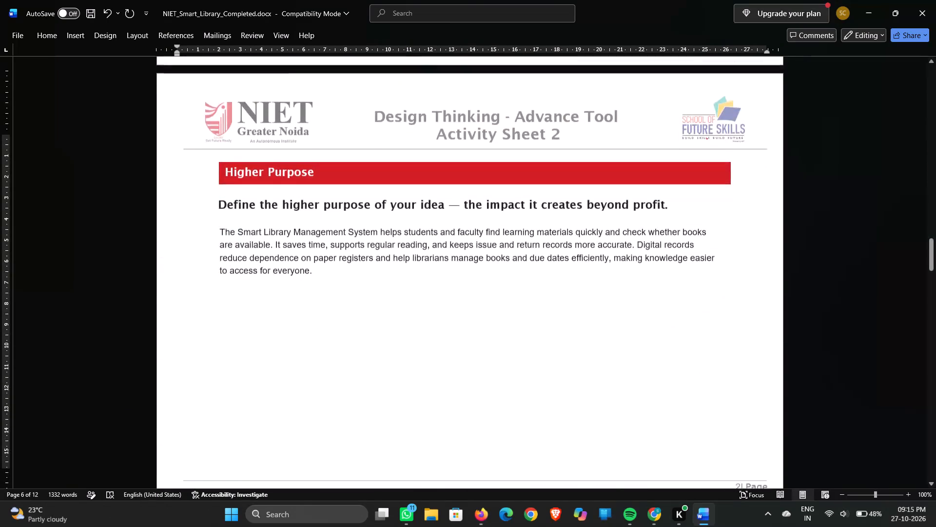
{"action": "scroll", "coordinate": [395, 167], "scroll_direction": "down", "scroll_amount": 2}
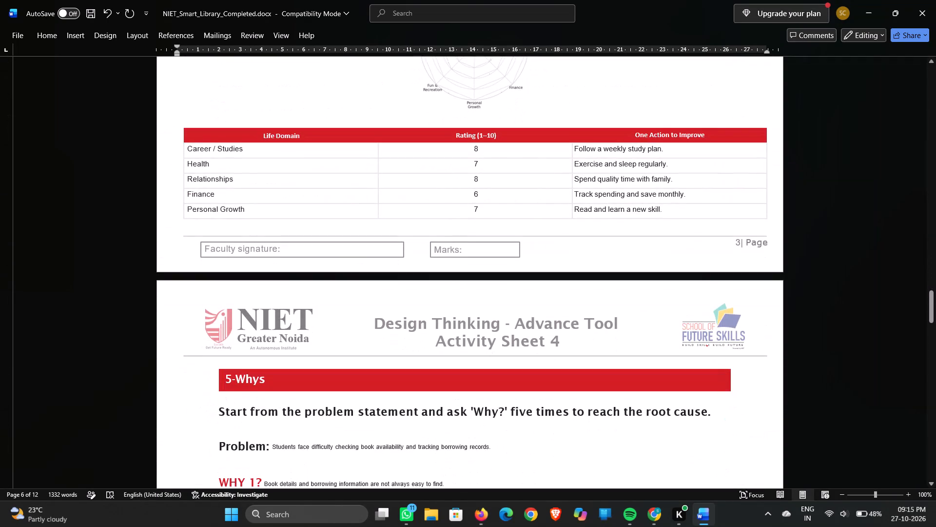
Set the Problem answer on the 5-Whys sheet to font size 10.
{"action": "scroll", "coordinate": [395, 167], "scroll_direction": "down", "scroll_amount": 2}
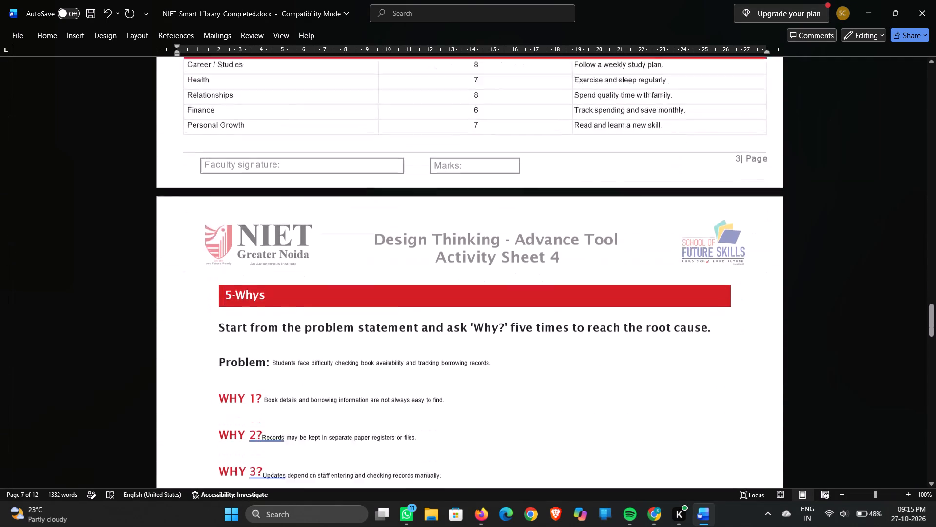
{"action": "scroll", "coordinate": [395, 167], "scroll_direction": "down", "scroll_amount": 2}
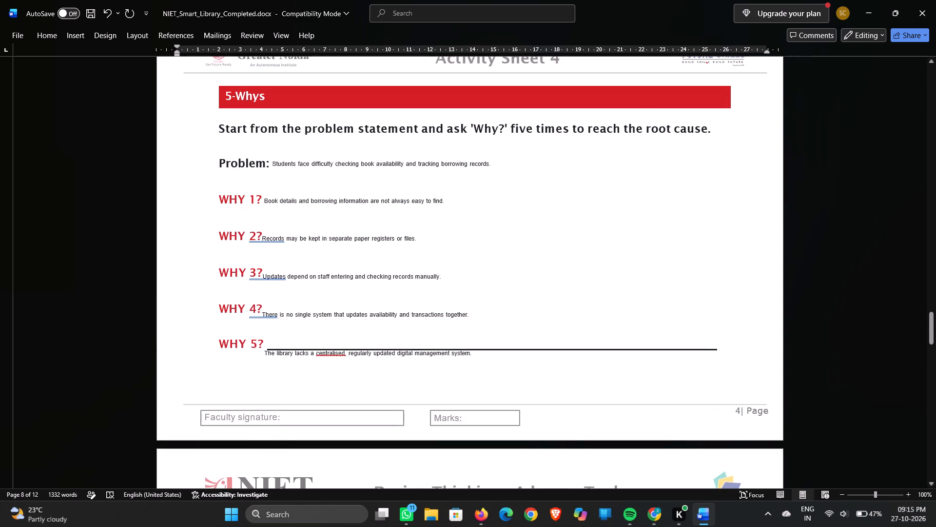
{"action": "left_click_drag", "start_coordinate": [272, 162], "coordinate": [488, 158]}
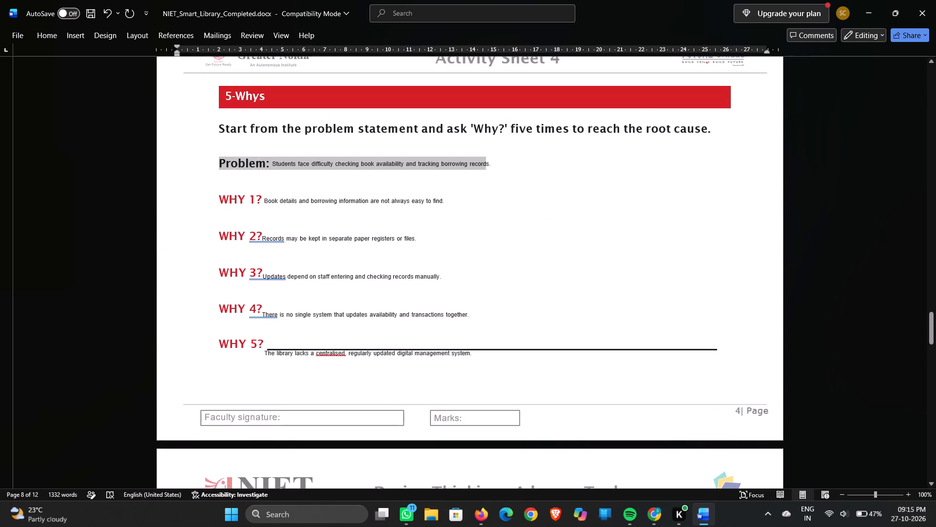
{"action": "left_click_drag", "start_coordinate": [488, 158], "coordinate": [494, 168]}
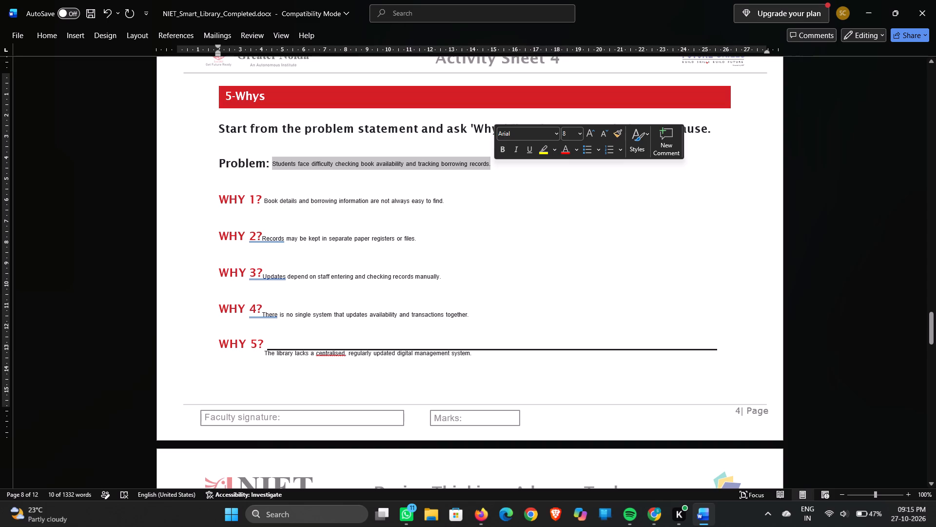
{"action": "left_click", "coordinate": [569, 134]}
{"action": "type", "text": "10"}
{"action": "key", "text": "Return"}
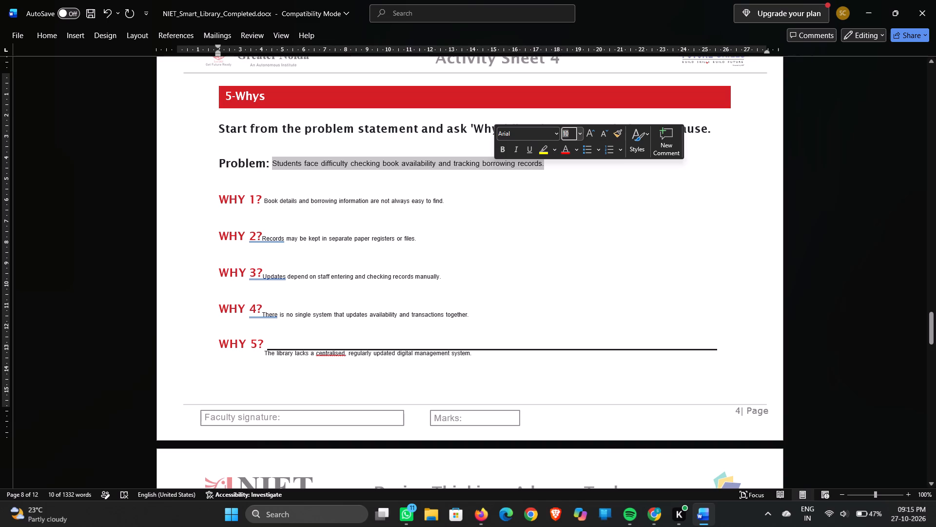
Set the WHY 1 answer about book details and borrowing information to font size 10.
{"action": "left_click_drag", "start_coordinate": [264, 200], "coordinate": [415, 192]}
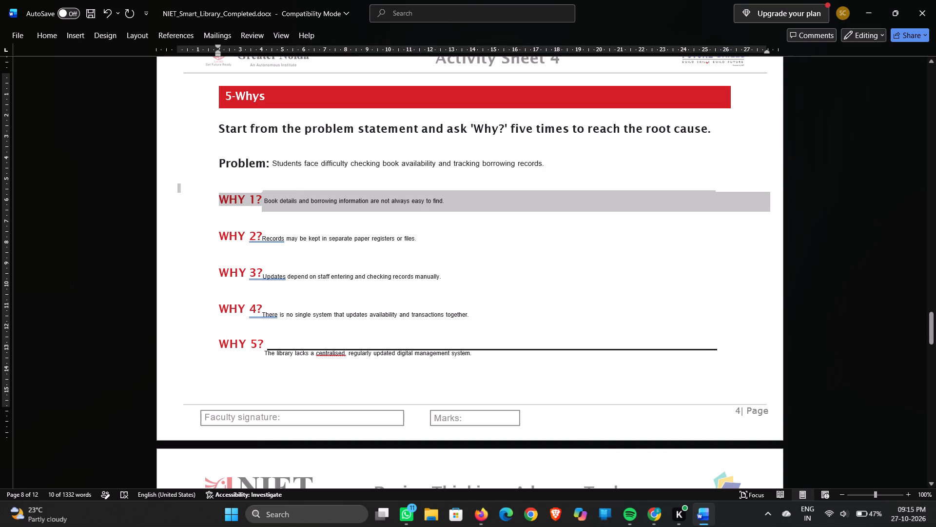
{"action": "left_click_drag", "start_coordinate": [415, 192], "coordinate": [448, 197]}
{"action": "left_click", "coordinate": [448, 197]}
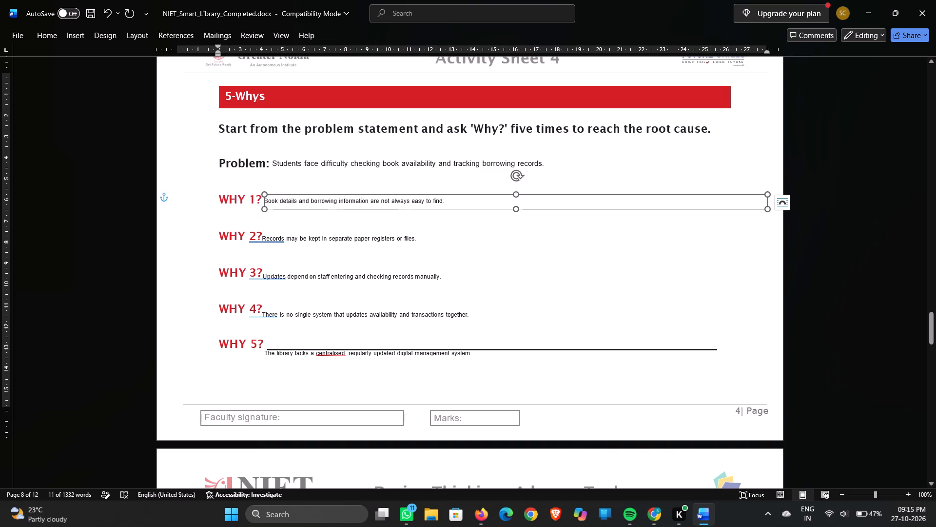
{"action": "left_click", "coordinate": [267, 202]}
{"action": "left_click", "coordinate": [279, 214]}
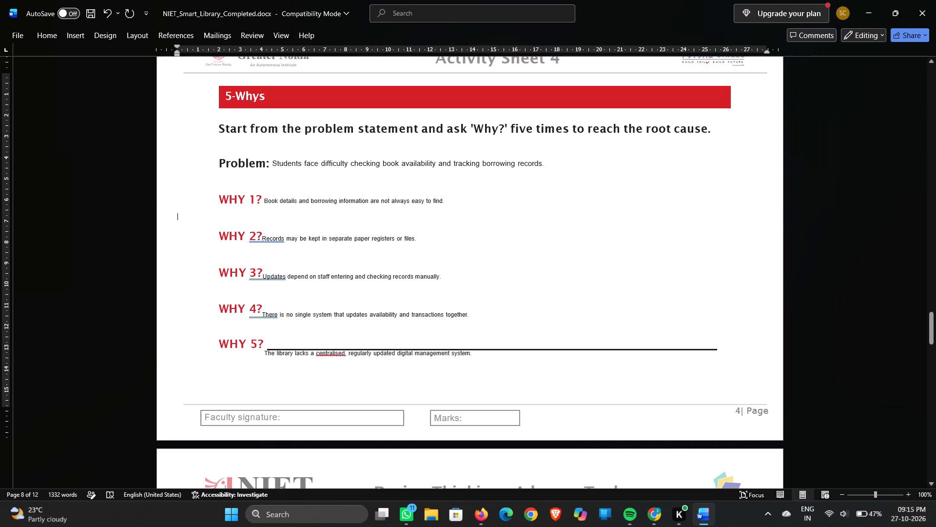
{"action": "left_click_drag", "start_coordinate": [264, 202], "coordinate": [359, 194]}
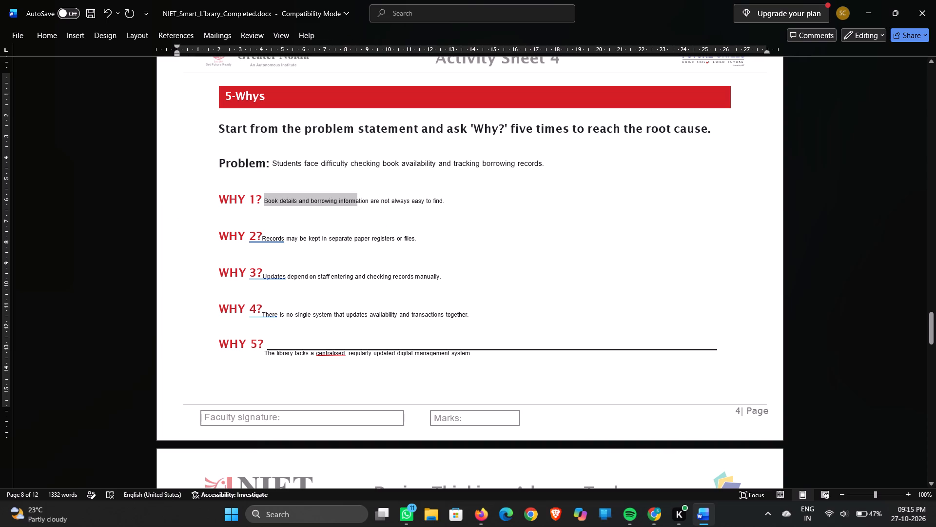
{"action": "left_click_drag", "start_coordinate": [359, 194], "coordinate": [446, 198]}
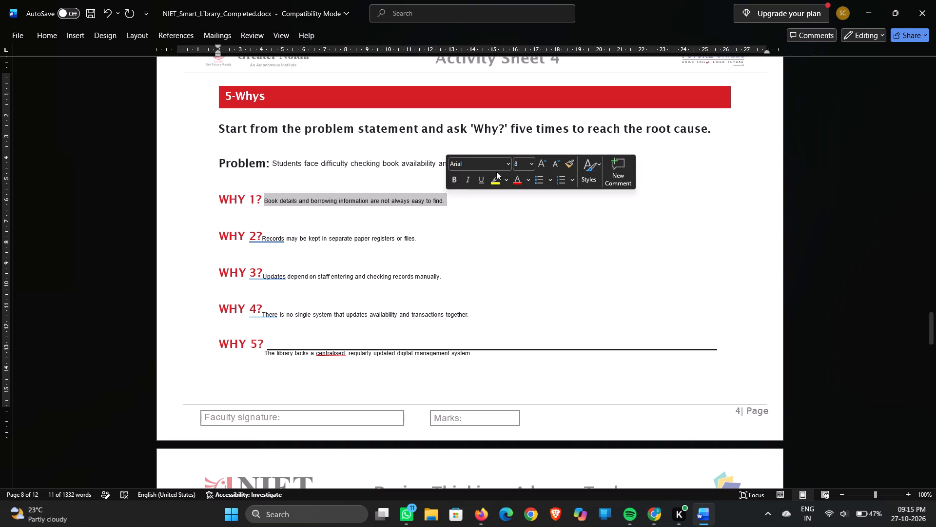
{"action": "left_click", "coordinate": [519, 165]}
{"action": "type", "text": "10"}
{"action": "key", "text": "Return"}
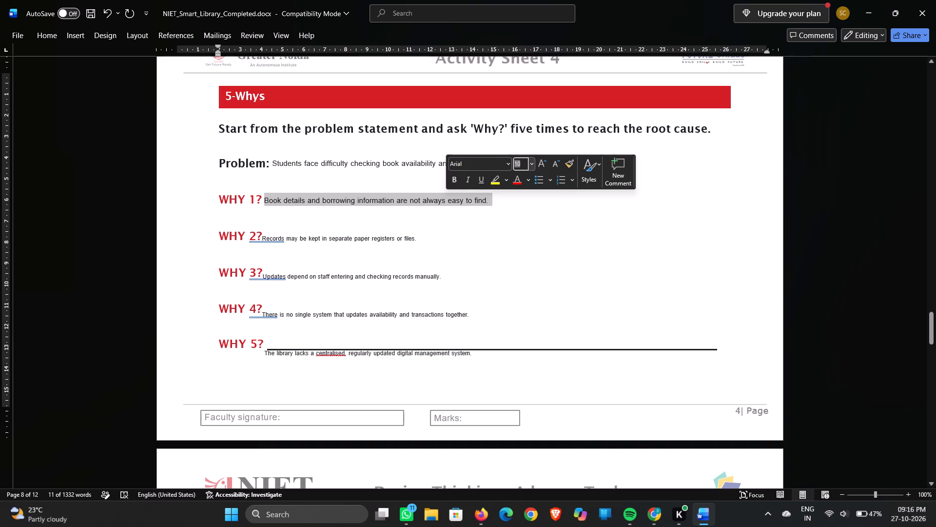
Set the WHY 2 answer to font size 10 and insert a space between it and its label.
{"action": "left_click", "coordinate": [261, 242]}
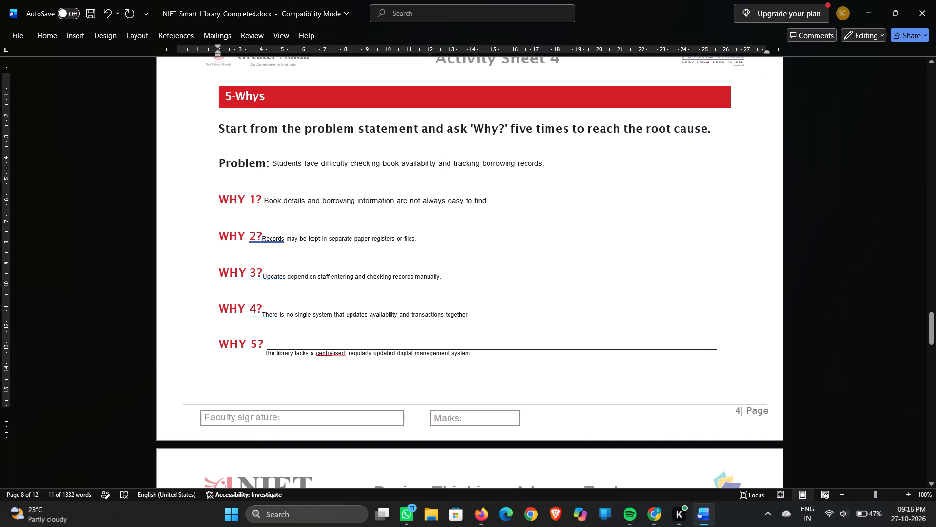
{"action": "left_click_drag", "start_coordinate": [261, 239], "coordinate": [427, 231]}
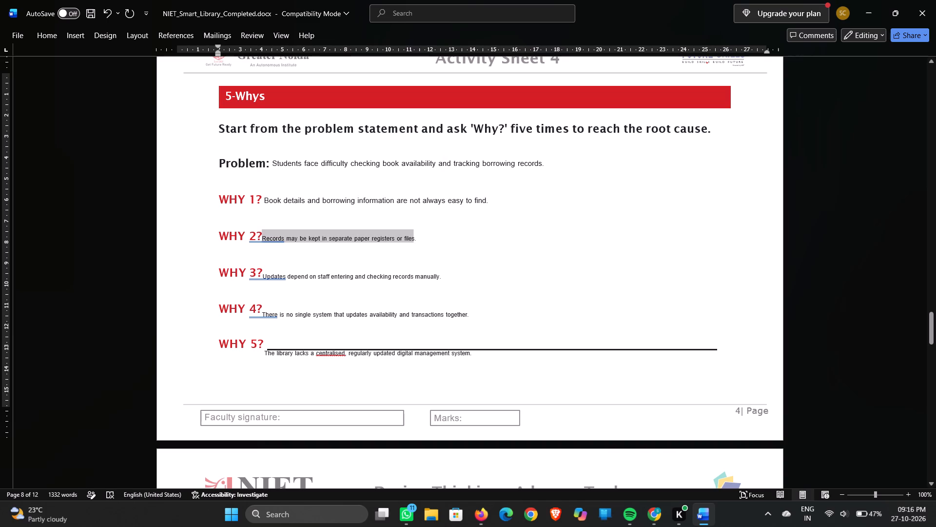
{"action": "left_click_drag", "start_coordinate": [427, 231], "coordinate": [433, 231]}
{"action": "left_click", "coordinate": [505, 197]}
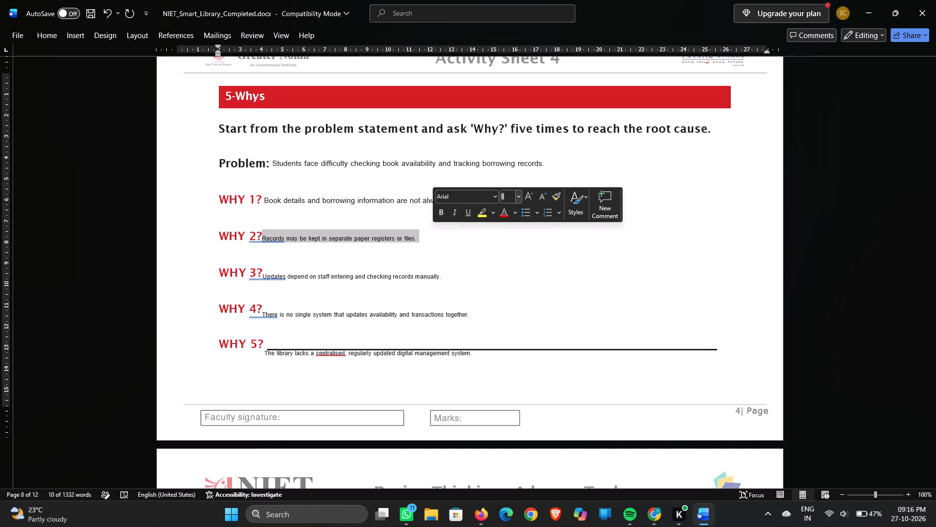
{"action": "type", "text": "10"}
{"action": "left_click", "coordinate": [505, 197]}
{"action": "key", "text": "Return"}
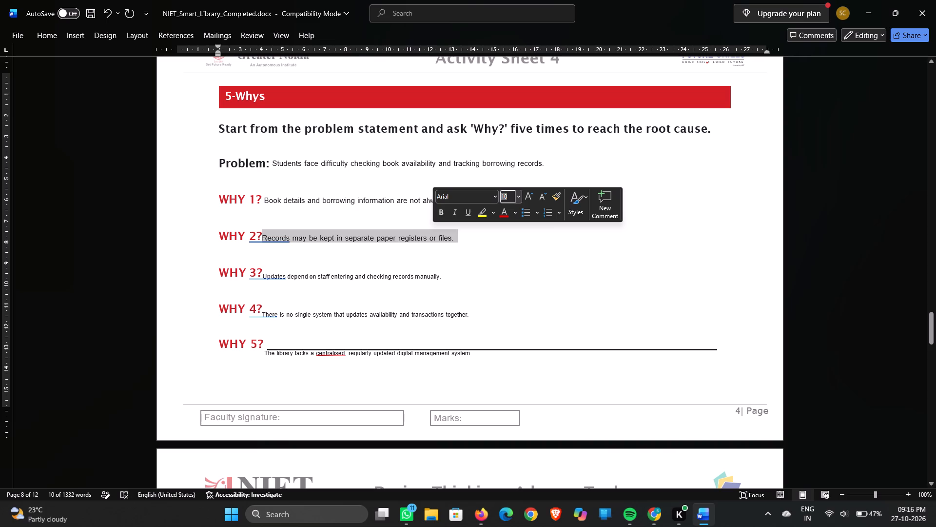
{"action": "left_click", "coordinate": [261, 232]}
{"action": "key", "text": "space"}
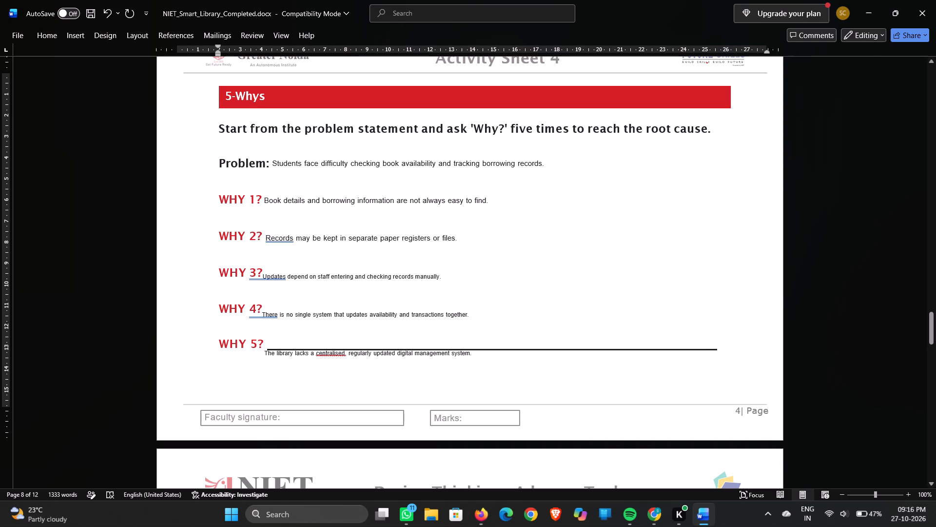
Set the WHY 3 answer to font size 10 and insert a space between it and its label.
{"action": "left_click_drag", "start_coordinate": [261, 275], "coordinate": [294, 273]}
{"action": "left_click_drag", "start_coordinate": [294, 273], "coordinate": [447, 276]}
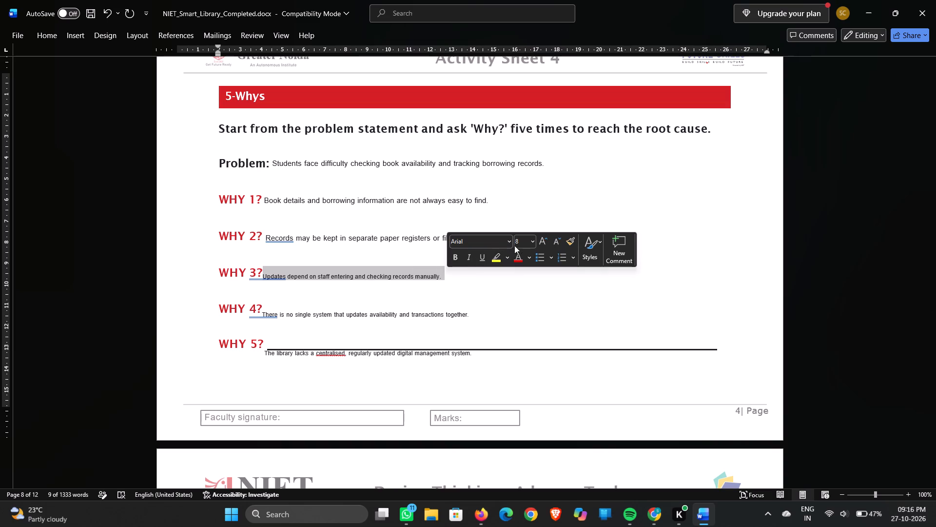
{"action": "left_click", "coordinate": [518, 243]}
{"action": "type", "text": "10"}
{"action": "key", "text": "Return"}
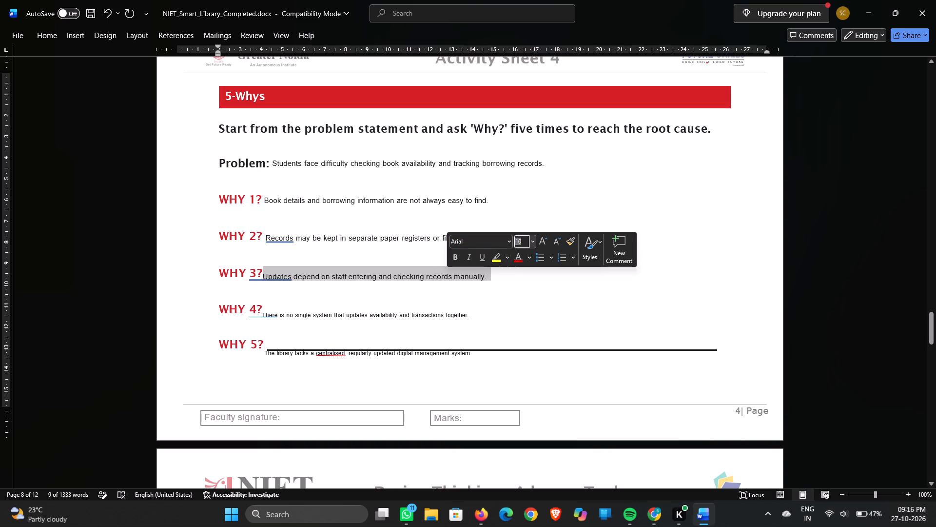
{"action": "left_click", "coordinate": [263, 276]}
{"action": "key", "text": "space"}
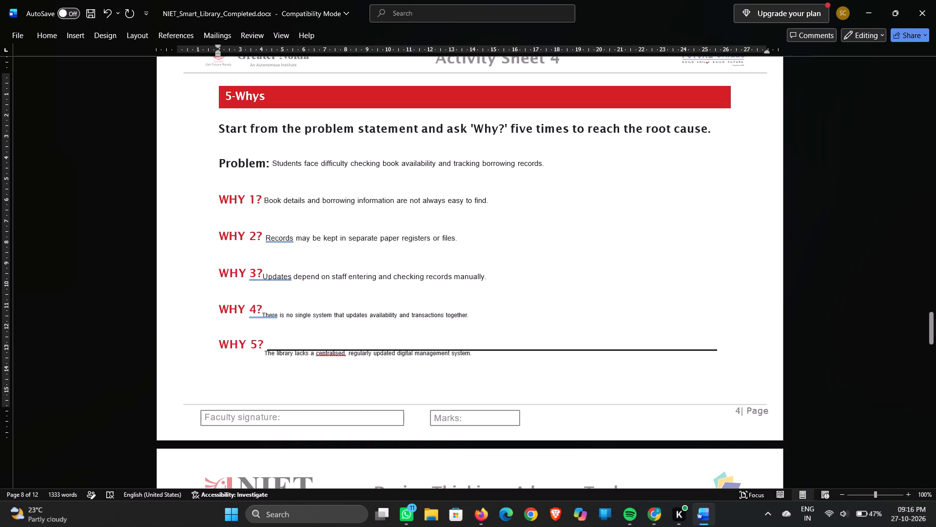
Set the WHY 4 answer about no single system updating availability and transactions to font size 10.
{"action": "left_click_drag", "start_coordinate": [260, 314], "coordinate": [483, 311]}
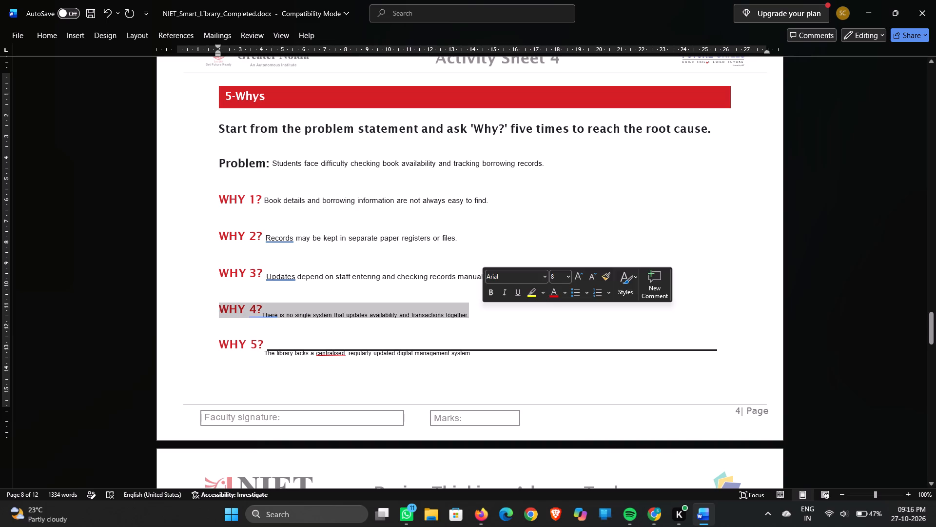
{"action": "left_click", "coordinate": [264, 312]}
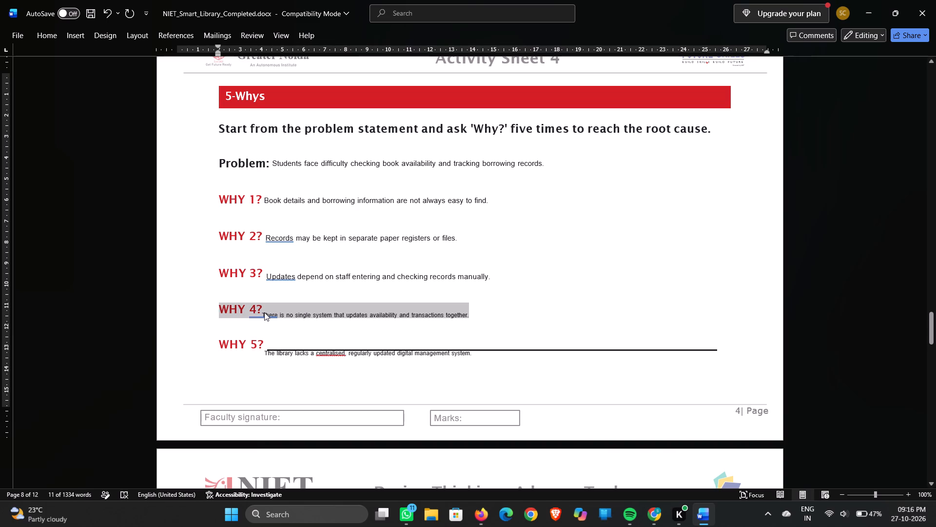
{"action": "left_click", "coordinate": [263, 311]}
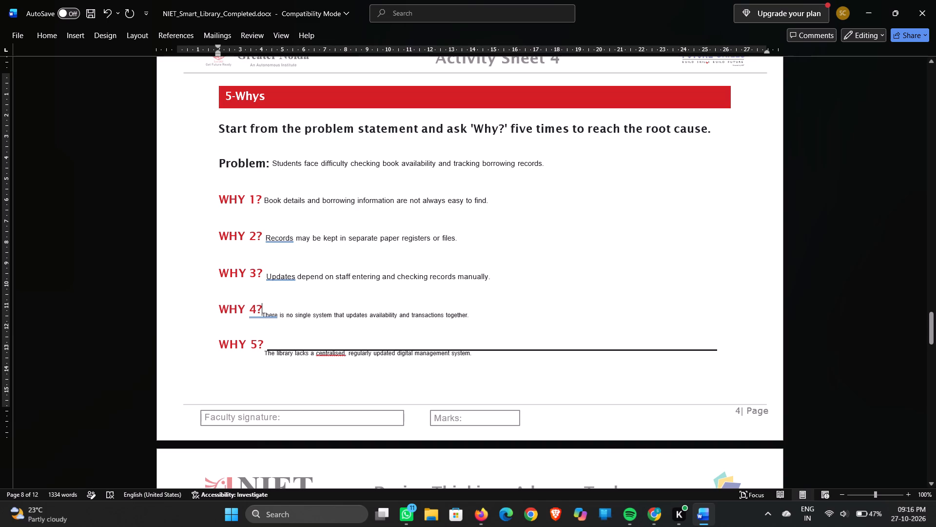
{"action": "left_click_drag", "start_coordinate": [261, 313], "coordinate": [356, 299]}
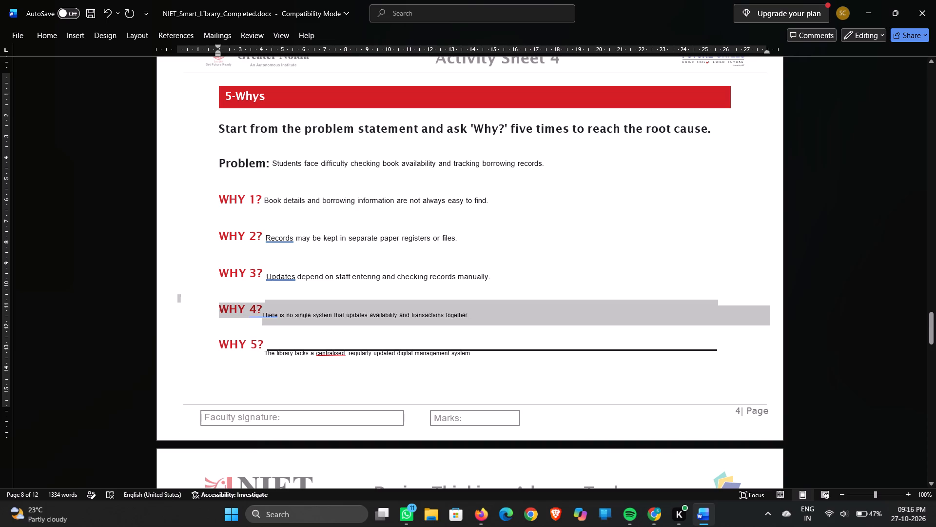
{"action": "left_click_drag", "start_coordinate": [356, 299], "coordinate": [468, 316]}
{"action": "left_click", "coordinate": [540, 279]}
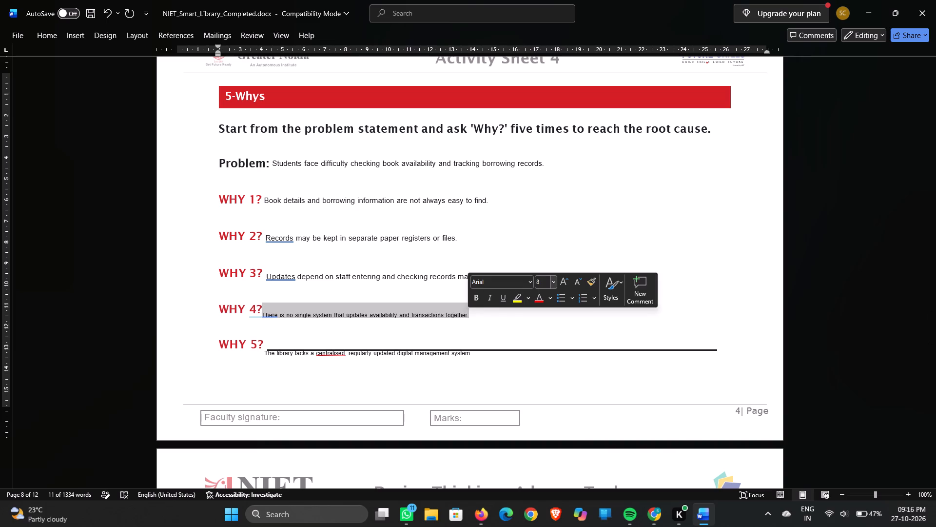
{"action": "type", "text": "10"}
{"action": "key", "text": "Return"}
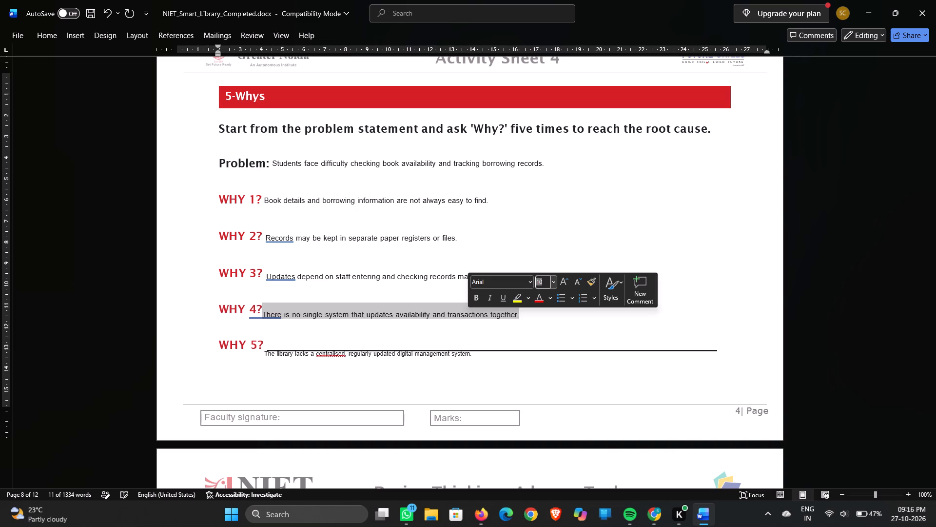
Insert a space between the WHY 4? label and its answer, keeping the label's question mark.
{"action": "left_click", "coordinate": [267, 305]}
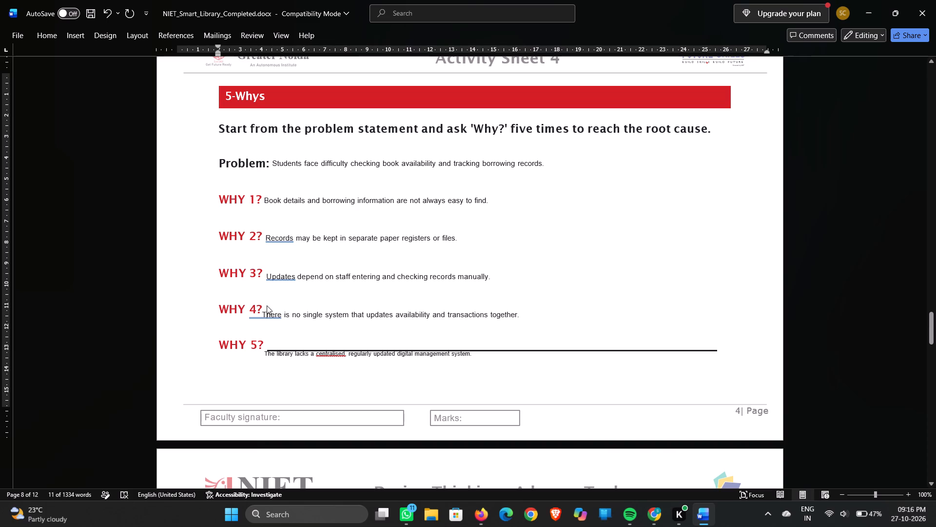
{"action": "left_click", "coordinate": [264, 309]}
{"action": "left_click", "coordinate": [264, 309]}
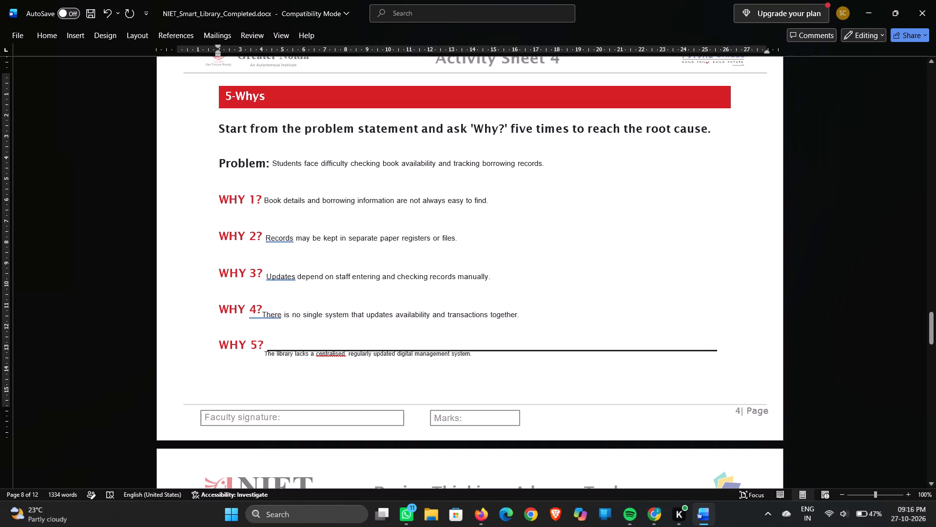
{"action": "left_click", "coordinate": [263, 313]}
{"action": "key", "text": "Right"}
{"action": "key", "text": "Left"}
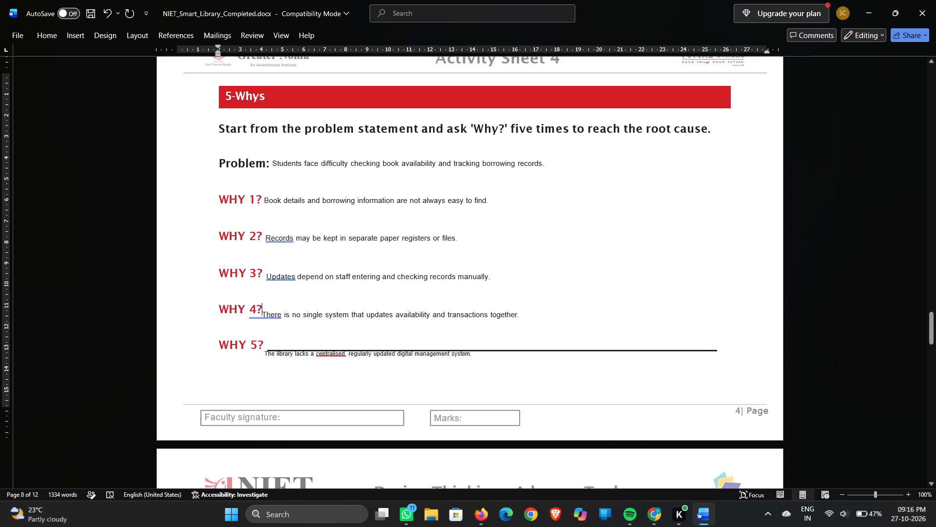
{"action": "left_click", "coordinate": [263, 316]}
{"action": "key", "text": "BackSpace"}
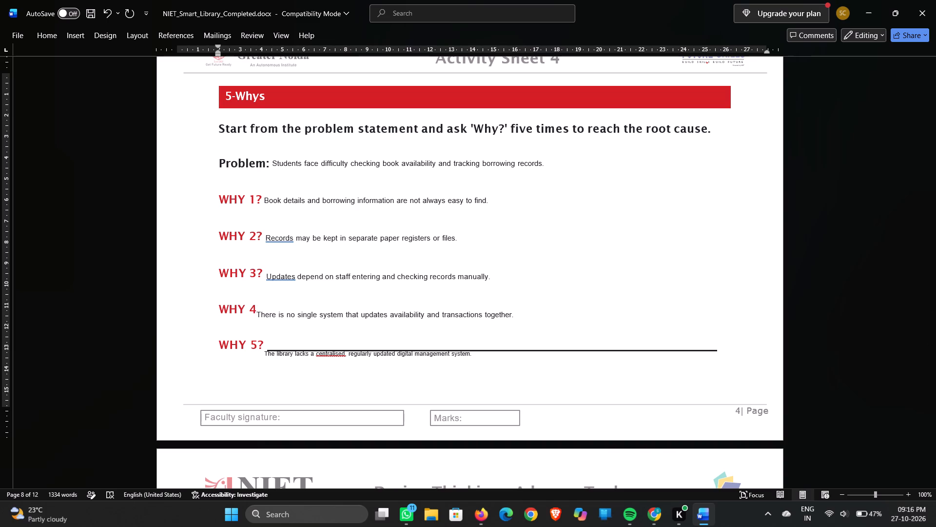
{"action": "type", "text": "?"}
{"action": "key", "text": "space"}
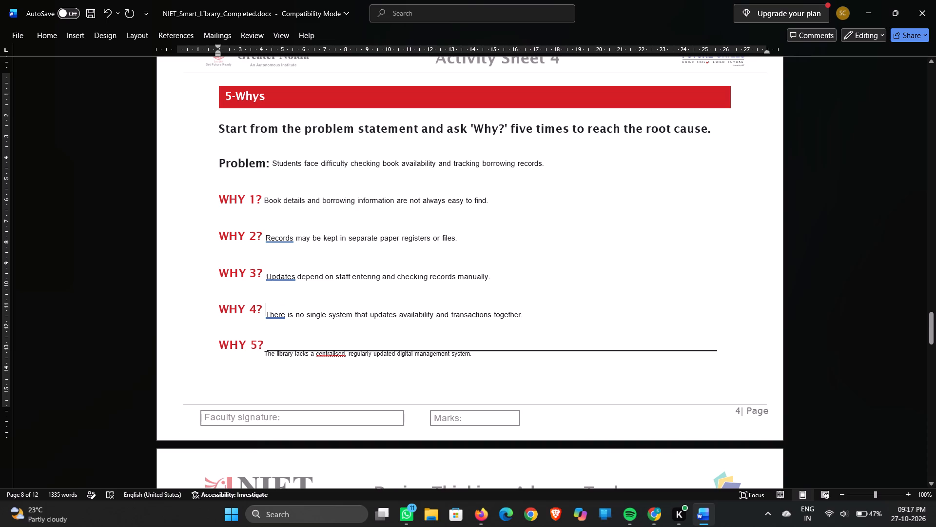
Delete the black answer line beside the WHY 5? label.
{"action": "left_click", "coordinate": [540, 351]}
{"action": "key", "text": "BackSpace"}
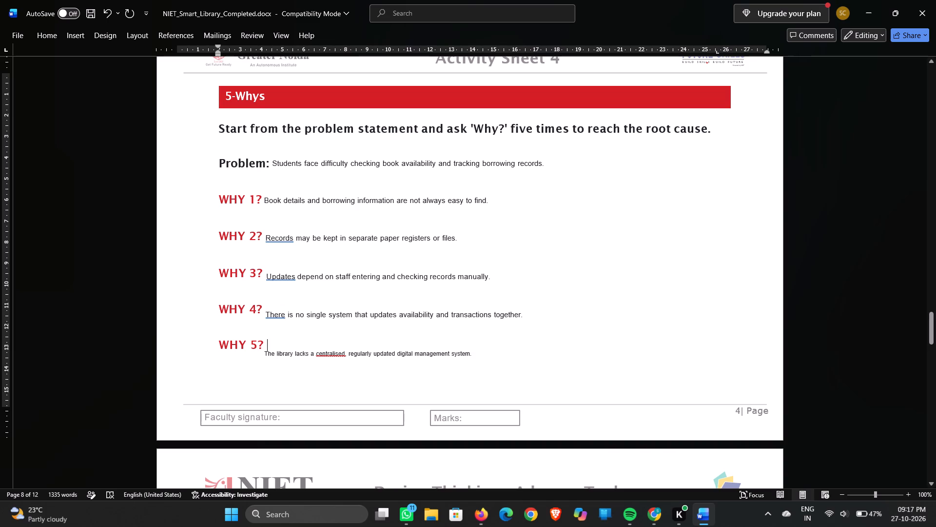
Set the WHY 5 answer about the centralised digital management system to font size 10.
{"action": "left_click_drag", "start_coordinate": [263, 352], "coordinate": [397, 349]}
{"action": "left_click_drag", "start_coordinate": [397, 349], "coordinate": [474, 355]}
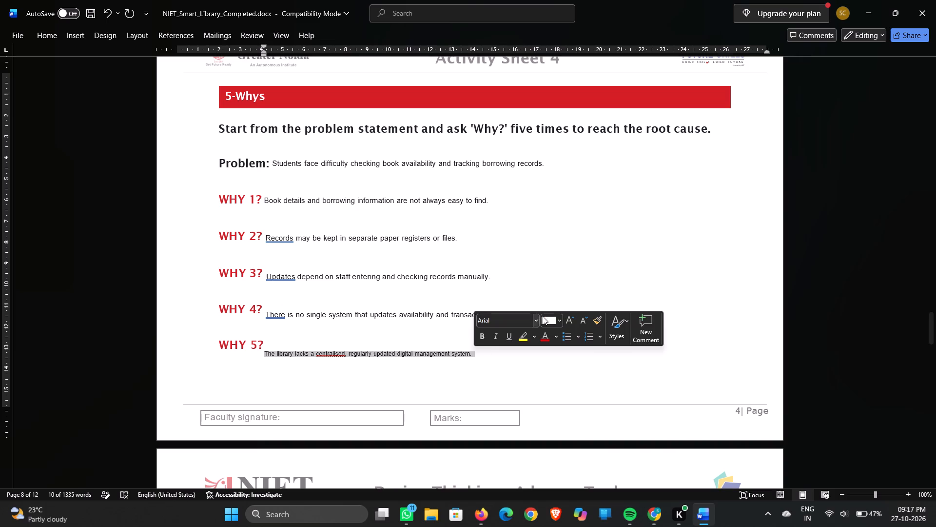
{"action": "left_click", "coordinate": [550, 315]}
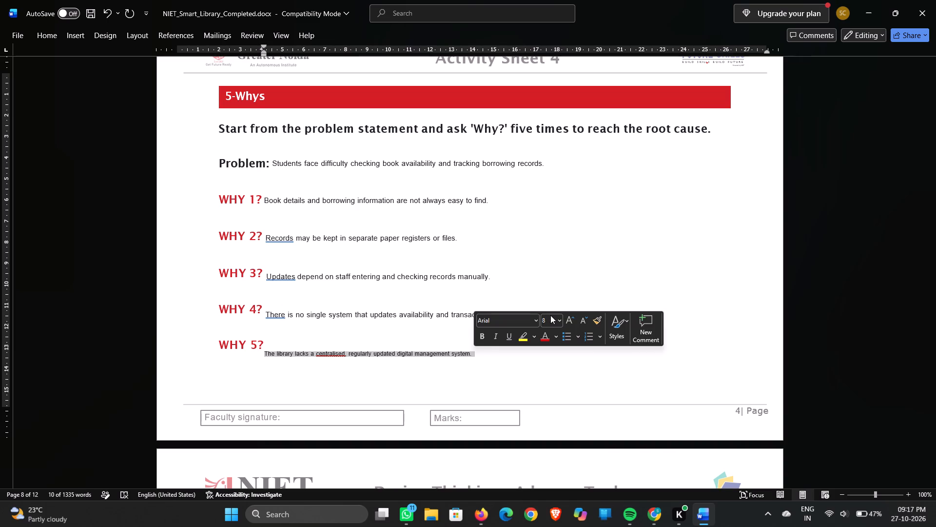
{"action": "left_click", "coordinate": [546, 320]}
{"action": "type", "text": "10"}
{"action": "key", "text": "Return"}
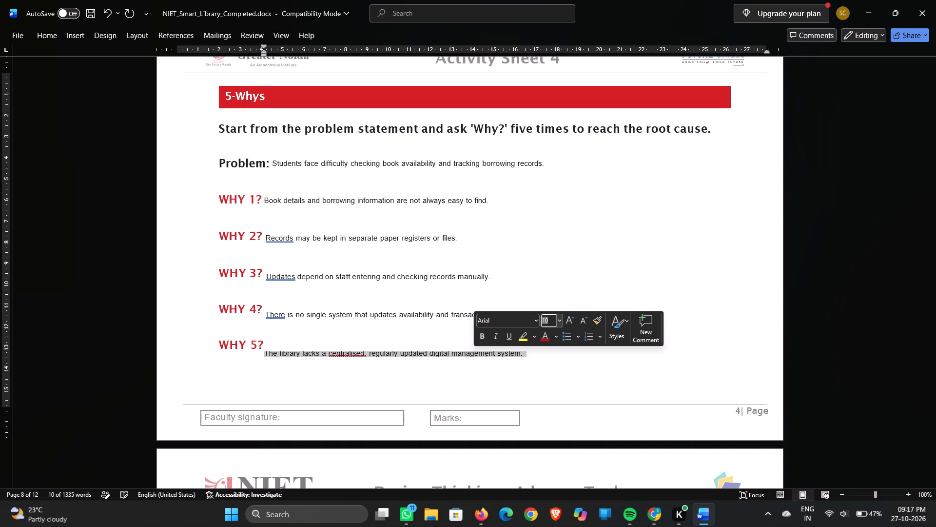
Make the WHY 5 answer's text box taller by extending its upper edge upward.
{"action": "left_click", "coordinate": [353, 353]}
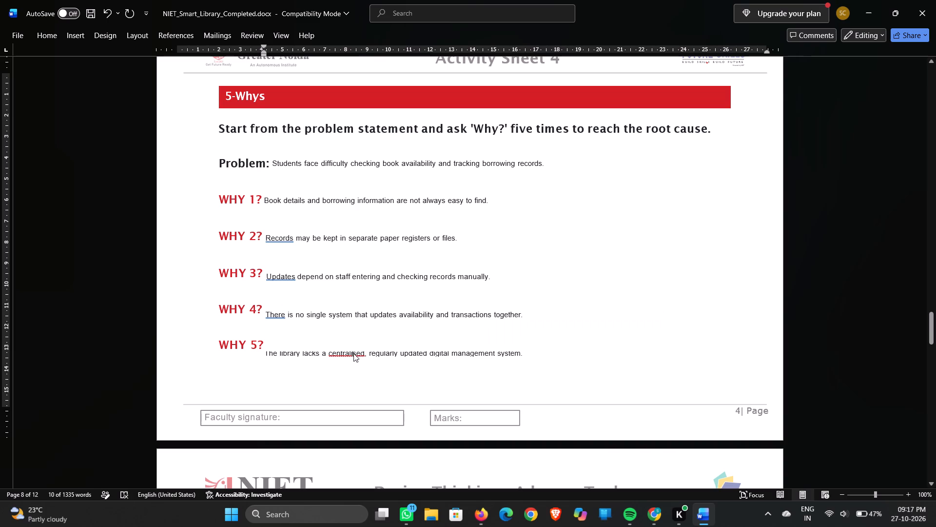
{"action": "left_click", "coordinate": [353, 353]}
{"action": "left_click", "coordinate": [367, 352]}
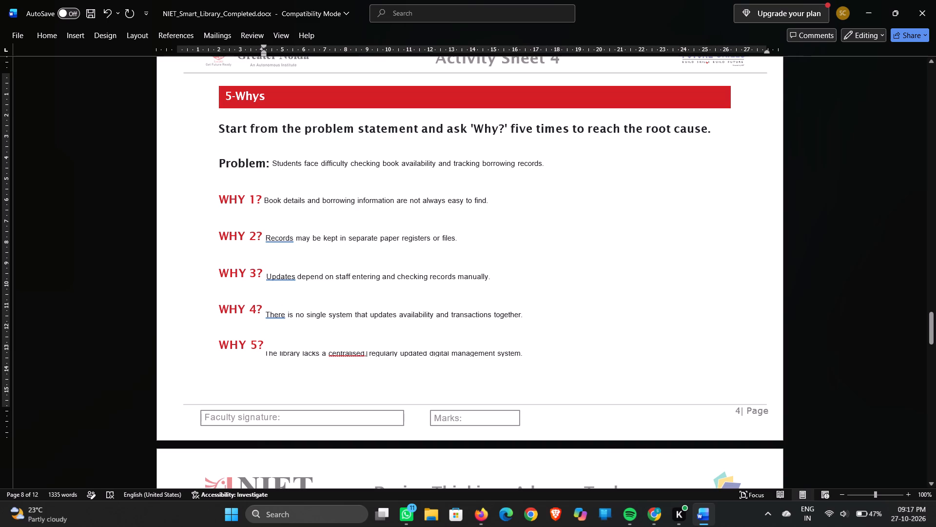
{"action": "left_click", "coordinate": [357, 348]}
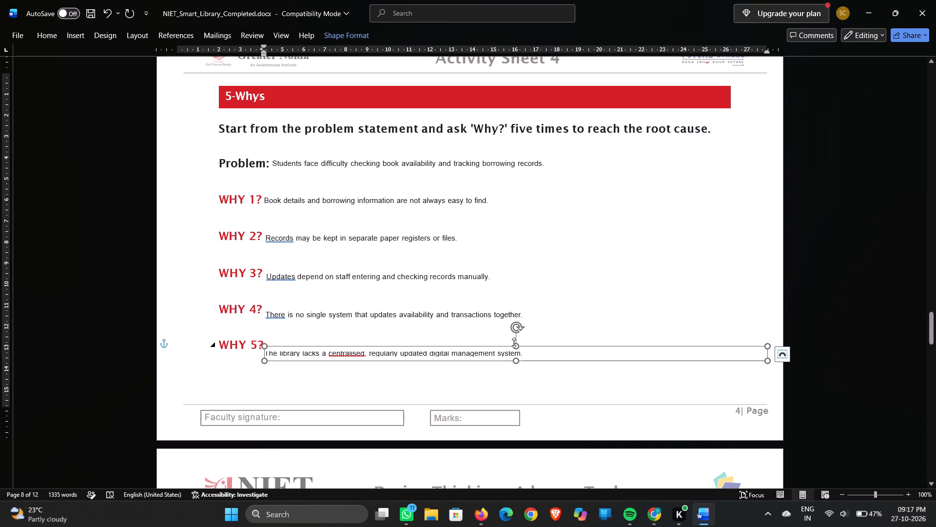
{"action": "left_click_drag", "start_coordinate": [514, 345], "coordinate": [514, 343]}
{"action": "left_click_drag", "start_coordinate": [514, 343], "coordinate": [514, 337]}
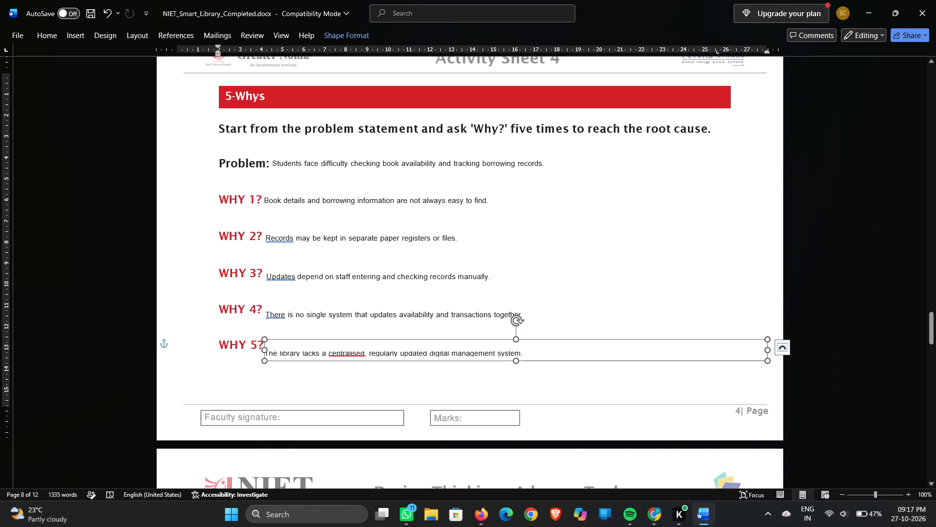
Move the WHY 5 answer's text box slightly upward, in line with the WHY 5? label.
{"action": "left_click_drag", "start_coordinate": [481, 353], "coordinate": [491, 337]}
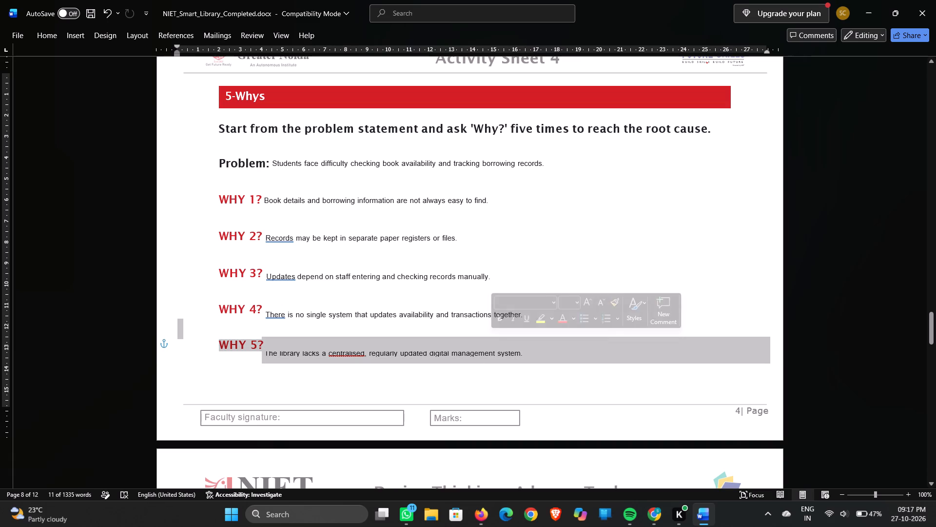
{"action": "left_click", "coordinate": [455, 378]}
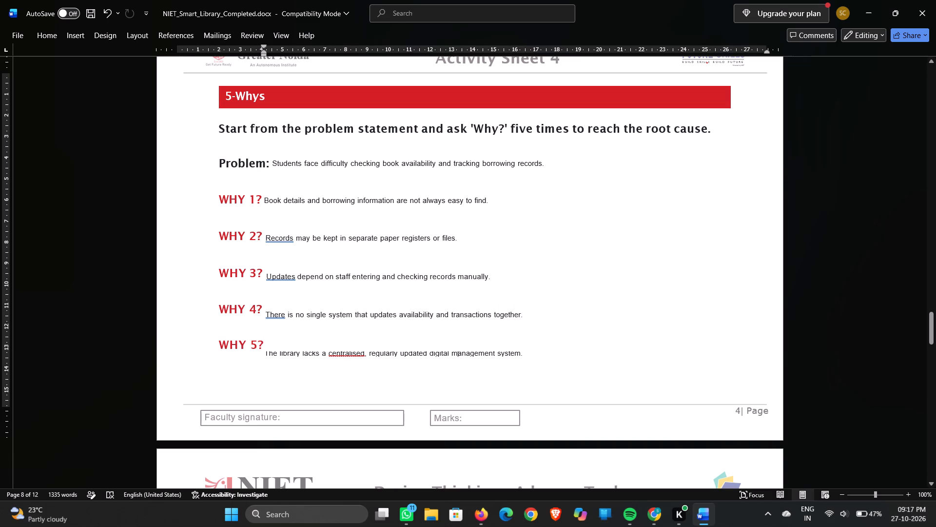
{"action": "left_click_drag", "start_coordinate": [442, 357], "coordinate": [445, 348]}
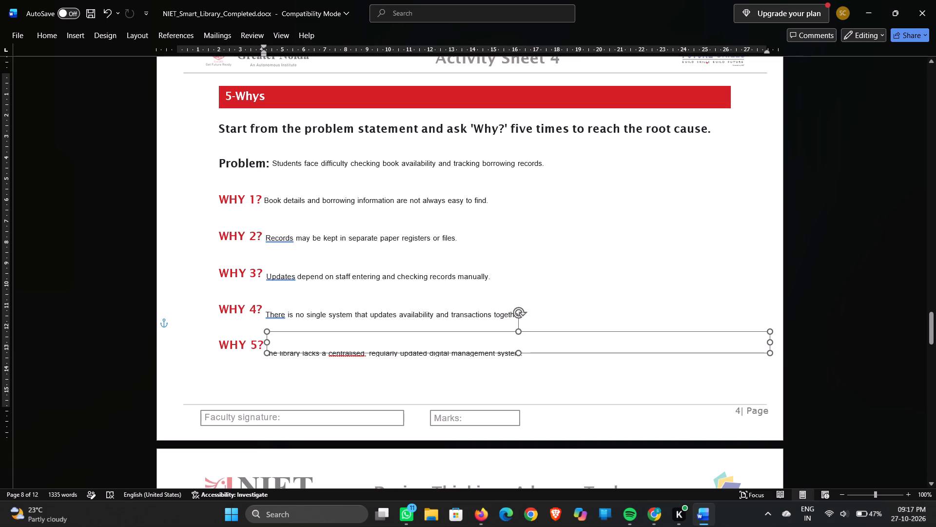
{"action": "left_click_drag", "start_coordinate": [445, 348], "coordinate": [445, 349]}
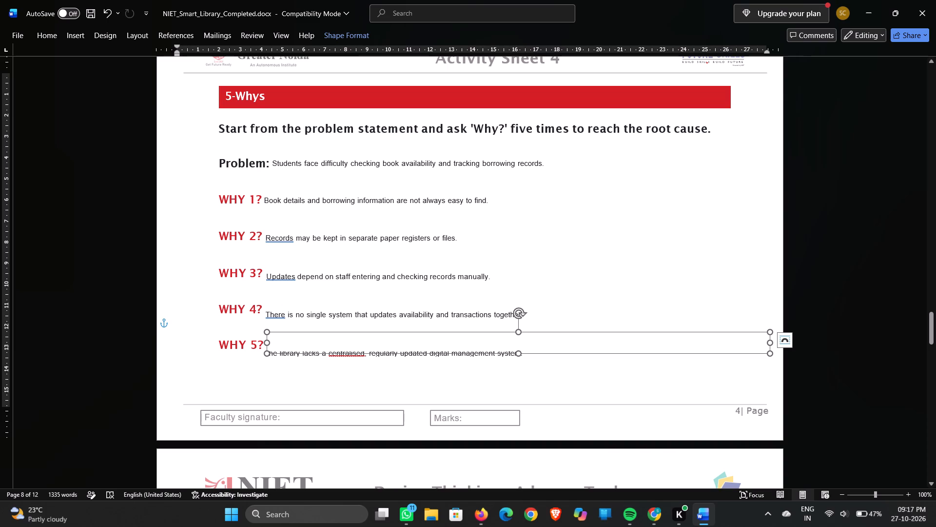
{"action": "left_click", "coordinate": [436, 377]}
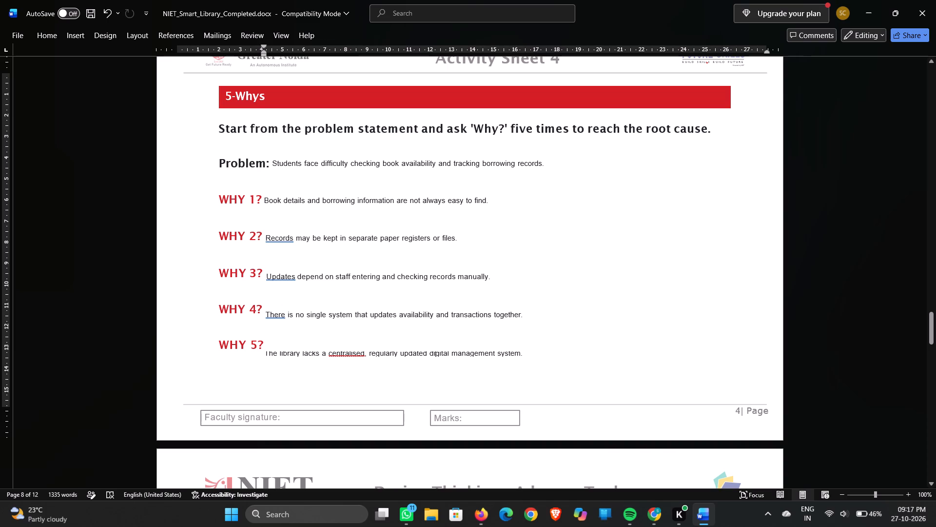
Cut the whole WHY 5 answer about the centralised digital management system out of its text box.
{"action": "double_click", "coordinate": [526, 353]}
{"action": "left_click_drag", "start_coordinate": [526, 353], "coordinate": [422, 353]}
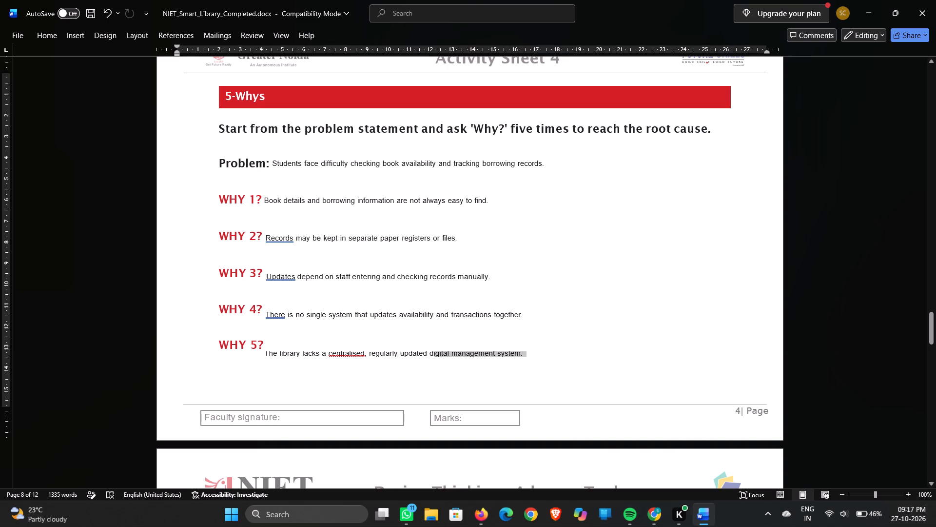
{"action": "left_click_drag", "start_coordinate": [422, 353], "coordinate": [269, 353]}
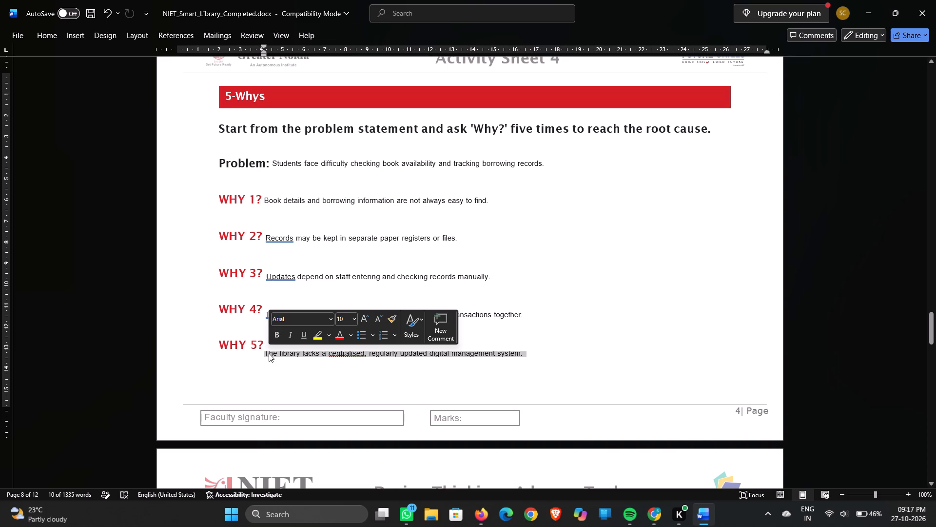
{"action": "key", "text": "ctrl+x"}
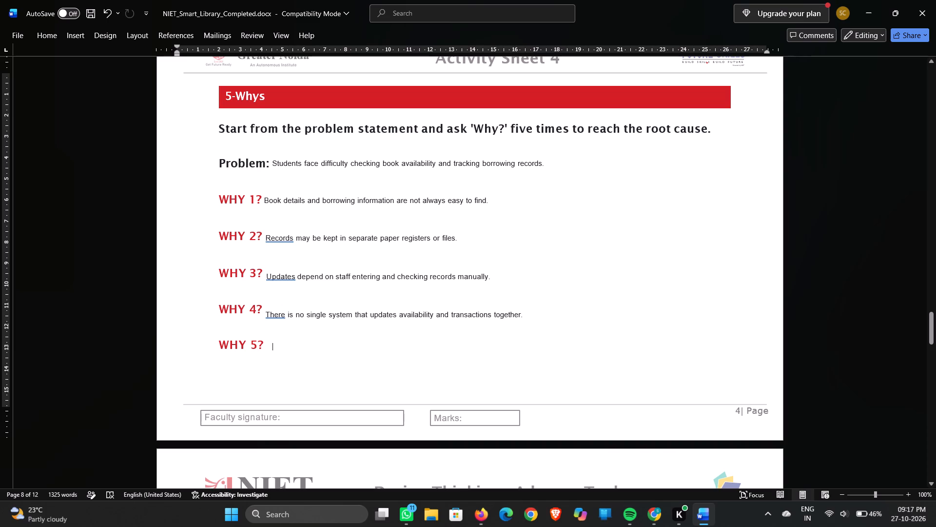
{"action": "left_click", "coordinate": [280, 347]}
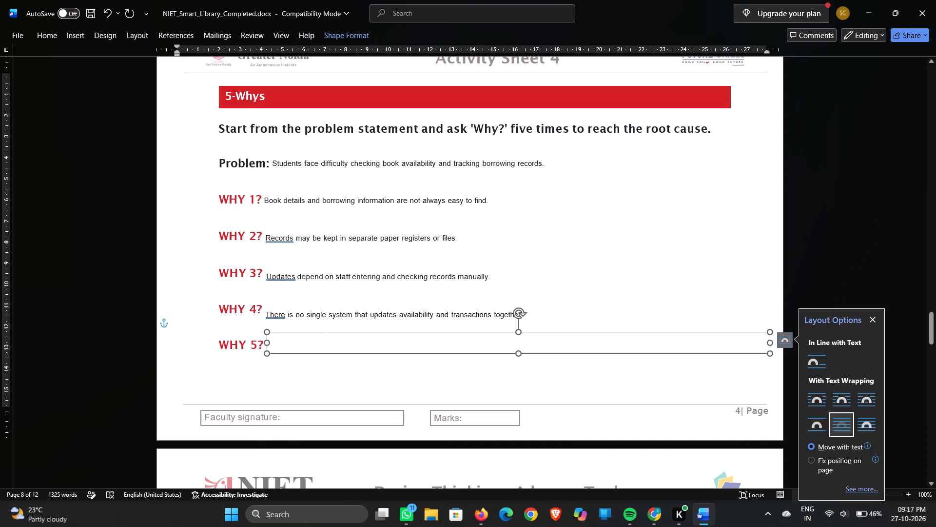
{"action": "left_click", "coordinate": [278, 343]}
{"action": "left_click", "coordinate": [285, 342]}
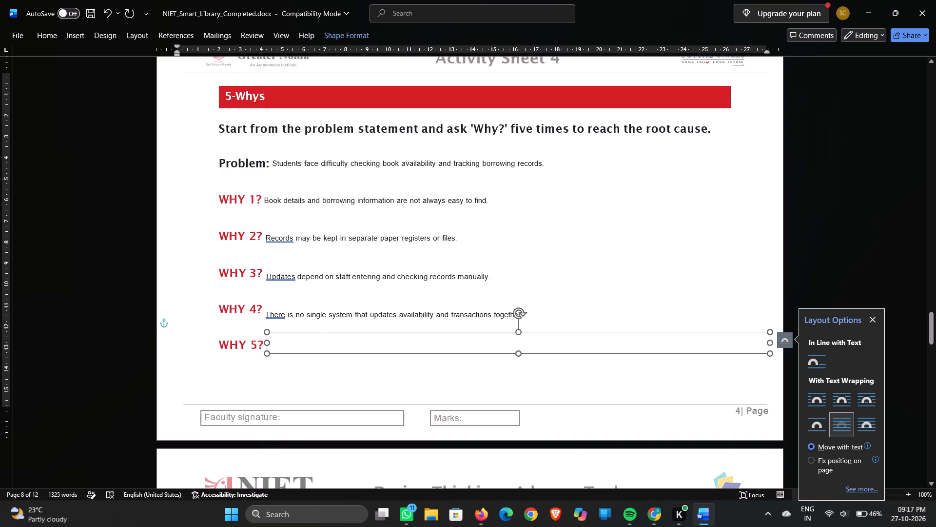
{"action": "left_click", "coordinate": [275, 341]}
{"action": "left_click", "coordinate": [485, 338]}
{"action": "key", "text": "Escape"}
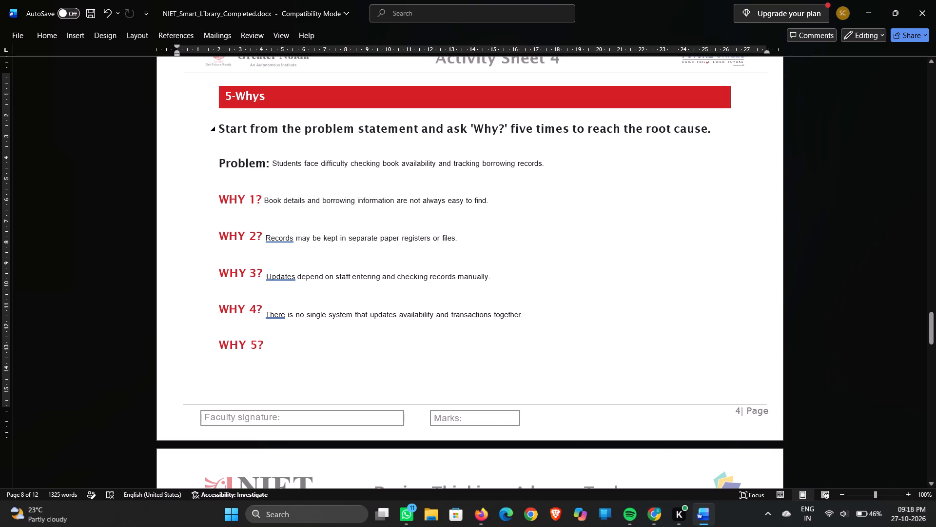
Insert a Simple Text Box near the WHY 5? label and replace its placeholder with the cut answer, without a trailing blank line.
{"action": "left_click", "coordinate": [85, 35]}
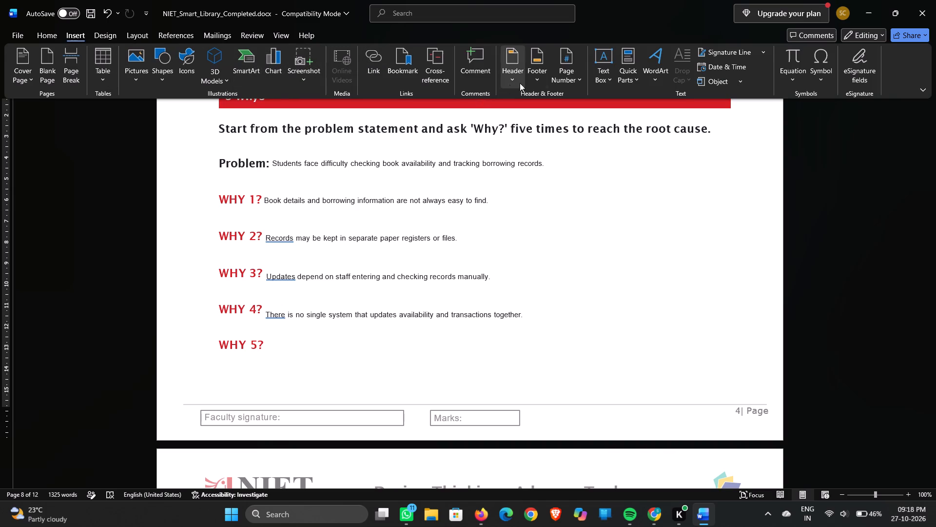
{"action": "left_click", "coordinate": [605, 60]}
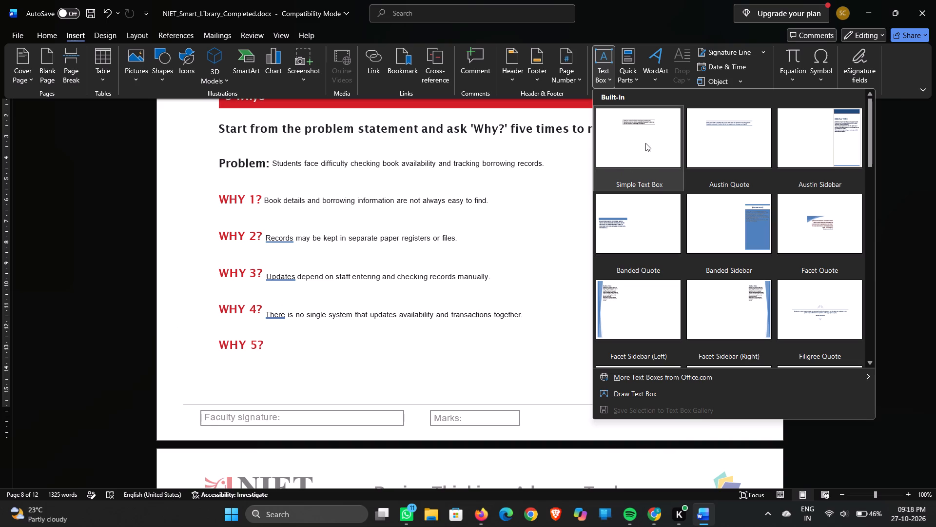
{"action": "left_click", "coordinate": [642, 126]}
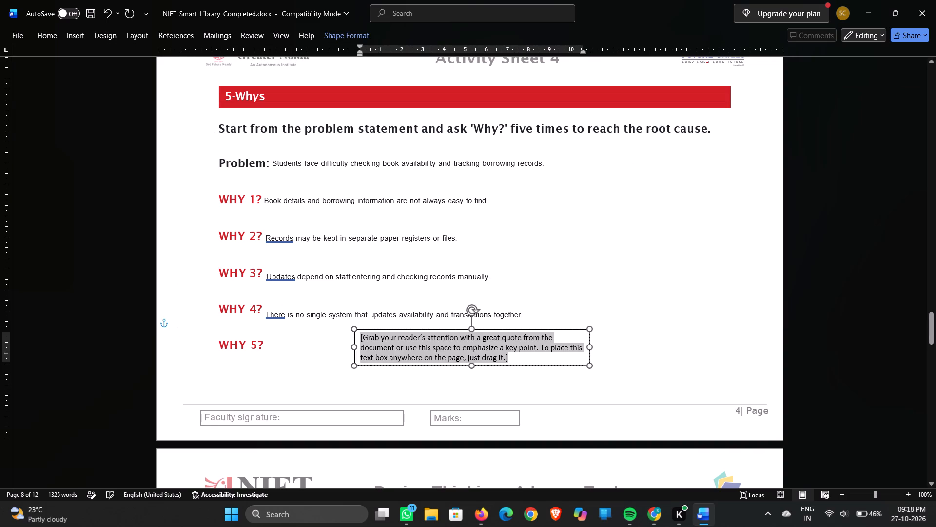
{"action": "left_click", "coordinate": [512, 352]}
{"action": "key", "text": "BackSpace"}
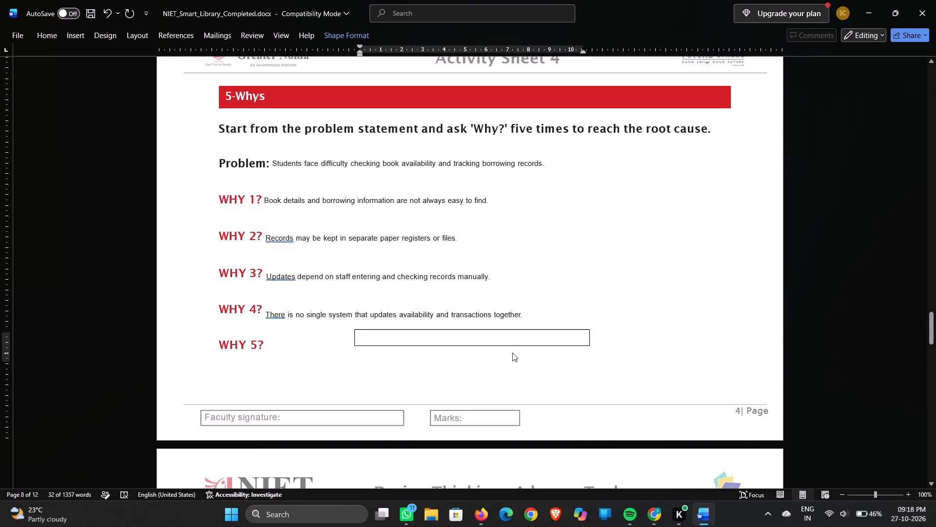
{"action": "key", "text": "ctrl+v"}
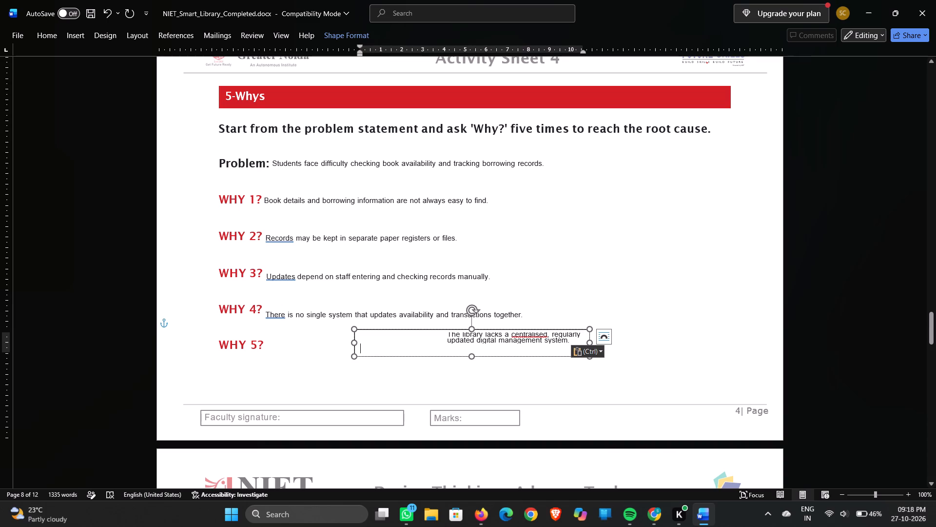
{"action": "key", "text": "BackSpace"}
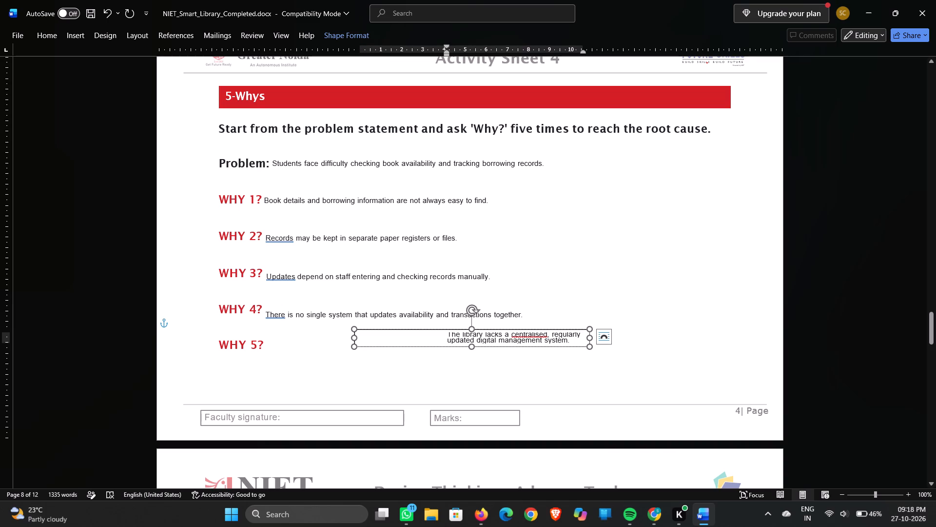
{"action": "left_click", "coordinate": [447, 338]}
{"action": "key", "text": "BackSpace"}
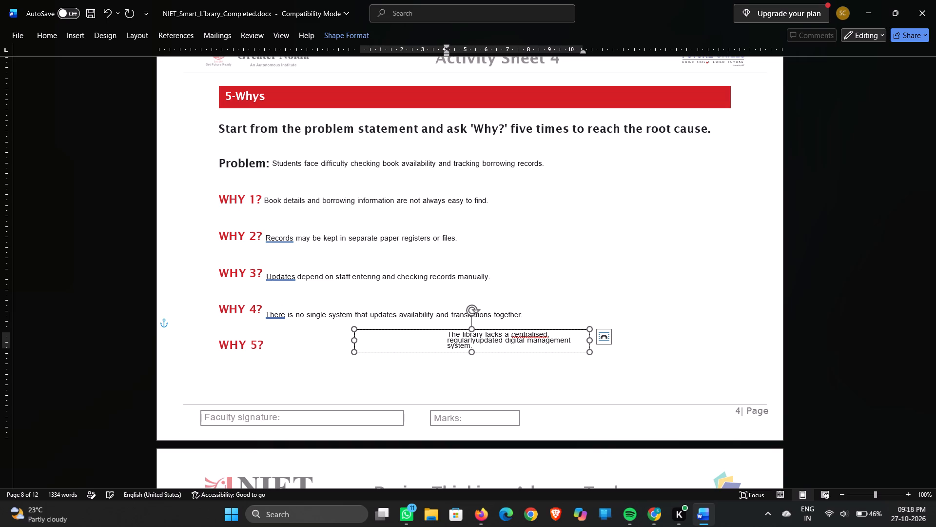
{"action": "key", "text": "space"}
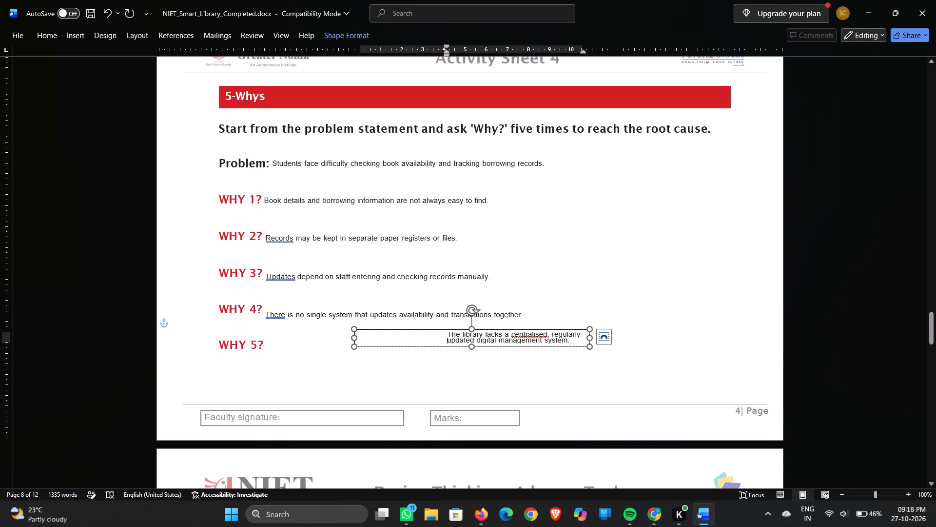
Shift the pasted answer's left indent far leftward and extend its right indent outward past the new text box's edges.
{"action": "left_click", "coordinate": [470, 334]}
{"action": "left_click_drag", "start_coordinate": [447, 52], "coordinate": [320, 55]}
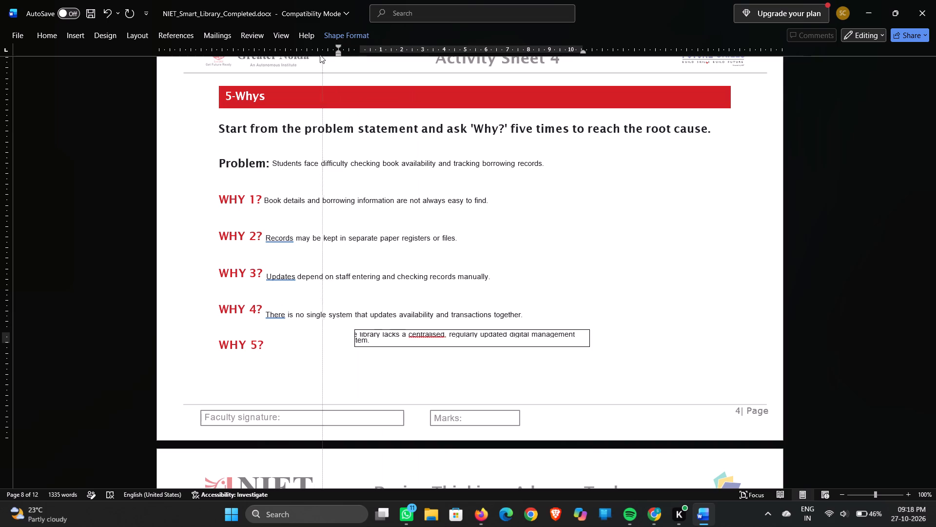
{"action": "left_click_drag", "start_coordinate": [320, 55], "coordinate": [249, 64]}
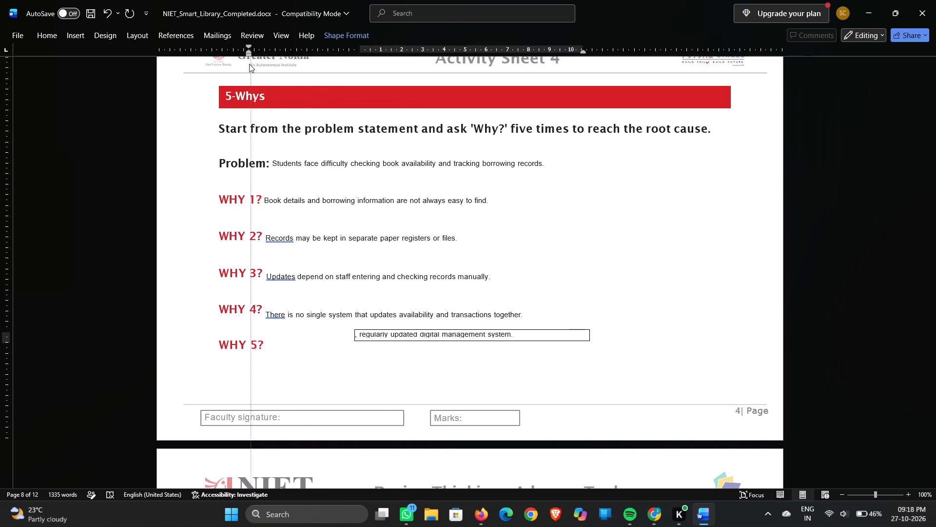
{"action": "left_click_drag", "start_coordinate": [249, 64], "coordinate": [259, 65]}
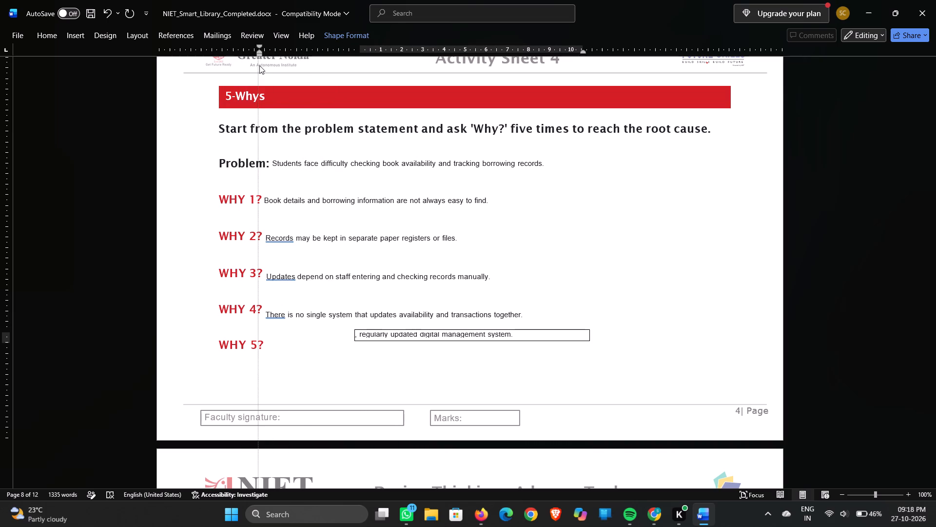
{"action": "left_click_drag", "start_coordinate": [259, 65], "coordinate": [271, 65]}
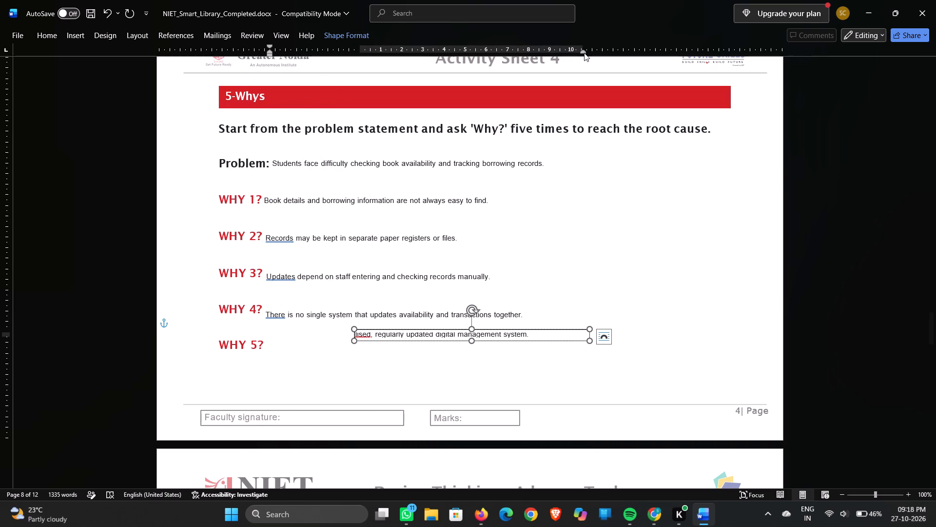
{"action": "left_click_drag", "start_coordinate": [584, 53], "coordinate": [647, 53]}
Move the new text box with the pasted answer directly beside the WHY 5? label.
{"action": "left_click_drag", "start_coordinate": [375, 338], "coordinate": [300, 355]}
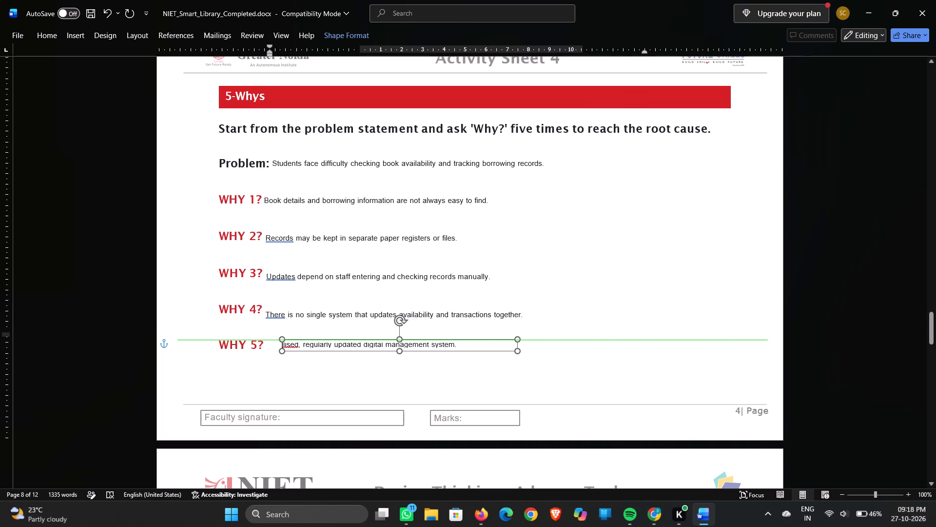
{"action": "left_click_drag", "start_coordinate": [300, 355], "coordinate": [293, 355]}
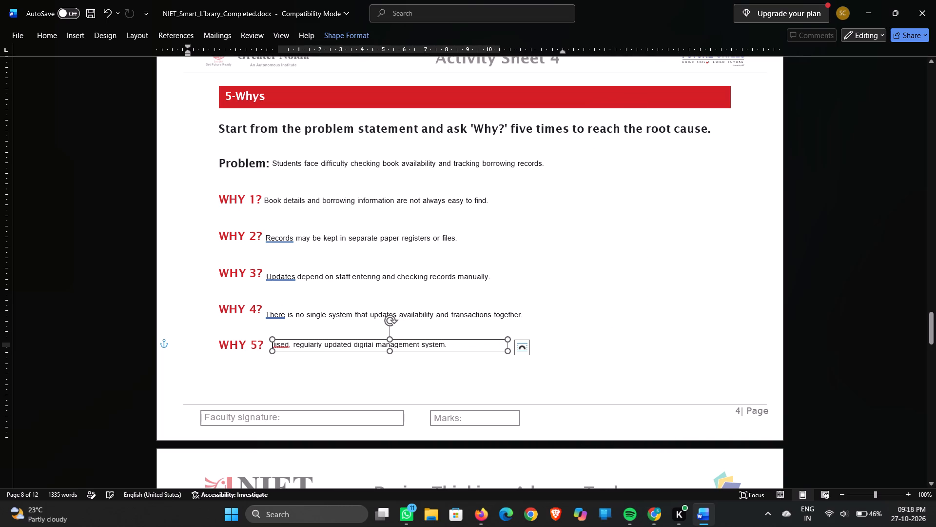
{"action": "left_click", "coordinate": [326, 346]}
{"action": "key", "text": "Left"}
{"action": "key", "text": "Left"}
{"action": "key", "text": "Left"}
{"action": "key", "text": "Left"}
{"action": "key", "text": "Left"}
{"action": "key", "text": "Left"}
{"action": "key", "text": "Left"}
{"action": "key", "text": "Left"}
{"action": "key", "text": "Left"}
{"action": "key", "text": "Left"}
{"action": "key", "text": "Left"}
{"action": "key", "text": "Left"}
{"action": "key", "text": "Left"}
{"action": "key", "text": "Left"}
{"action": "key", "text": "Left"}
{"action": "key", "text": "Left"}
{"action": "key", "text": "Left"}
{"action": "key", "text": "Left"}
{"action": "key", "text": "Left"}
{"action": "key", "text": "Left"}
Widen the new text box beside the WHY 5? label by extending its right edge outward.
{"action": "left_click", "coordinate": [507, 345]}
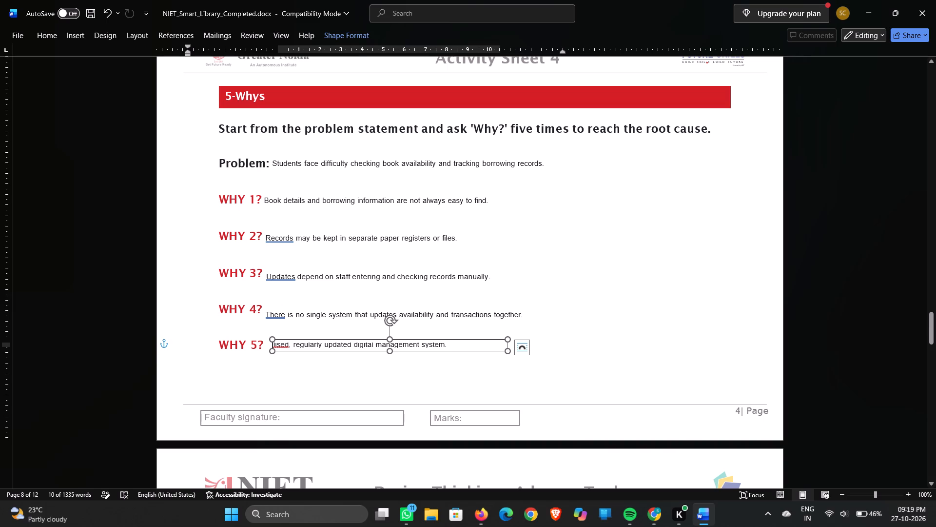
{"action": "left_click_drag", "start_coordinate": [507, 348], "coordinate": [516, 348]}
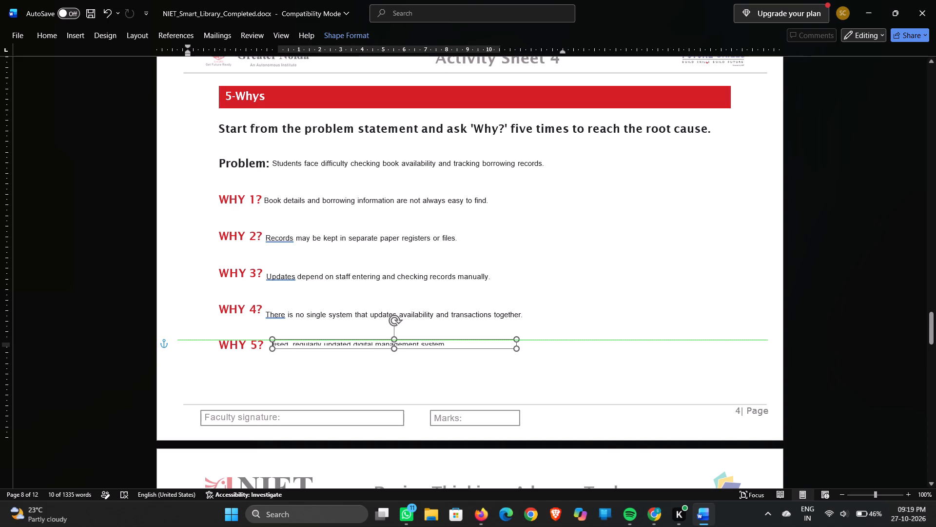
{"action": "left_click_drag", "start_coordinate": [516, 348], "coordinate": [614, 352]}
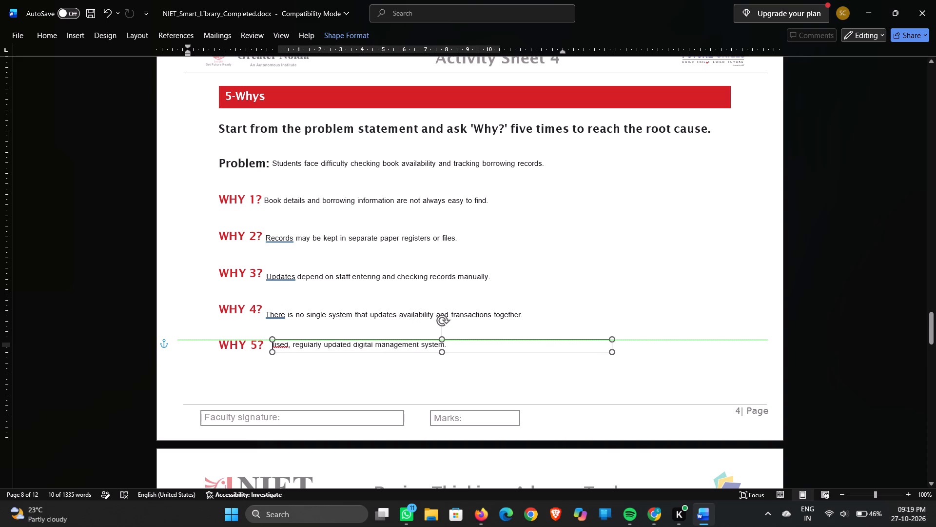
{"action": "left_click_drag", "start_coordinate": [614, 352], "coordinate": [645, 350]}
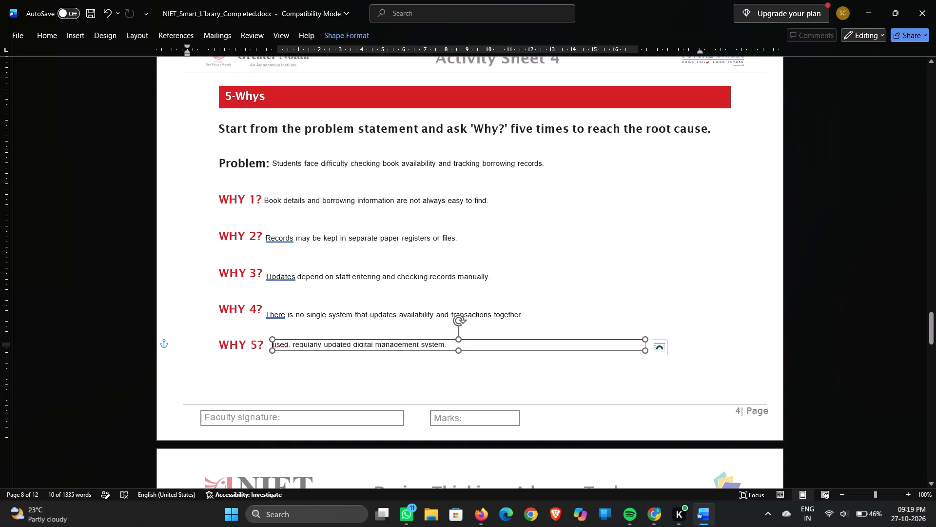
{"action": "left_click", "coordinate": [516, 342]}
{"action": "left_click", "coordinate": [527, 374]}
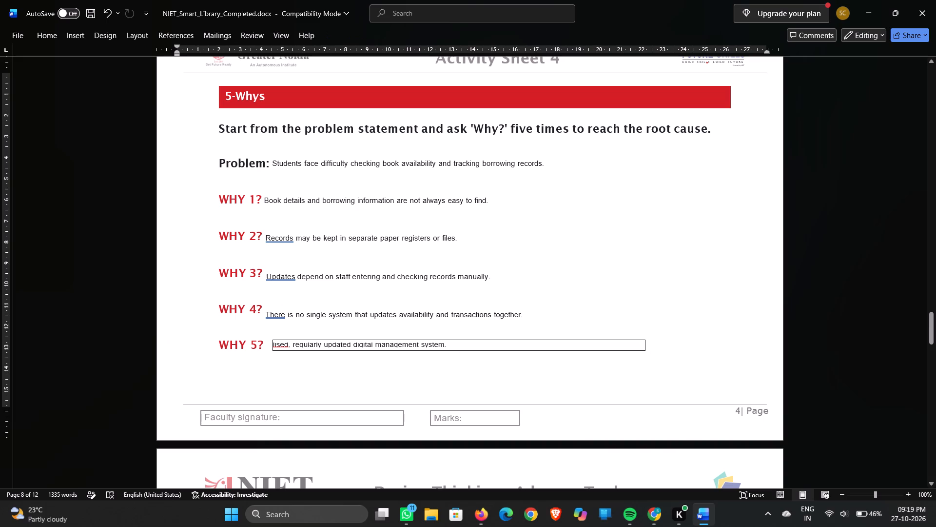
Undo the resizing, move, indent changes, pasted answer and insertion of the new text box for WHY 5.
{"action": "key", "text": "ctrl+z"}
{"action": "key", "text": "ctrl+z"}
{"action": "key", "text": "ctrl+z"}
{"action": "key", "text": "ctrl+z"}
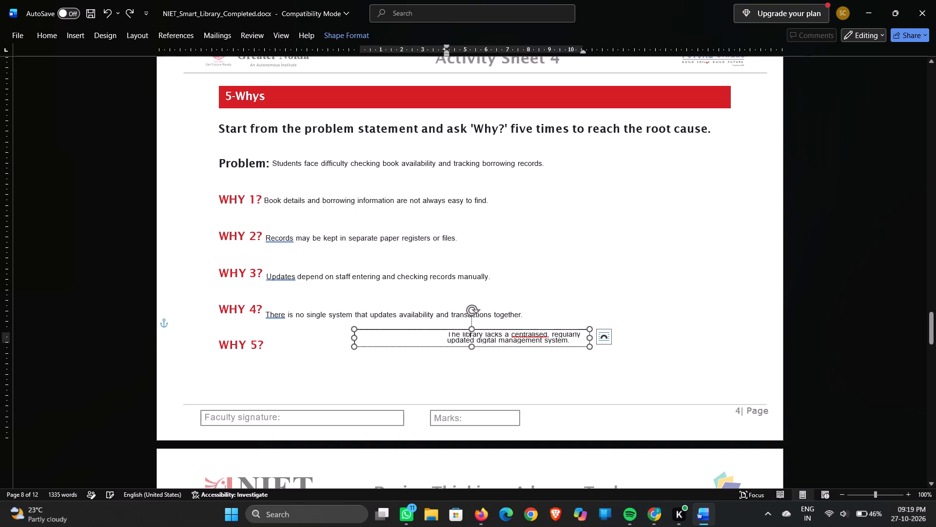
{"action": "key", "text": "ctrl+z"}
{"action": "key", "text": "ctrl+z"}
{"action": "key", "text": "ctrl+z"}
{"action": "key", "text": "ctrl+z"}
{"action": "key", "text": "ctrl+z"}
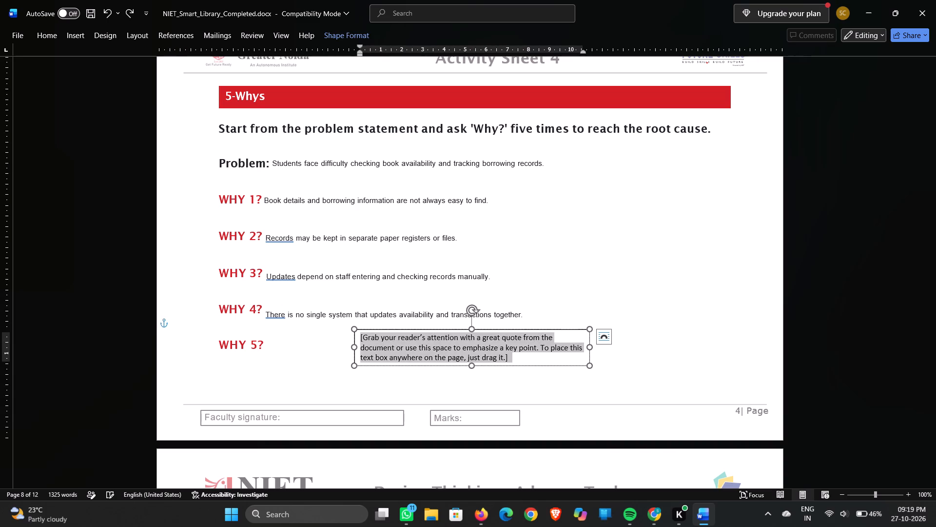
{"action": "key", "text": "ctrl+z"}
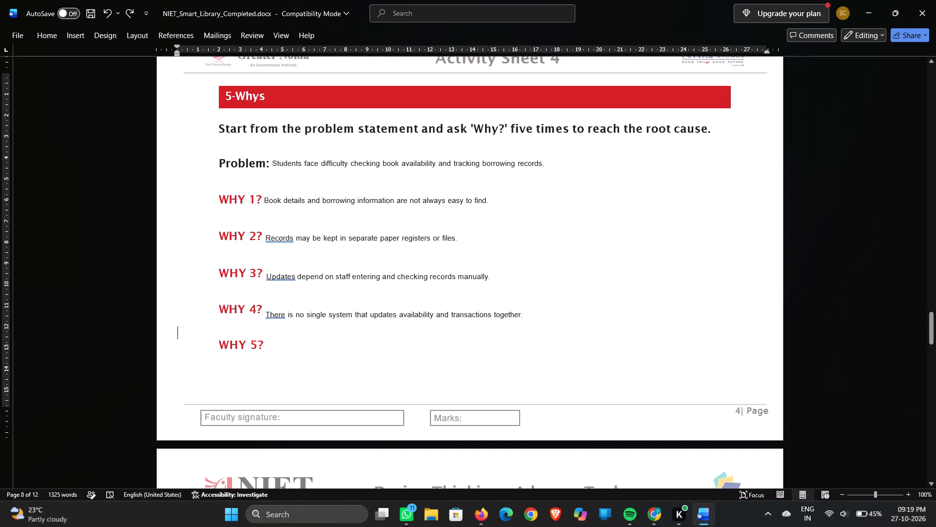
Paste the answer about the library lacking a centralised, regularly updated digital management system into the existing text box beside WHY 5?.
{"action": "left_click", "coordinate": [278, 346]}
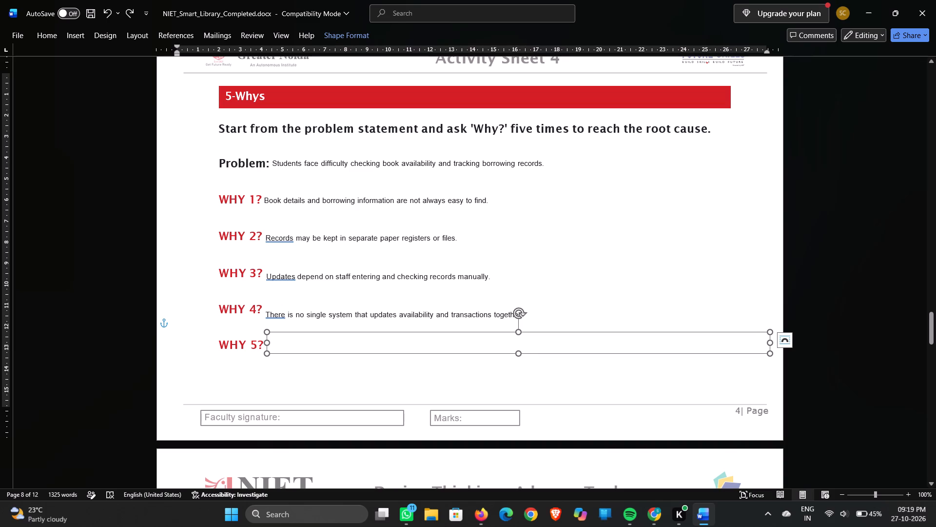
{"action": "left_click", "coordinate": [285, 348]}
{"action": "left_click", "coordinate": [280, 358]}
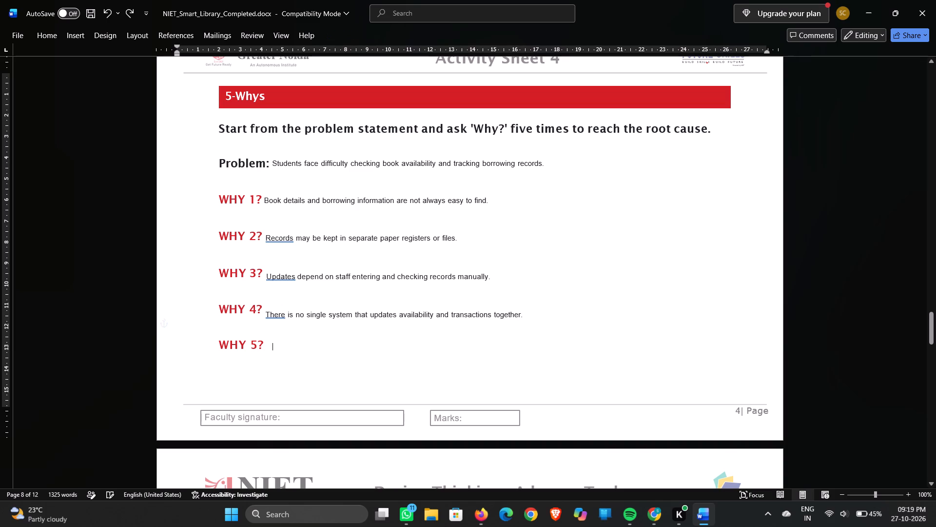
{"action": "key", "text": "ctrl+v"}
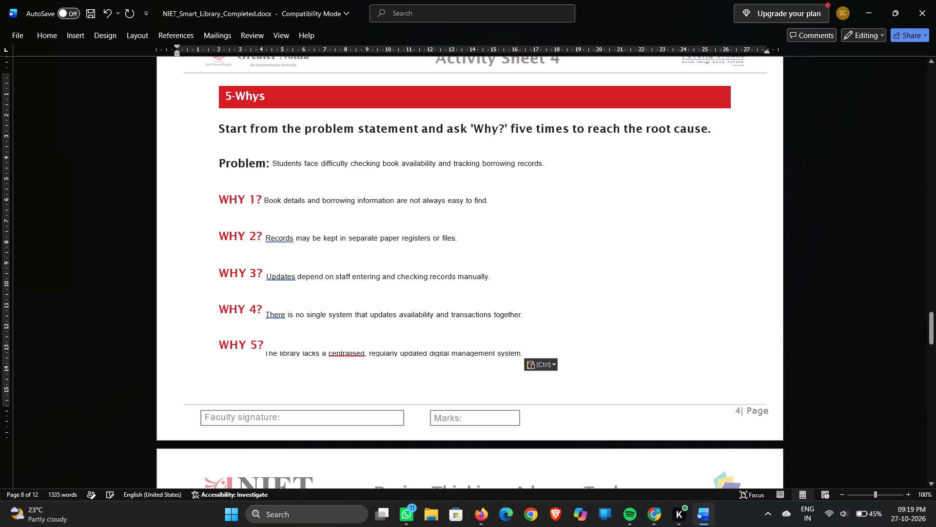
{"action": "left_click", "coordinate": [355, 364]}
{"action": "left_click", "coordinate": [571, 392]}
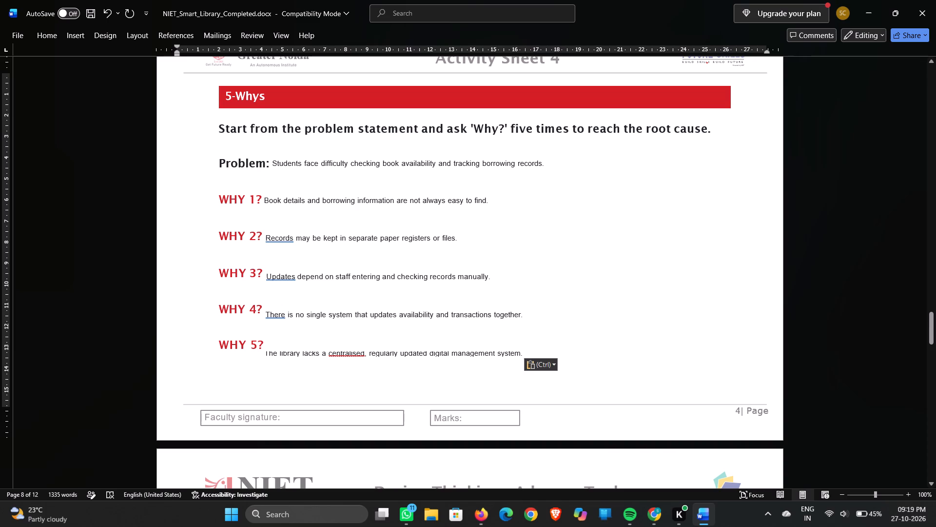
{"action": "key", "text": "Escape"}
{"action": "key", "text": "Escape"}
{"action": "key", "text": "Escape"}
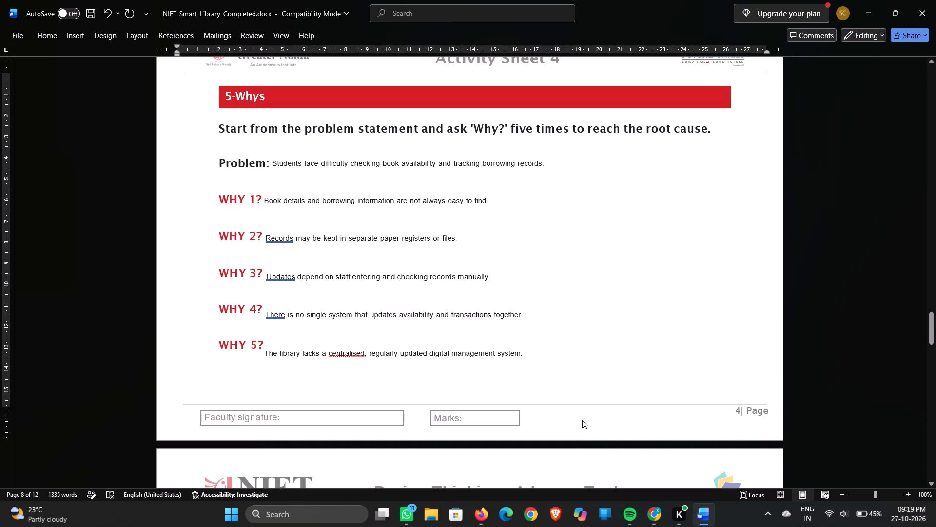
Set the Problem answer on the Root Cause Analysis sheet to font size 10.
{"action": "scroll", "coordinate": [582, 423], "scroll_direction": "down", "scroll_amount": 1}
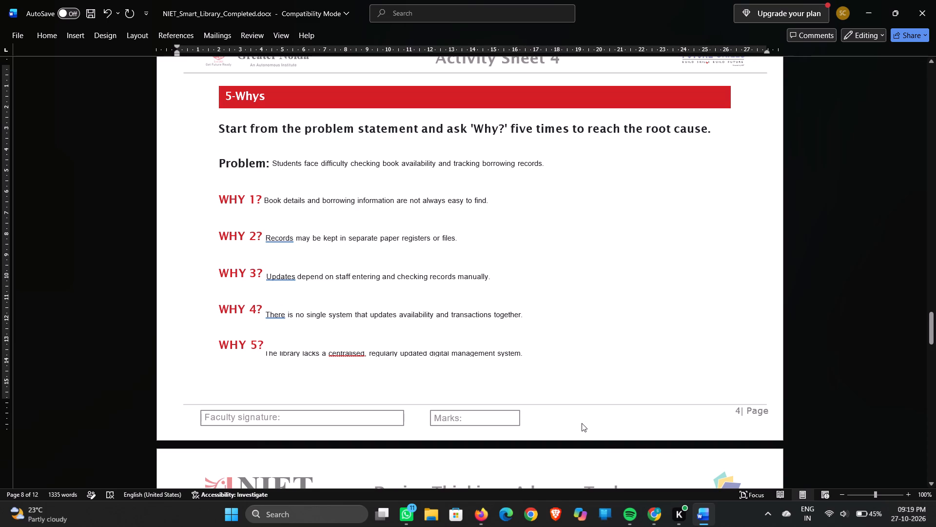
{"action": "scroll", "coordinate": [582, 423], "scroll_direction": "down", "scroll_amount": 2}
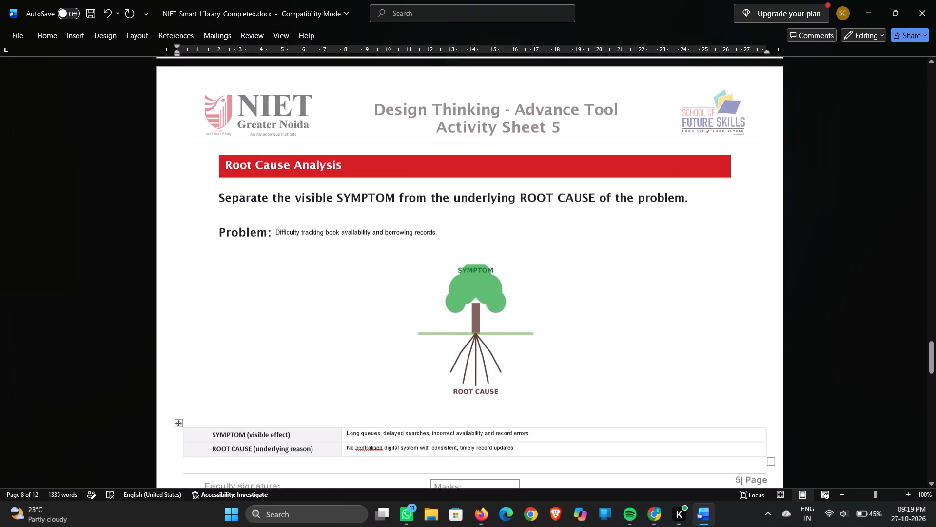
{"action": "left_click", "coordinate": [274, 229]}
{"action": "left_click_drag", "start_coordinate": [274, 229], "coordinate": [355, 233]}
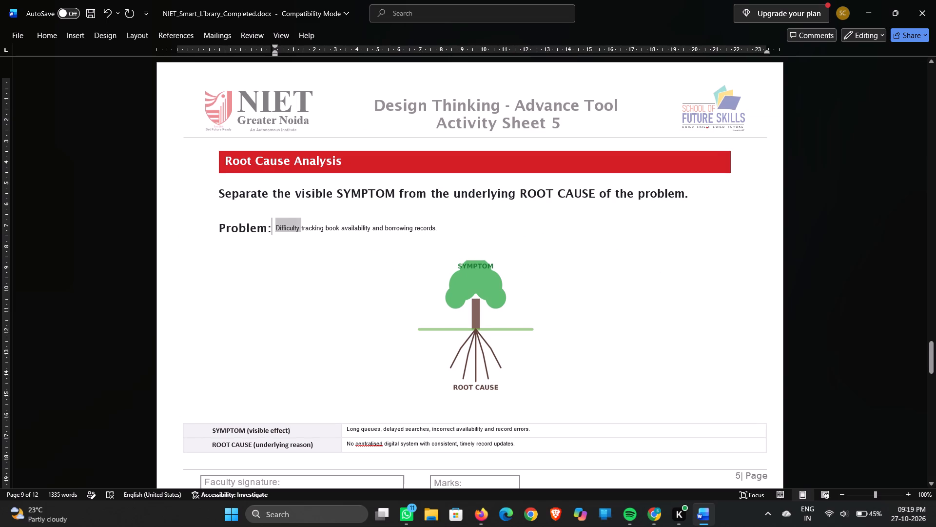
{"action": "left_click_drag", "start_coordinate": [355, 233], "coordinate": [438, 230]}
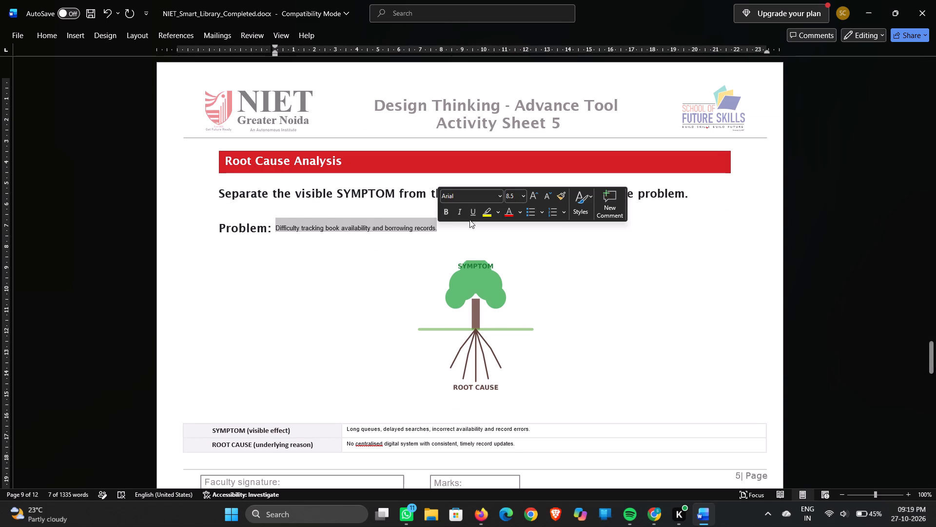
{"action": "left_click", "coordinate": [508, 192]}
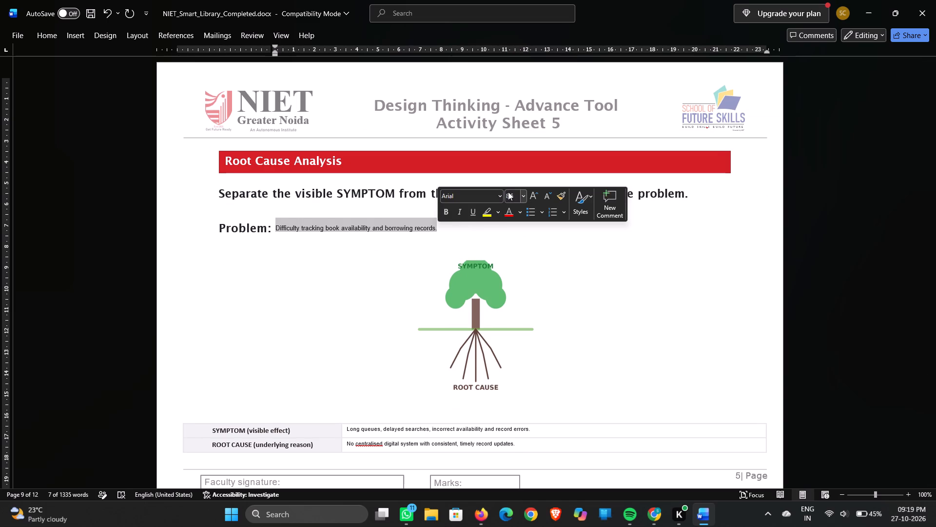
{"action": "left_click", "coordinate": [512, 196]}
{"action": "type", "text": "10"}
{"action": "key", "text": "Return"}
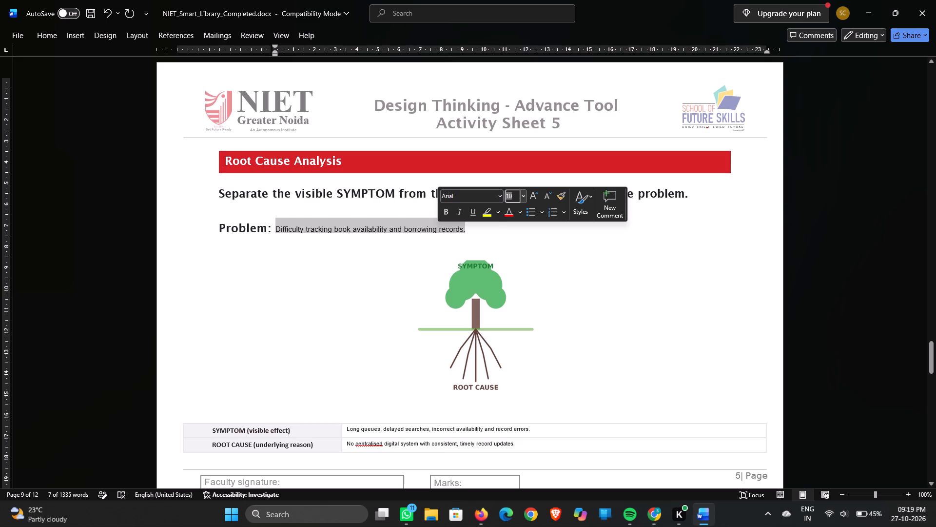
{"action": "left_click", "coordinate": [428, 282]}
Set the SYMPTOM row's answer in the table below the tree picture to font size 10.
{"action": "scroll", "coordinate": [428, 282], "scroll_direction": "down", "scroll_amount": 1}
{"action": "scroll", "coordinate": [428, 282], "scroll_direction": "up", "scroll_amount": 1}
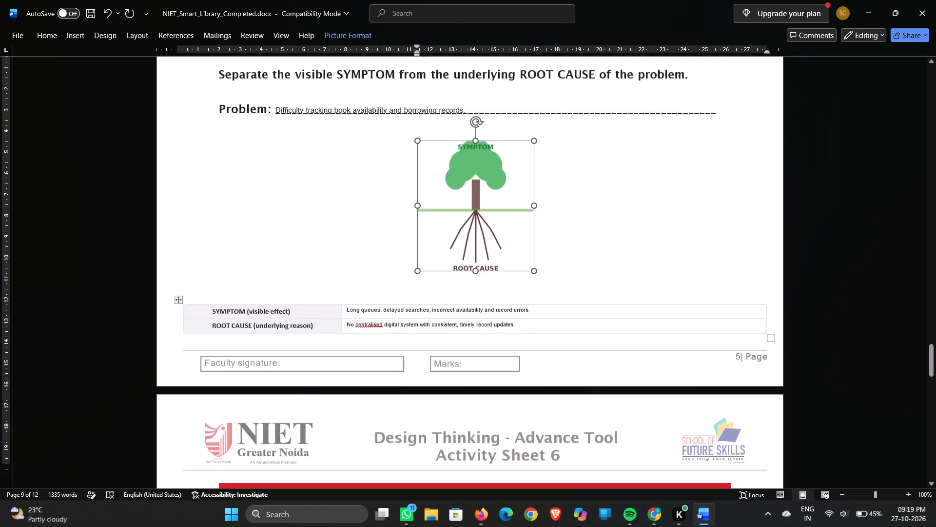
{"action": "scroll", "coordinate": [428, 282], "scroll_direction": "up", "scroll_amount": 1}
{"action": "left_click", "coordinate": [387, 313]}
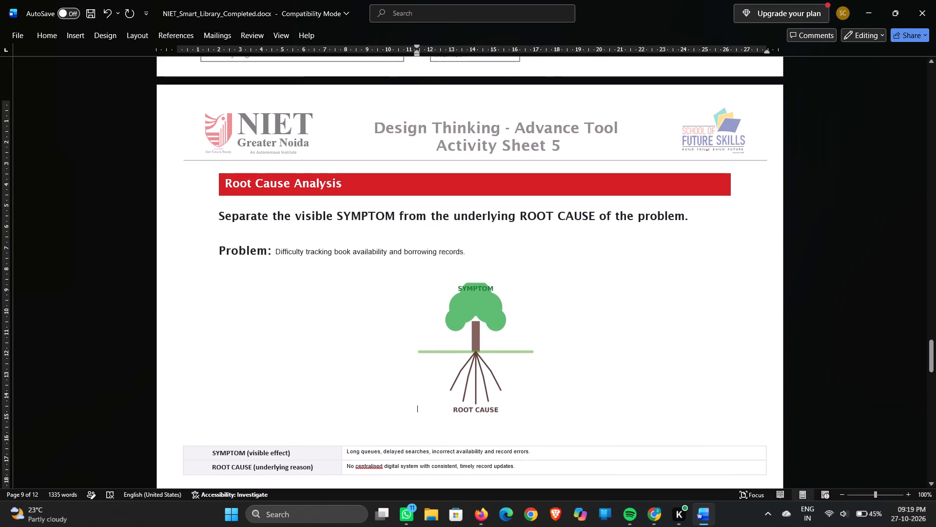
{"action": "scroll", "coordinate": [379, 359], "scroll_direction": "down", "scroll_amount": 1}
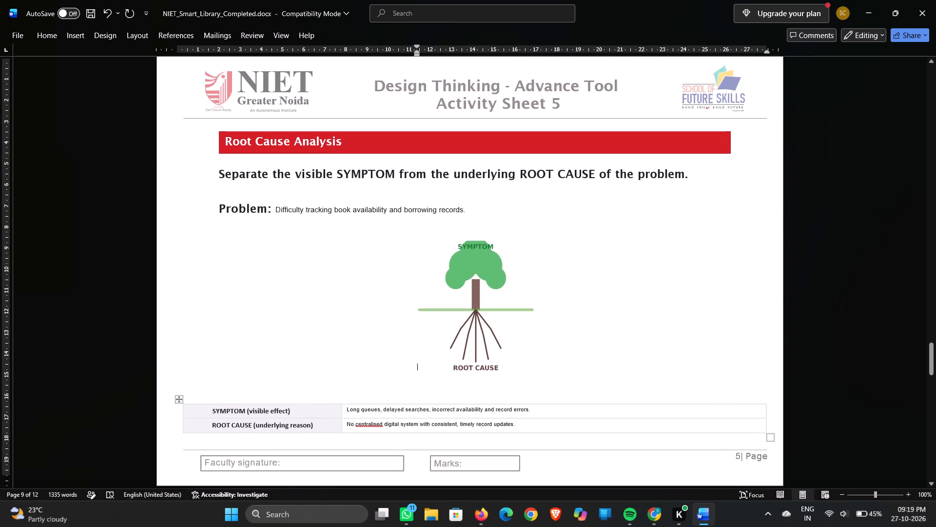
{"action": "left_click_drag", "start_coordinate": [345, 412], "coordinate": [455, 408]}
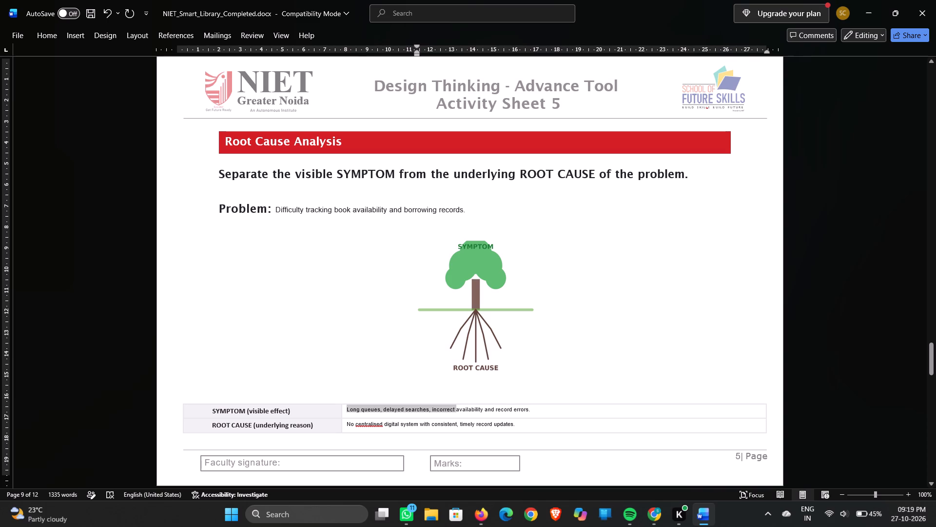
{"action": "left_click_drag", "start_coordinate": [455, 408], "coordinate": [535, 412]}
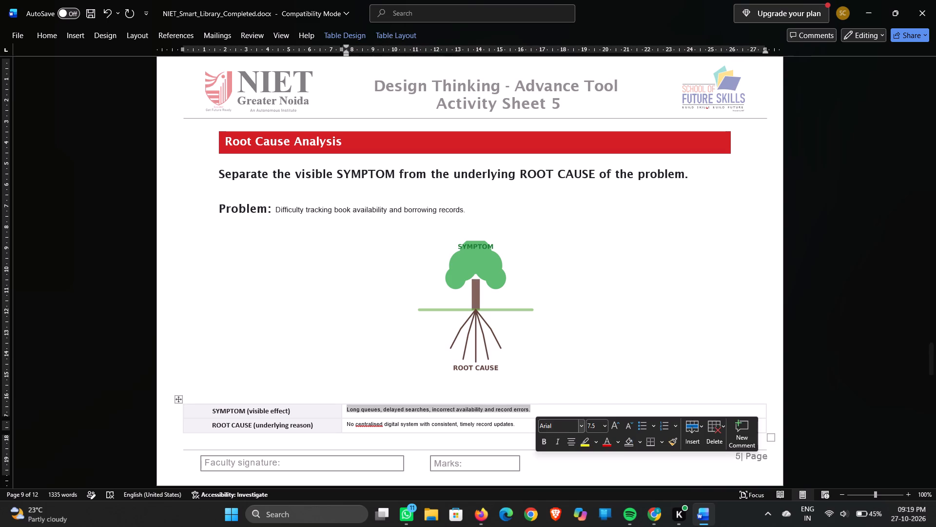
{"action": "left_click", "coordinate": [594, 426]}
{"action": "type", "text": "10"}
{"action": "key", "text": "Return"}
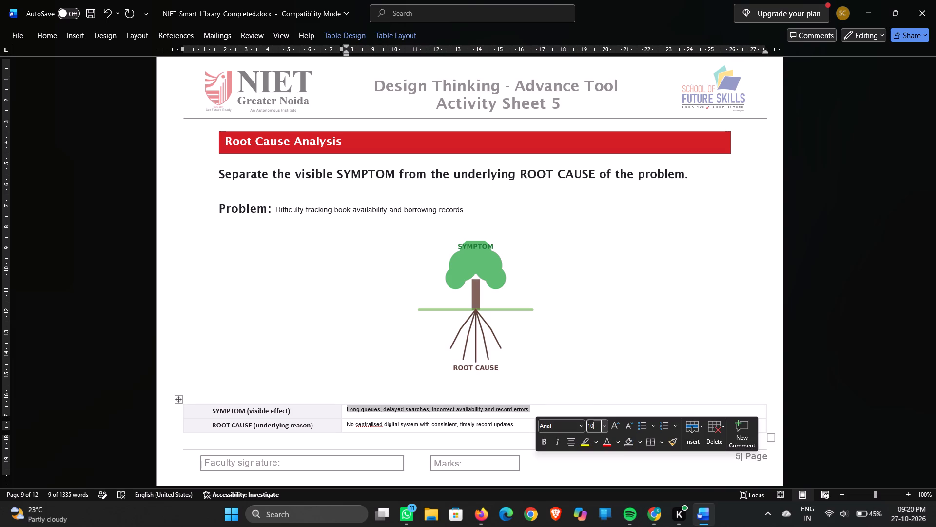
Set the ROOT CAUSE row's answer in the same table to font size 10.
{"action": "left_click", "coordinate": [346, 424]}
{"action": "left_click_drag", "start_coordinate": [346, 424], "coordinate": [531, 421]}
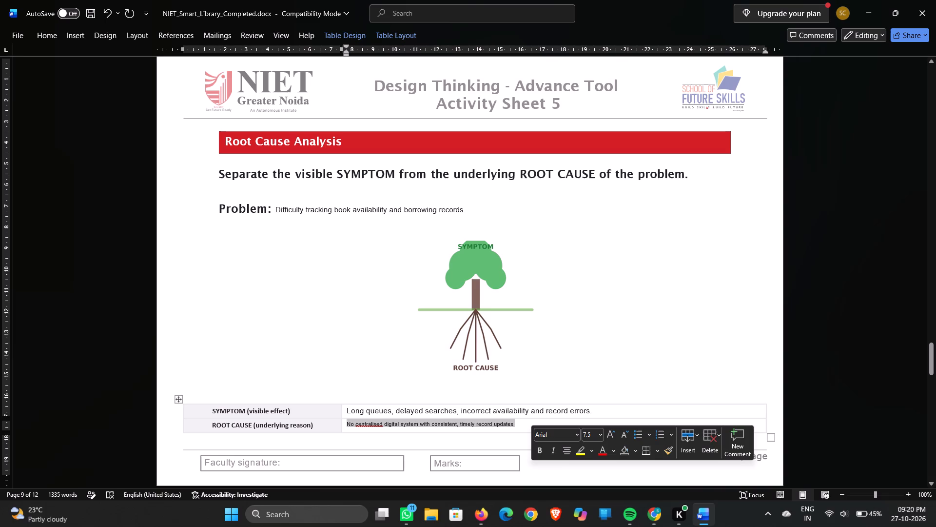
{"action": "left_click", "coordinate": [589, 433]}
{"action": "type", "text": "10"}
{"action": "key", "text": "Return"}
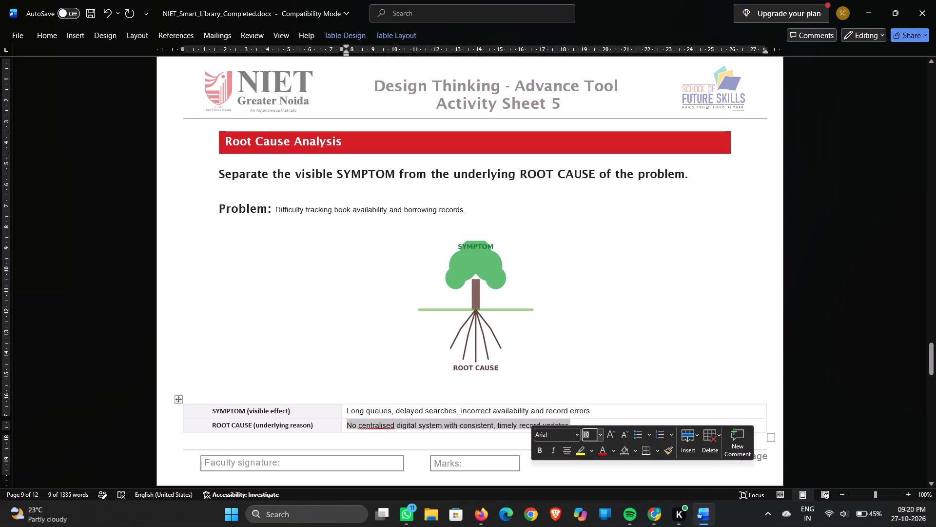
Set the "SYMPTOM (visible effect)" label in the table's first column to font size 12.
{"action": "left_click_drag", "start_coordinate": [212, 411], "coordinate": [292, 413]}
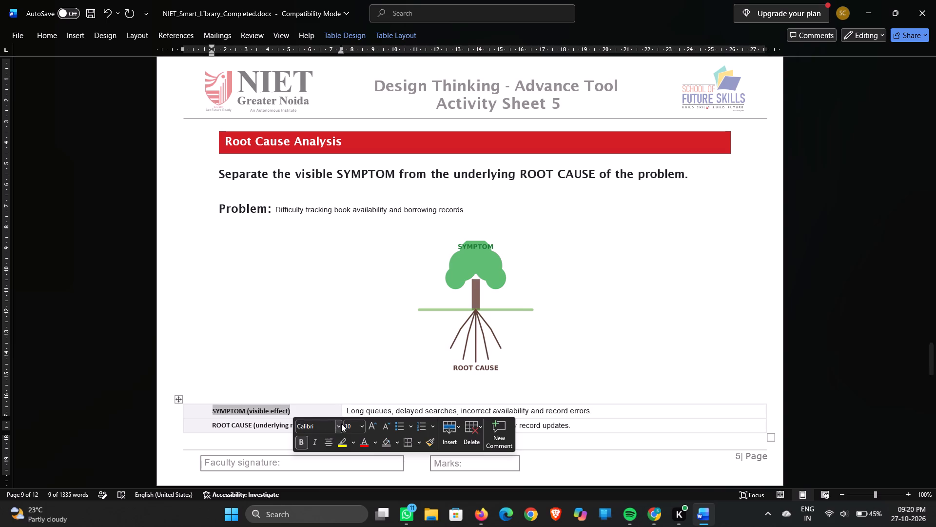
{"action": "left_click", "coordinate": [352, 424]}
{"action": "type", "text": "12"}
{"action": "key", "text": "Return"}
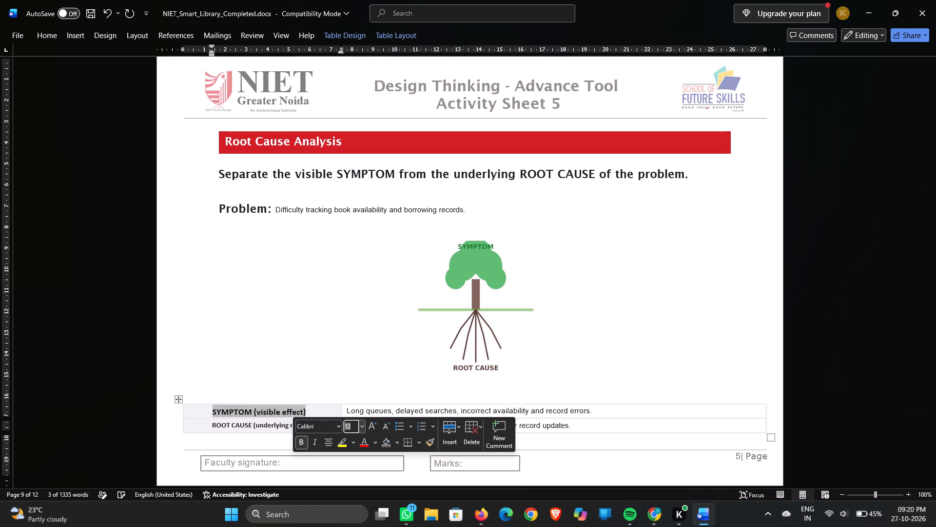
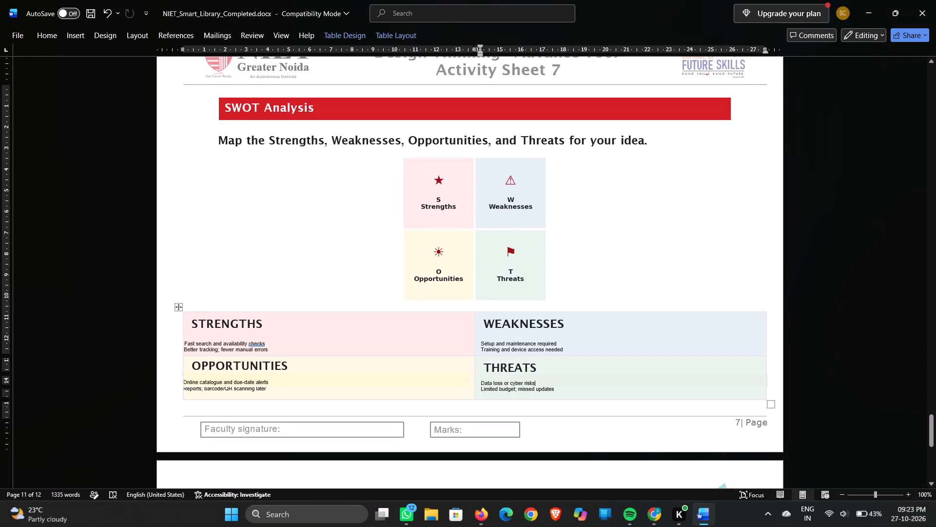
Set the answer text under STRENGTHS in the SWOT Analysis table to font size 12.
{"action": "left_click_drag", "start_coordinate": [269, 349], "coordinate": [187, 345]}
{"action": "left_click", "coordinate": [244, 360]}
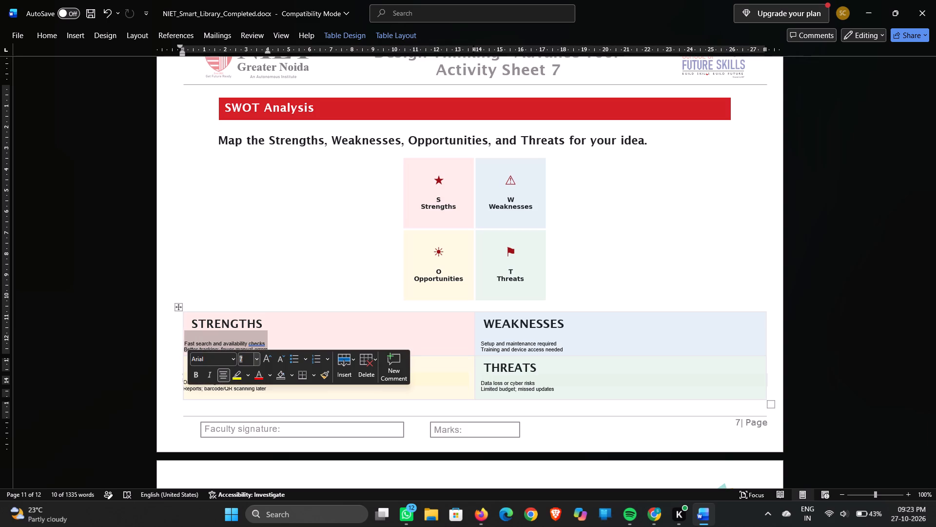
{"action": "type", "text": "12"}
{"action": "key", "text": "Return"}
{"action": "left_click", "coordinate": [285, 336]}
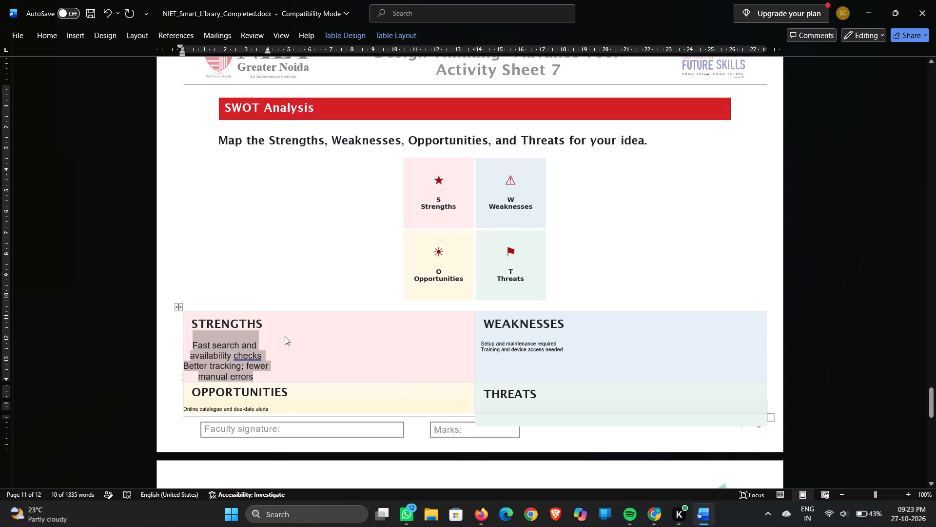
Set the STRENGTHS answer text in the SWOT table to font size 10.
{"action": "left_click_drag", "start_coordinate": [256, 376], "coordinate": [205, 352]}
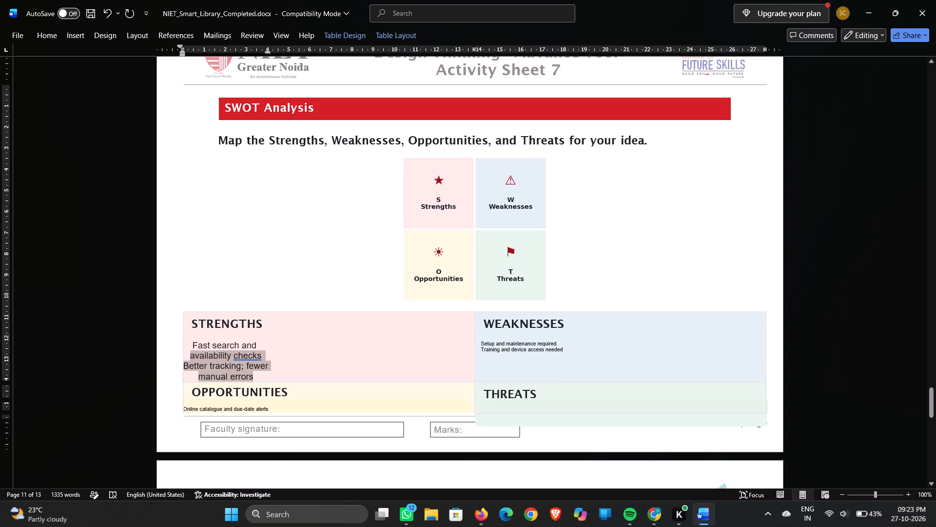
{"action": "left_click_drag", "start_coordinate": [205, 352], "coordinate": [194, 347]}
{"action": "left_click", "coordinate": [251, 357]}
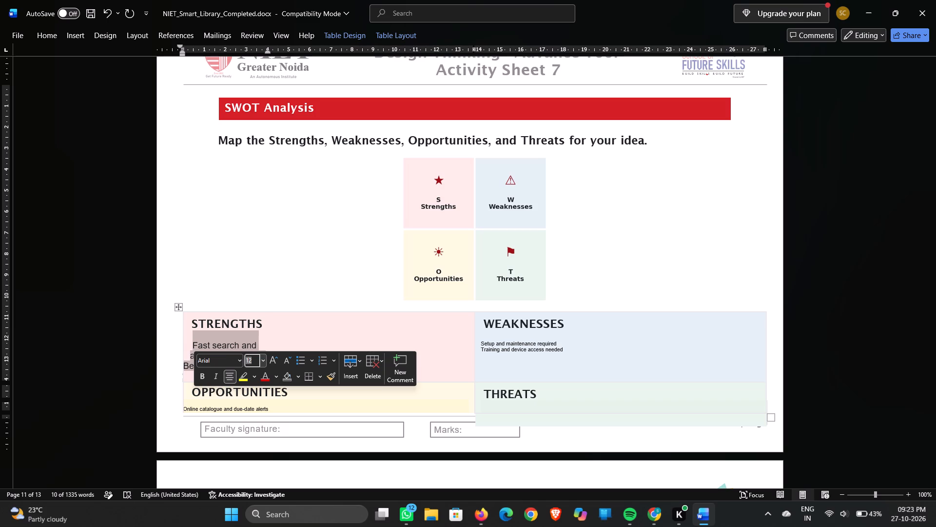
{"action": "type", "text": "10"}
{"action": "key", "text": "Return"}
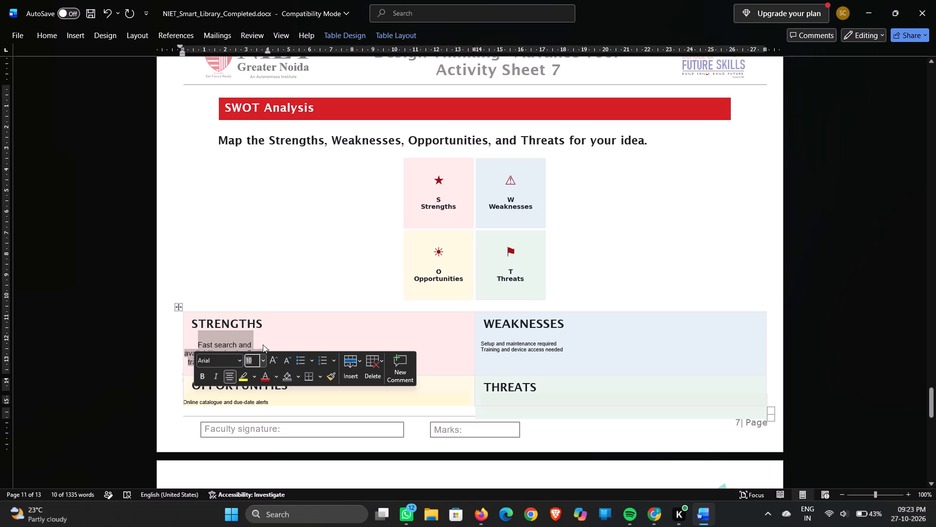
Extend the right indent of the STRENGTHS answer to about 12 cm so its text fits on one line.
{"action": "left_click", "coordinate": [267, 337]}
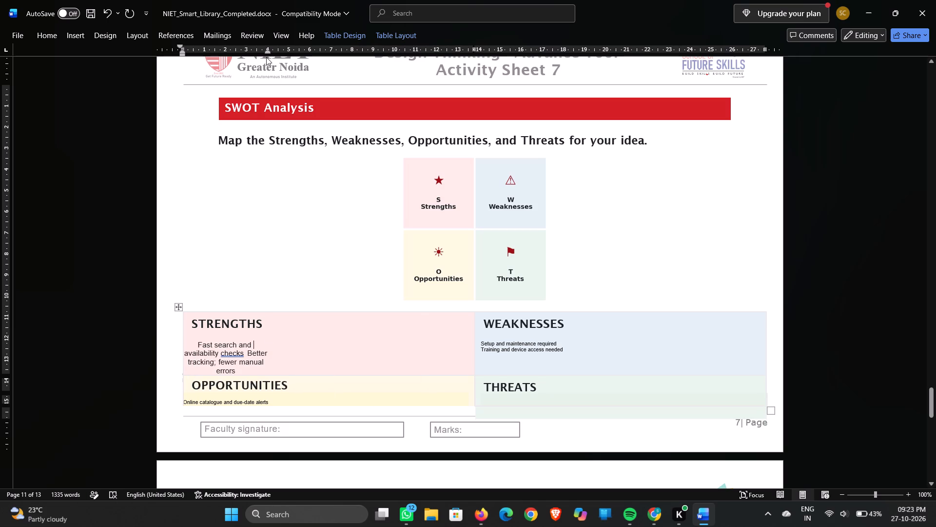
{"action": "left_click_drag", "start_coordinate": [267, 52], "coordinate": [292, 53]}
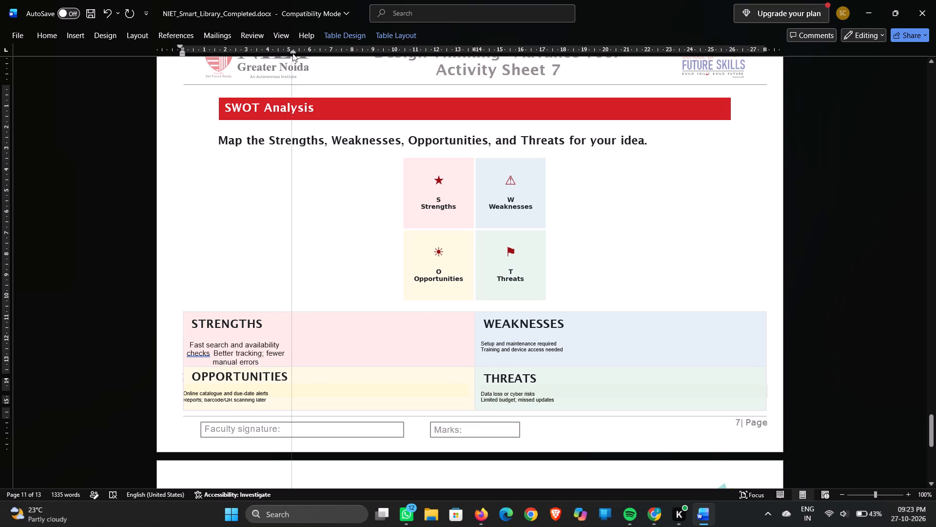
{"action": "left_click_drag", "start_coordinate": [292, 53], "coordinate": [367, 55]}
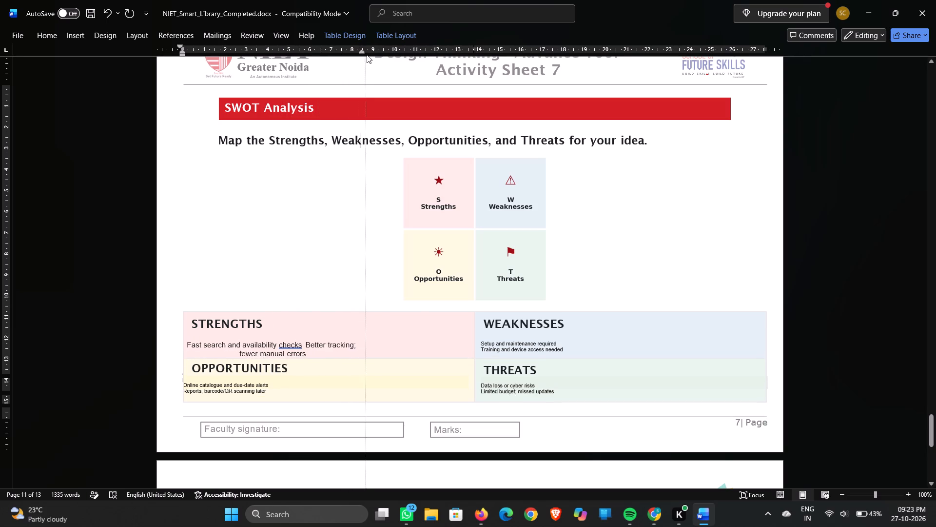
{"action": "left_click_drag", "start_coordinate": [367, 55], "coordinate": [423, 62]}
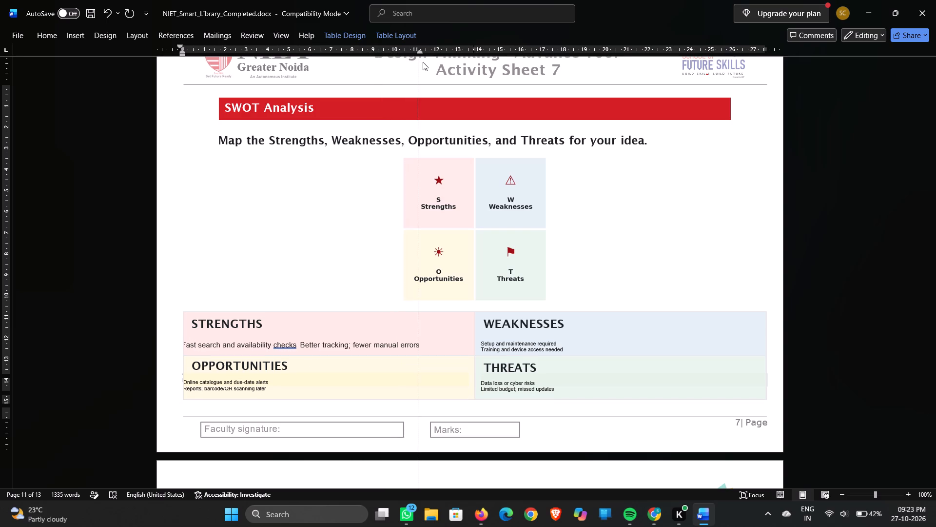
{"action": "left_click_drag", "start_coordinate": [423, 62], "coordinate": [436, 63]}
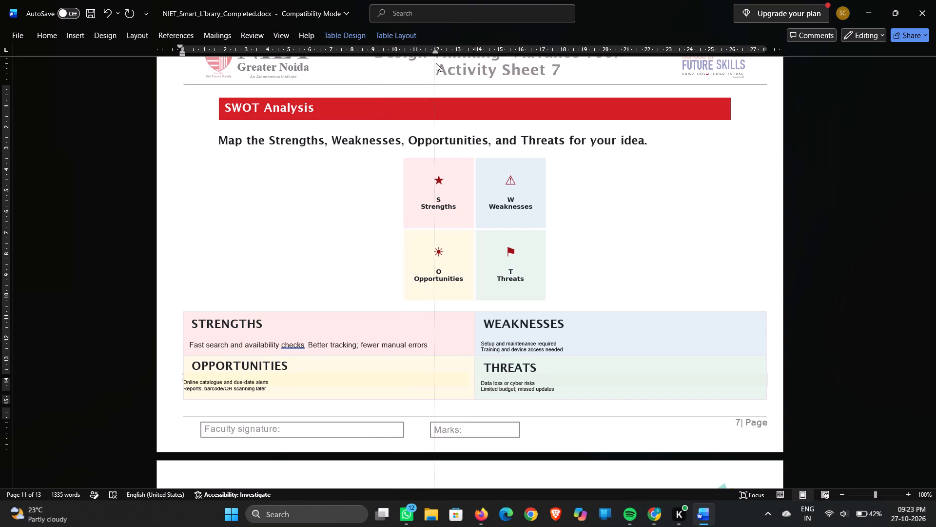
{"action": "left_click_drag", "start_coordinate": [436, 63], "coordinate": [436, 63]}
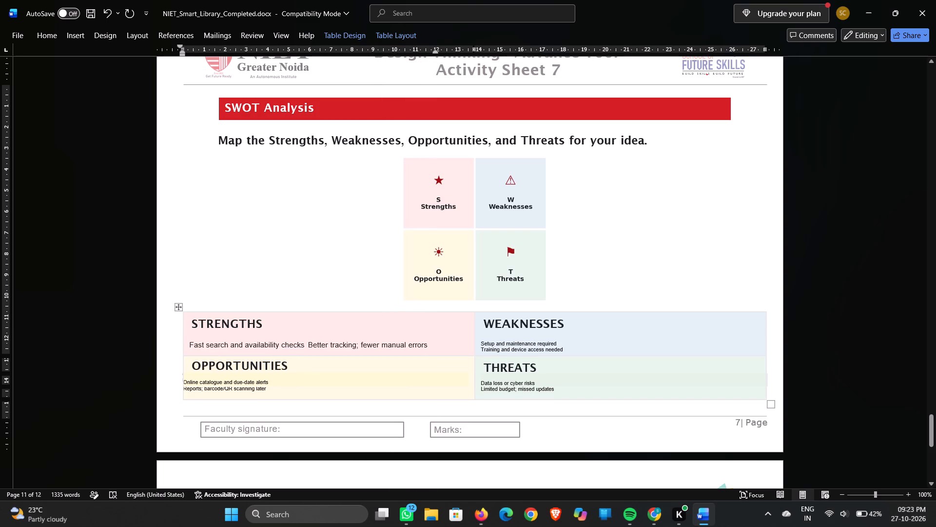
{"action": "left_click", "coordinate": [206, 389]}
Set the whole STRENGTHS answer in the SWOT table to font size 12.
{"action": "left_click_drag", "start_coordinate": [189, 344], "coordinate": [428, 346]}
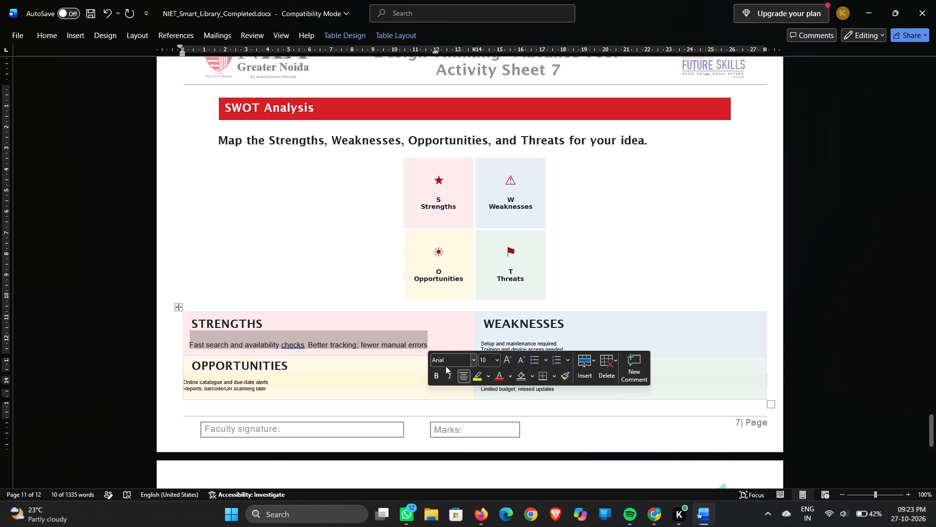
{"action": "left_click", "coordinate": [485, 360]}
{"action": "type", "text": "12"}
{"action": "key", "text": "Return"}
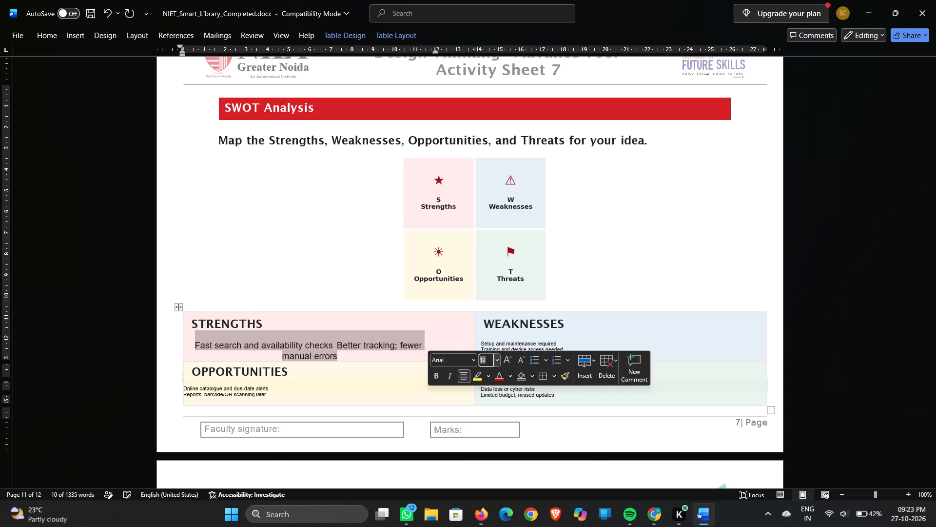
{"action": "left_click", "coordinate": [373, 316]}
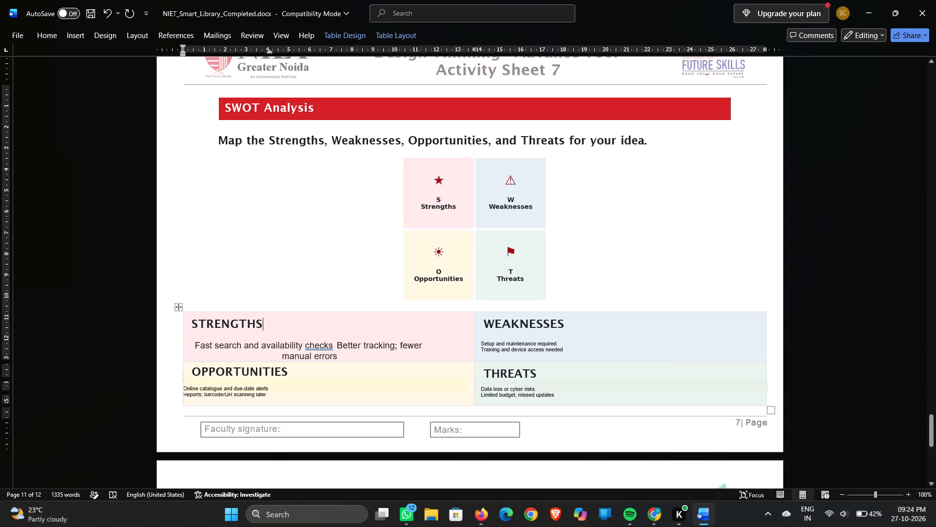
Extend the STRENGTHS answer's right indent to about 14 cm, near the cell edge, so the text fits on one line.
{"action": "left_click", "coordinate": [347, 349]}
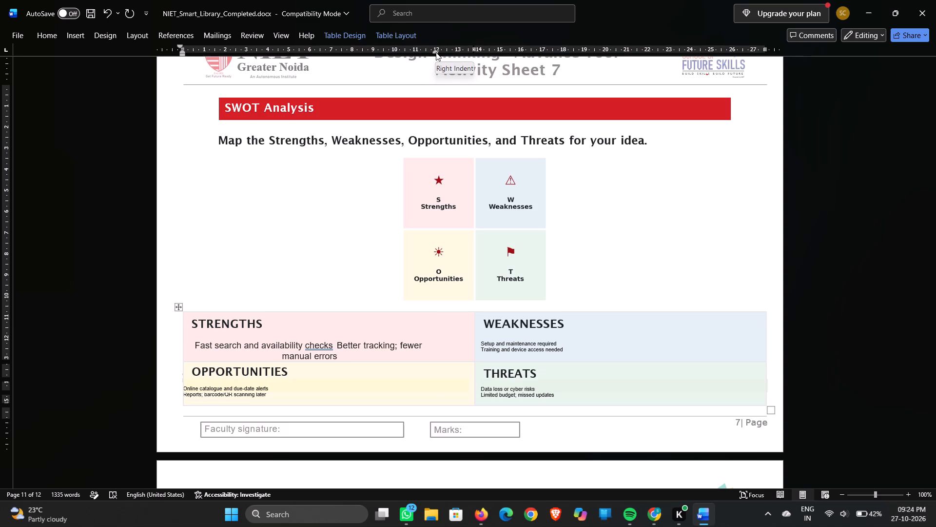
{"action": "left_click_drag", "start_coordinate": [436, 52], "coordinate": [460, 52]}
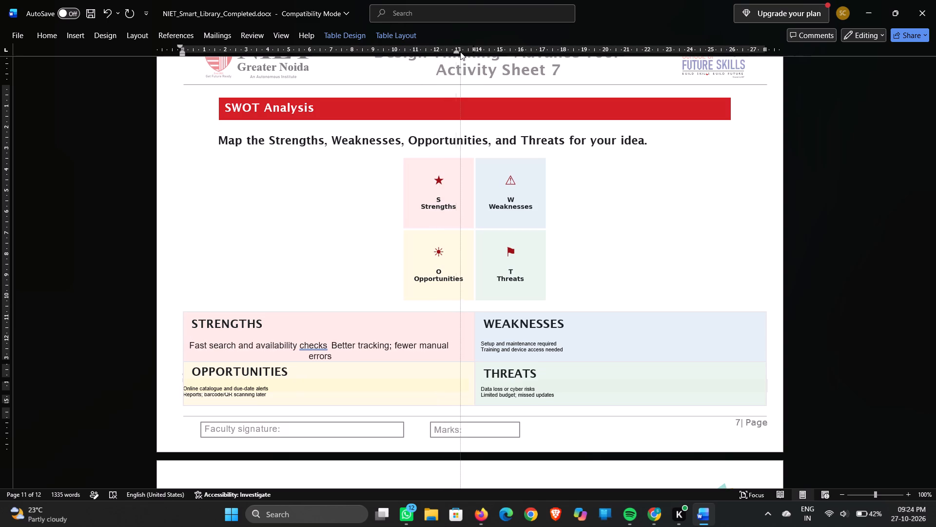
{"action": "left_click_drag", "start_coordinate": [460, 52], "coordinate": [470, 52]}
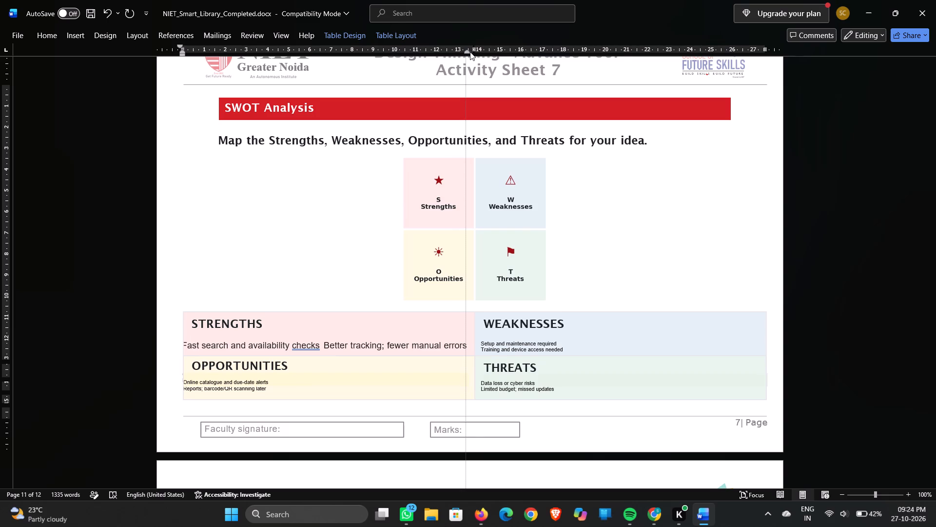
{"action": "left_click_drag", "start_coordinate": [470, 52], "coordinate": [474, 54]}
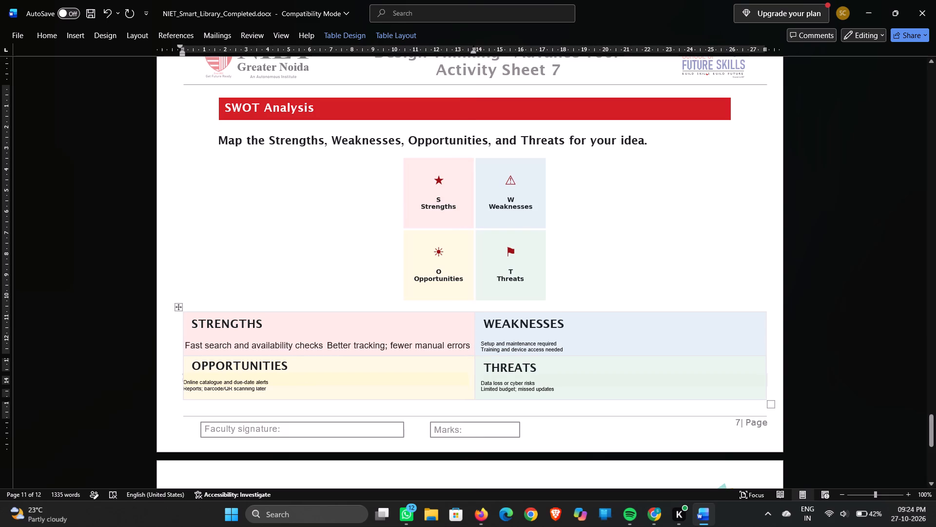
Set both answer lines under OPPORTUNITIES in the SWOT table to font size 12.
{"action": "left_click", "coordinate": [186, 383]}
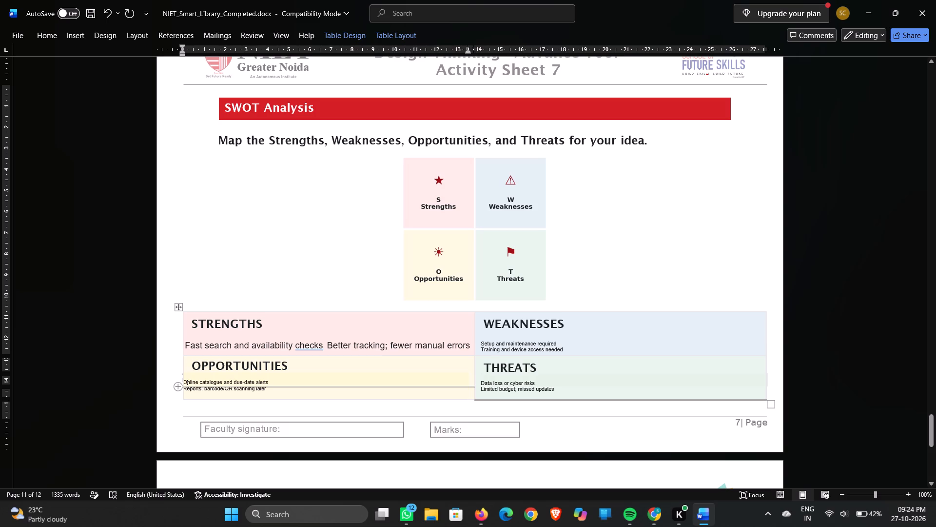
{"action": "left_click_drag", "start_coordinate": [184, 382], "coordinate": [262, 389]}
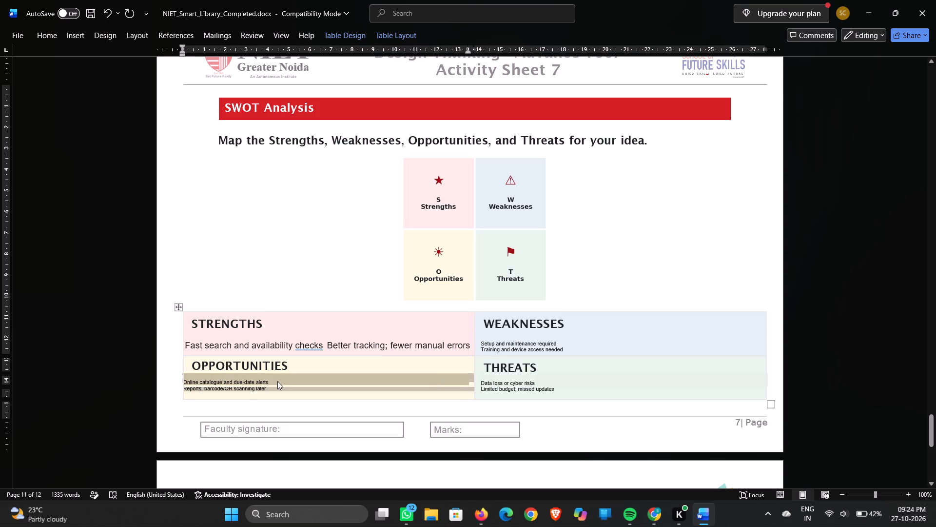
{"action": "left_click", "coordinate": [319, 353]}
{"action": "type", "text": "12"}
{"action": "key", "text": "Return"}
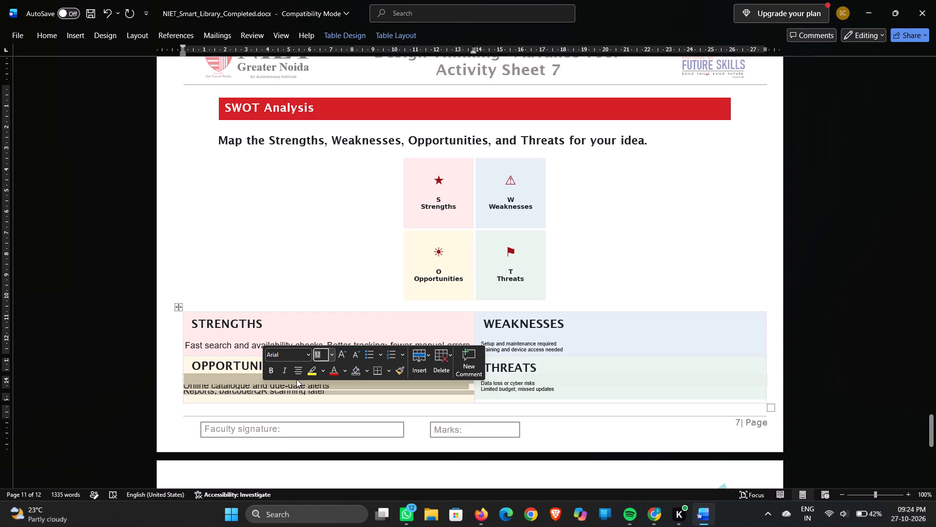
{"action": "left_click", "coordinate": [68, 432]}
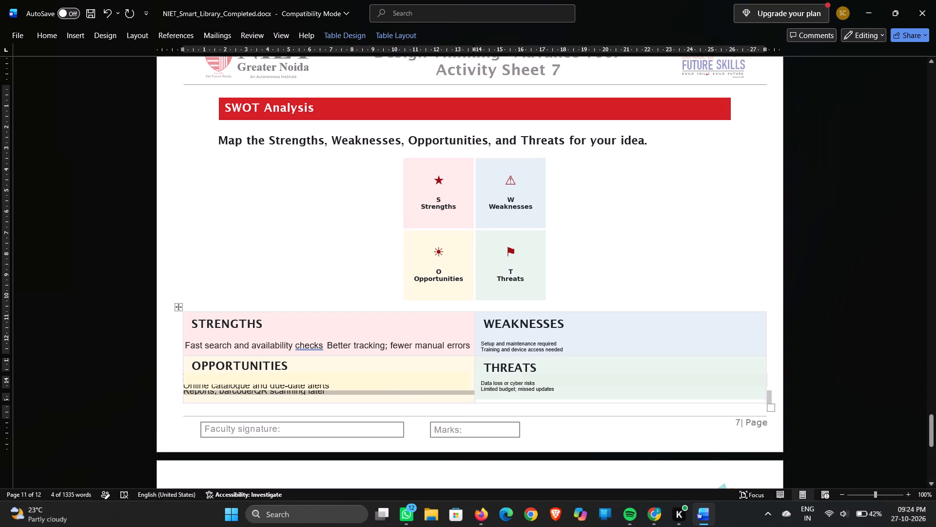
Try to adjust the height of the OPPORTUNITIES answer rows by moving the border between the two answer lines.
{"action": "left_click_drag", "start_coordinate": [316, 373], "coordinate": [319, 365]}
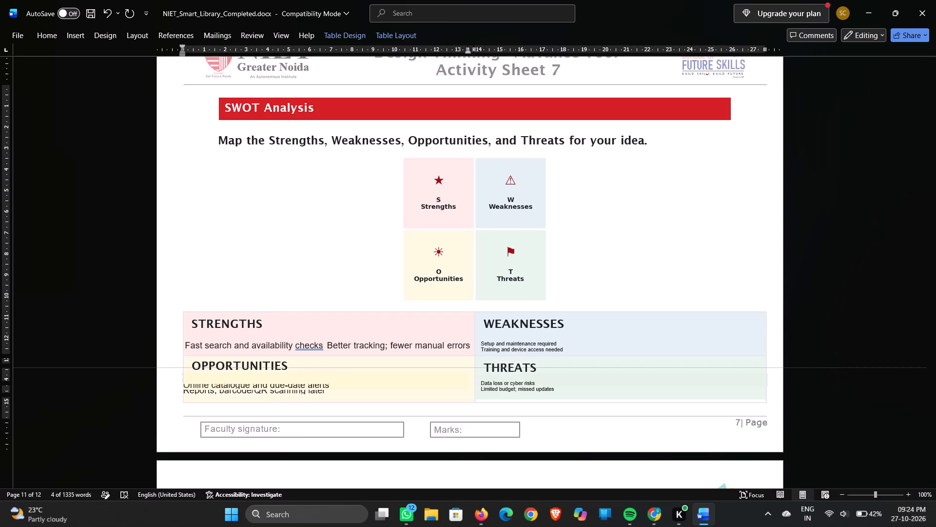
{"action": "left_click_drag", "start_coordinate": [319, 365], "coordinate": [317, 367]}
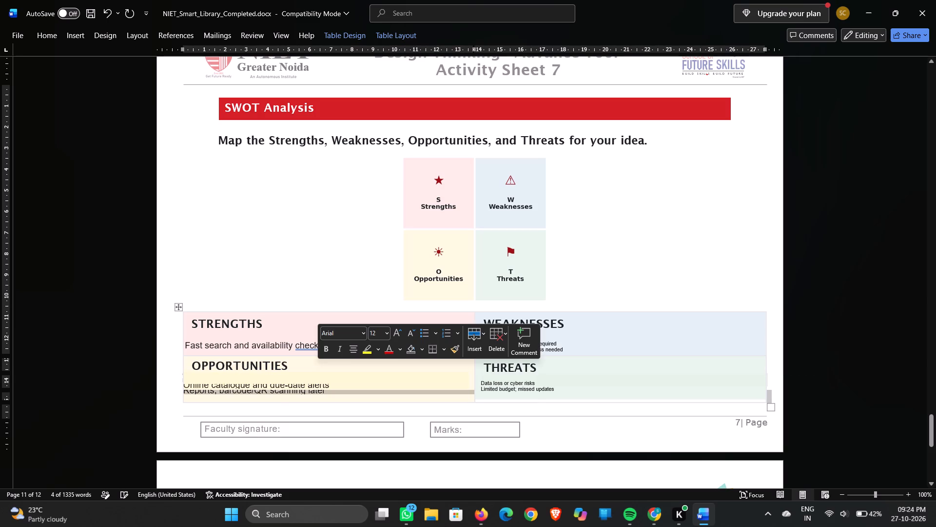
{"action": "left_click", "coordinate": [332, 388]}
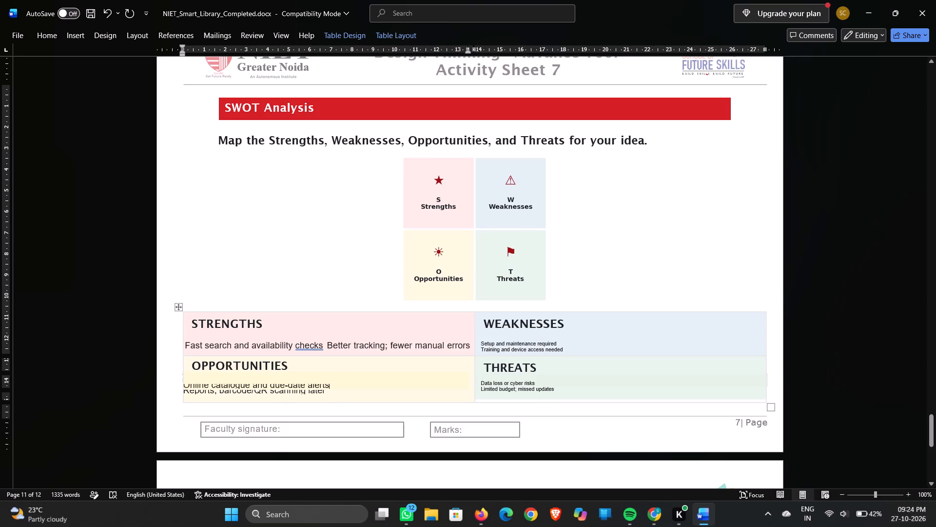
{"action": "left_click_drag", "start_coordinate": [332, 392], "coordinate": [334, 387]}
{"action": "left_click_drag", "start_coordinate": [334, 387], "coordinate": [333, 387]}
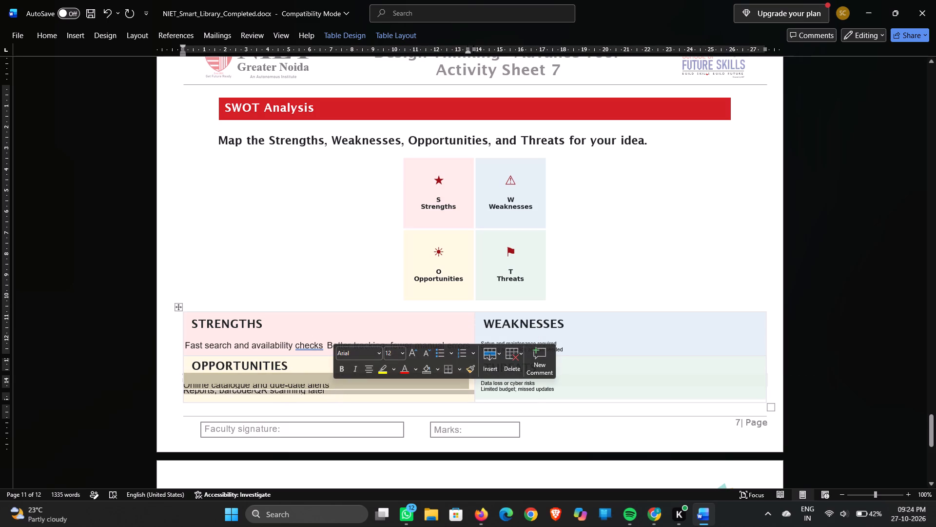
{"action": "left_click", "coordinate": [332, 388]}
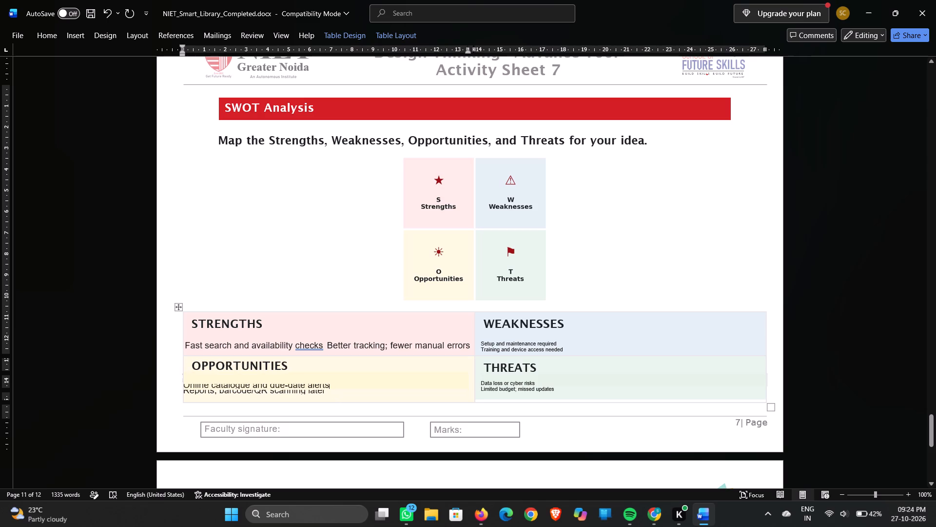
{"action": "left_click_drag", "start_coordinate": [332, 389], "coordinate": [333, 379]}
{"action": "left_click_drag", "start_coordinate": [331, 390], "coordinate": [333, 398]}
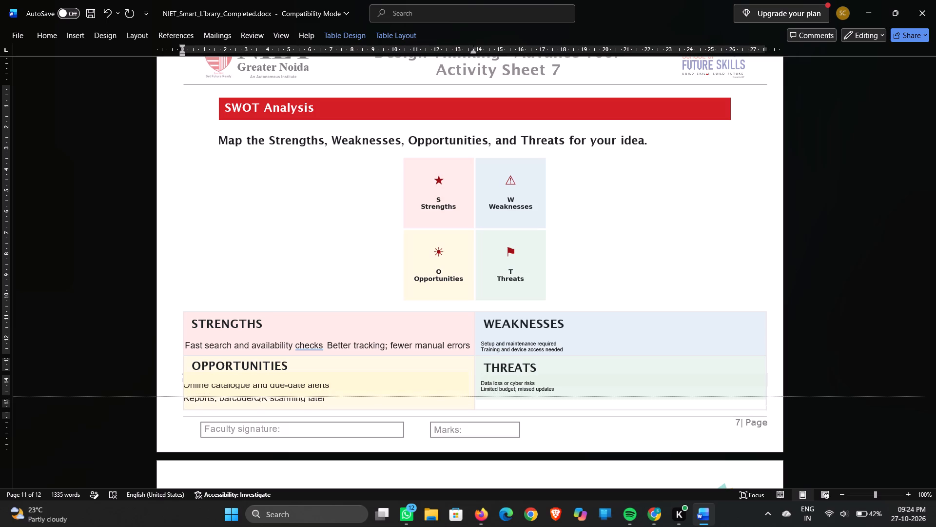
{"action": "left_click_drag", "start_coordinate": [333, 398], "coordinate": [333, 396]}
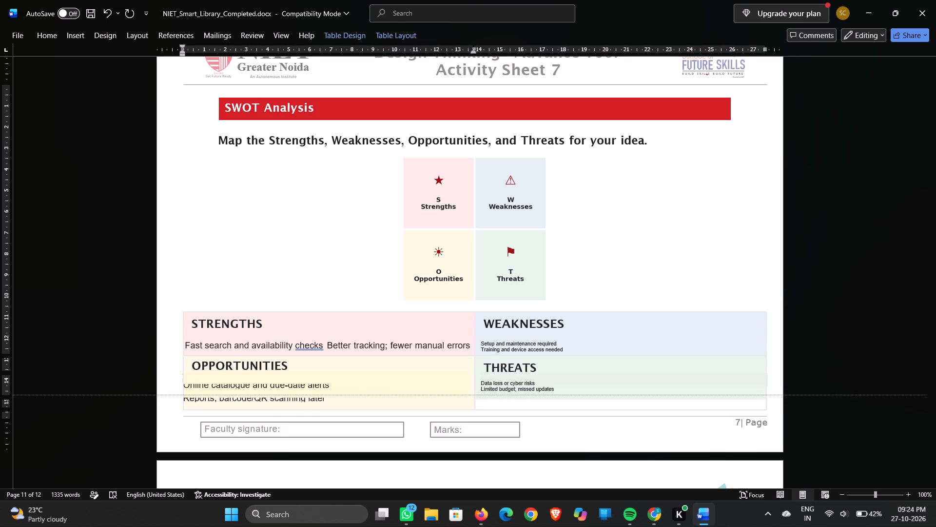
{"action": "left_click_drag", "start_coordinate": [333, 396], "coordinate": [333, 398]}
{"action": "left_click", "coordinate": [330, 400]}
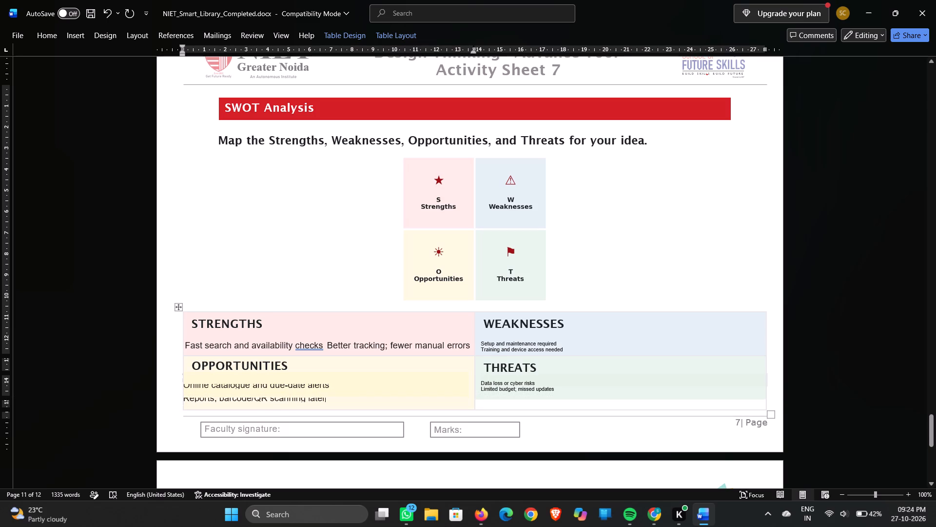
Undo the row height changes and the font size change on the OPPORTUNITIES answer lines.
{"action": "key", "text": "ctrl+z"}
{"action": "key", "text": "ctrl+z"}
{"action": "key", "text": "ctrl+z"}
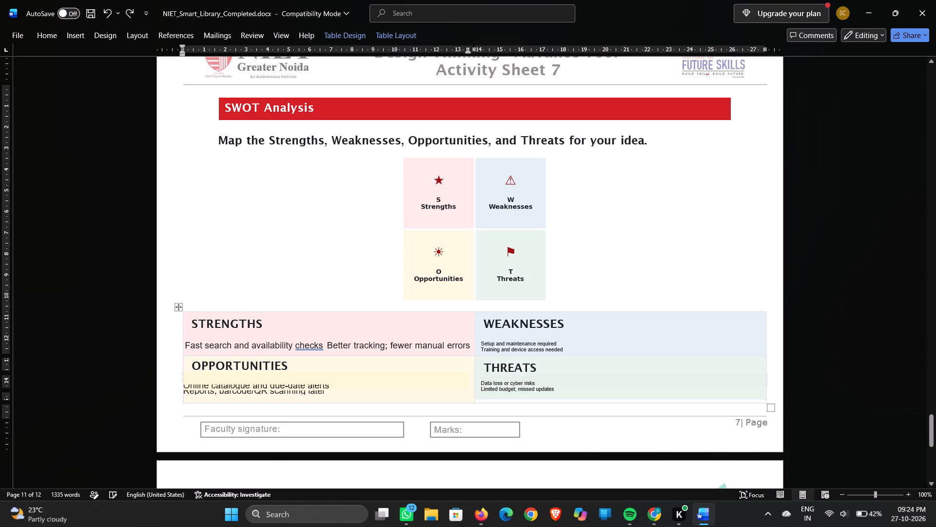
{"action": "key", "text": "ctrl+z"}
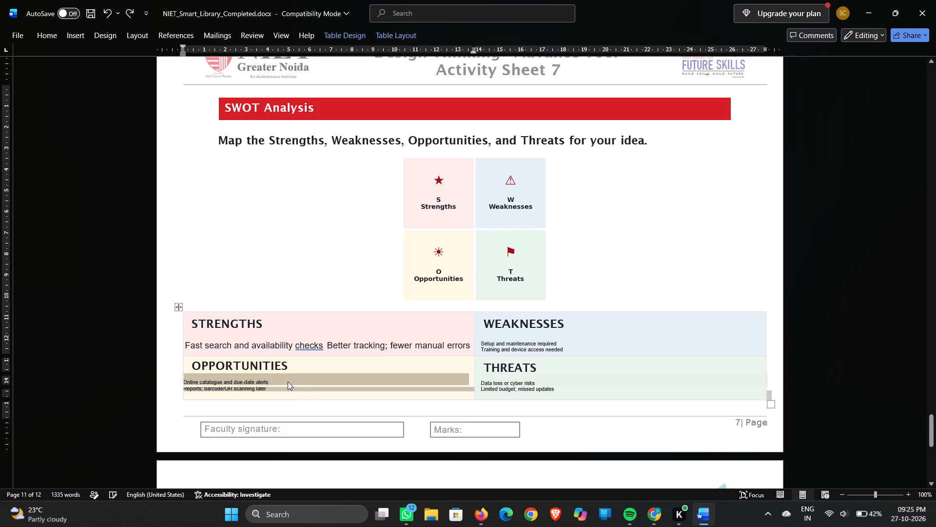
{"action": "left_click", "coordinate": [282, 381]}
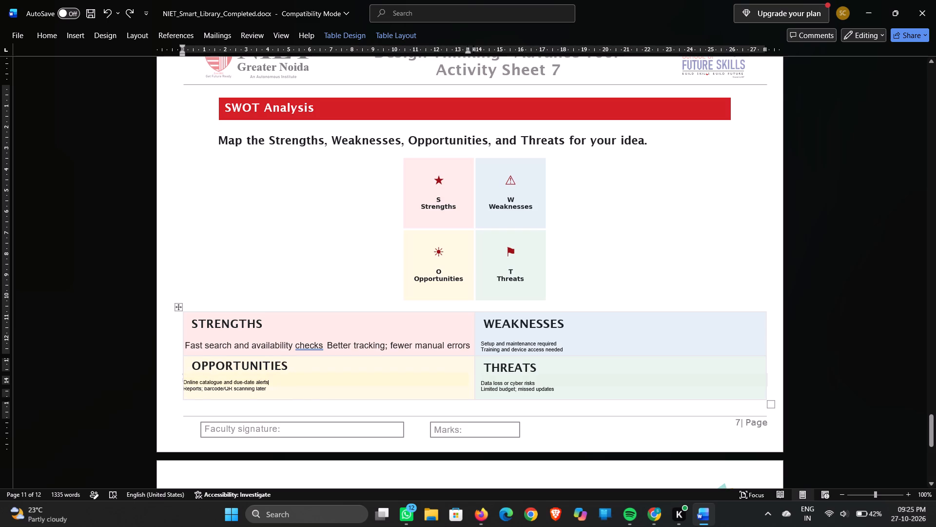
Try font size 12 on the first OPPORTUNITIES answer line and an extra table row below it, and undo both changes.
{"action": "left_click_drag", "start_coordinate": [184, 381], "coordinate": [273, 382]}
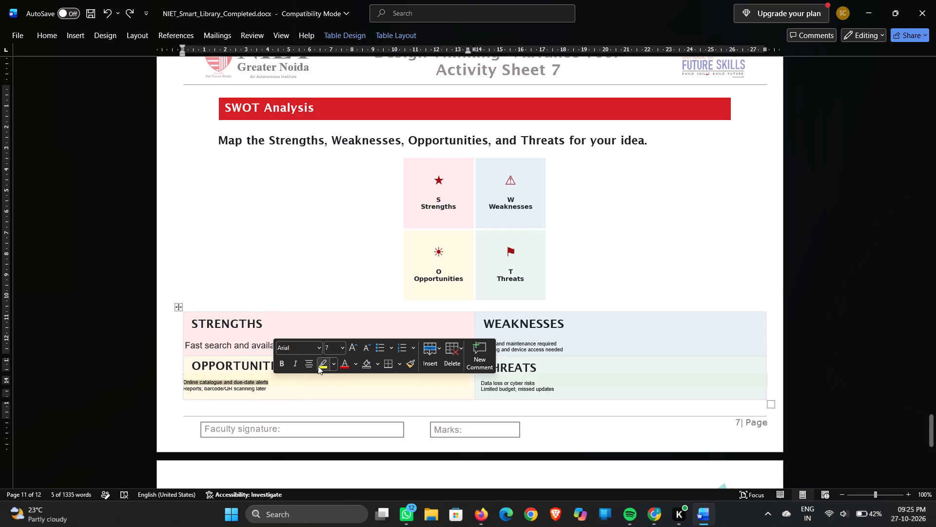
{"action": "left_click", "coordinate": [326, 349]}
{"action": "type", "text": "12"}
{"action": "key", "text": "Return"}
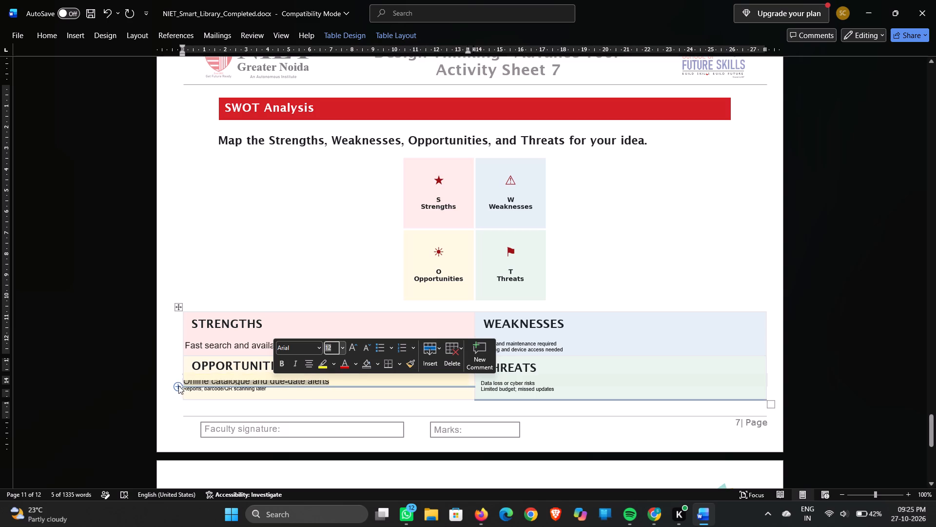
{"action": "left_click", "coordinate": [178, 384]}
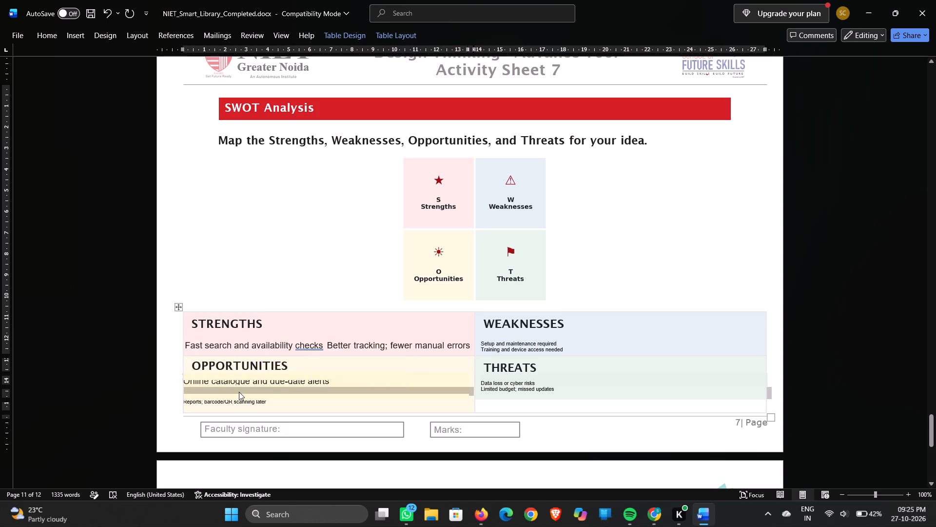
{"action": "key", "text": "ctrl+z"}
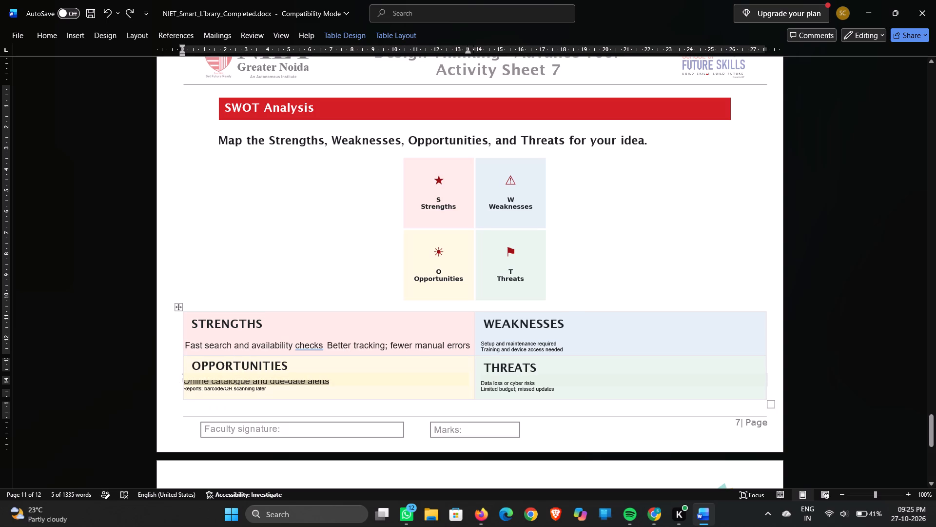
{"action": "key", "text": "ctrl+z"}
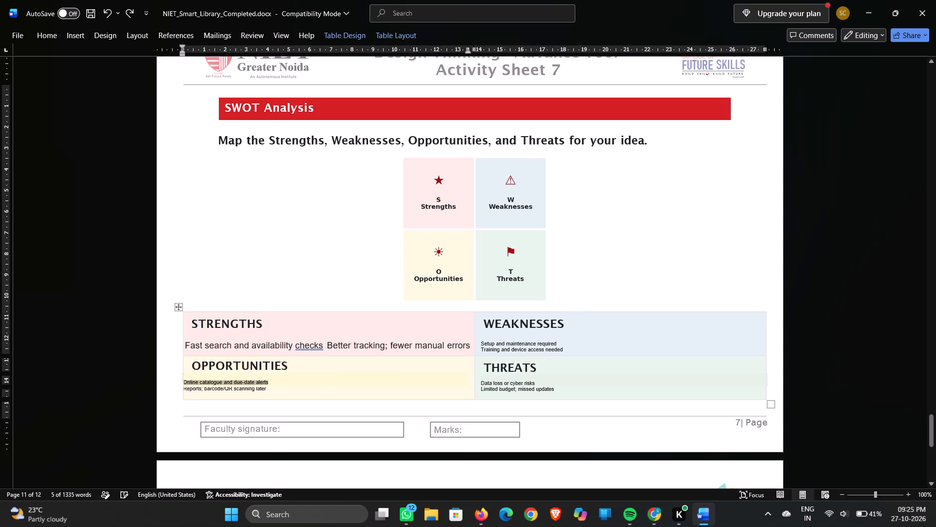
Move "Reports.
{"action": "left_click", "coordinate": [265, 386]}
{"action": "left_click", "coordinate": [265, 386]}
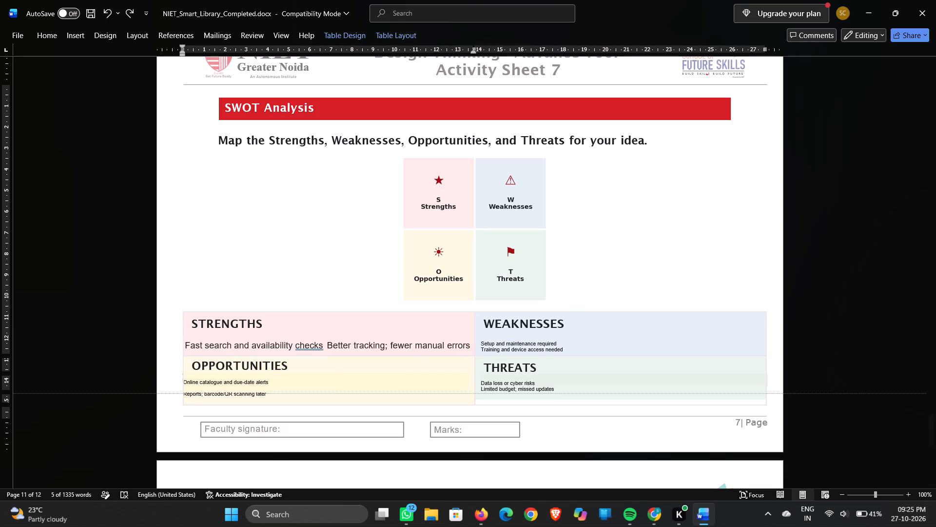
{"action": "left_click_drag", "start_coordinate": [267, 396], "coordinate": [247, 396]}
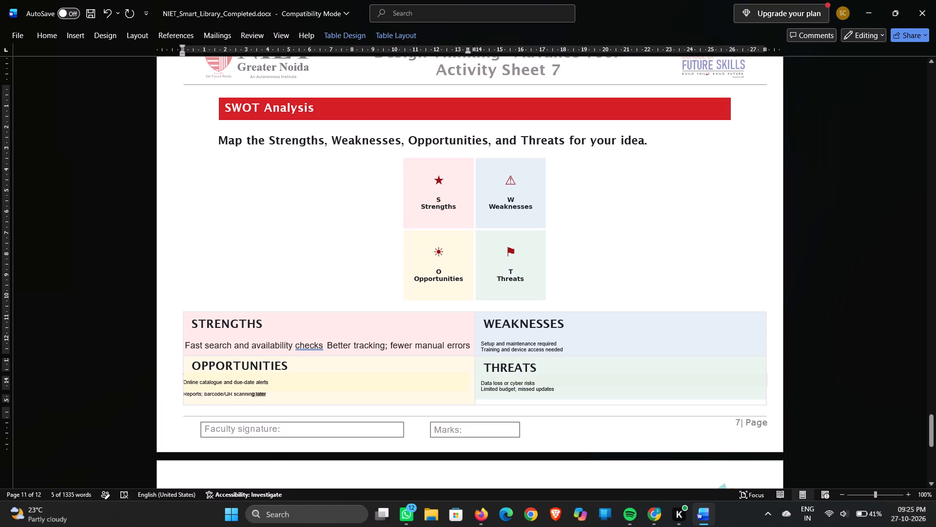
{"action": "left_click_drag", "start_coordinate": [247, 396], "coordinate": [188, 392]}
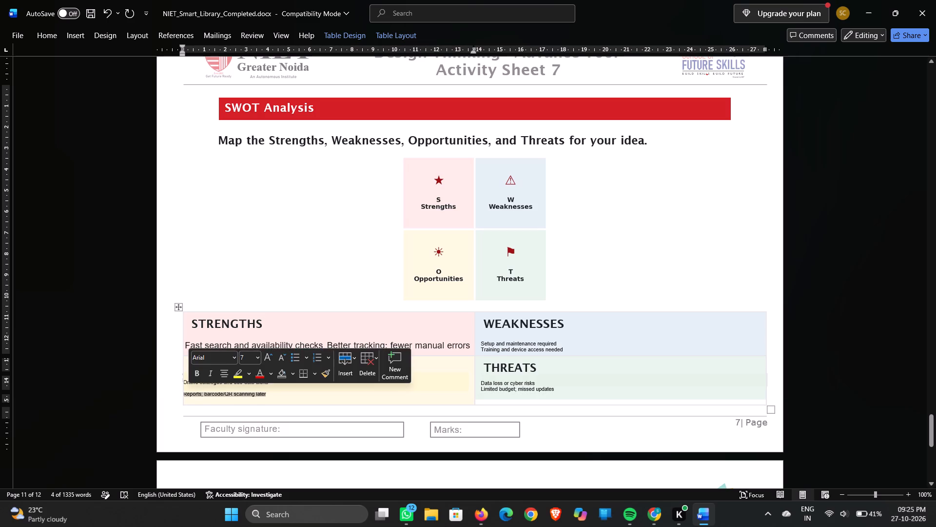
{"action": "key", "text": "ctrl+x"}
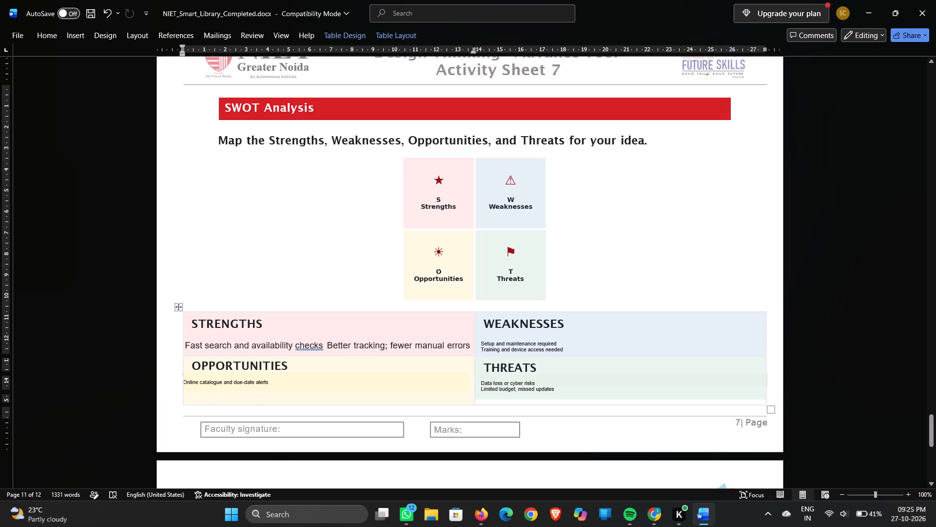
{"action": "left_click", "coordinate": [278, 384]}
{"action": "key", "text": "space"}
{"action": "key", "text": "Return"}
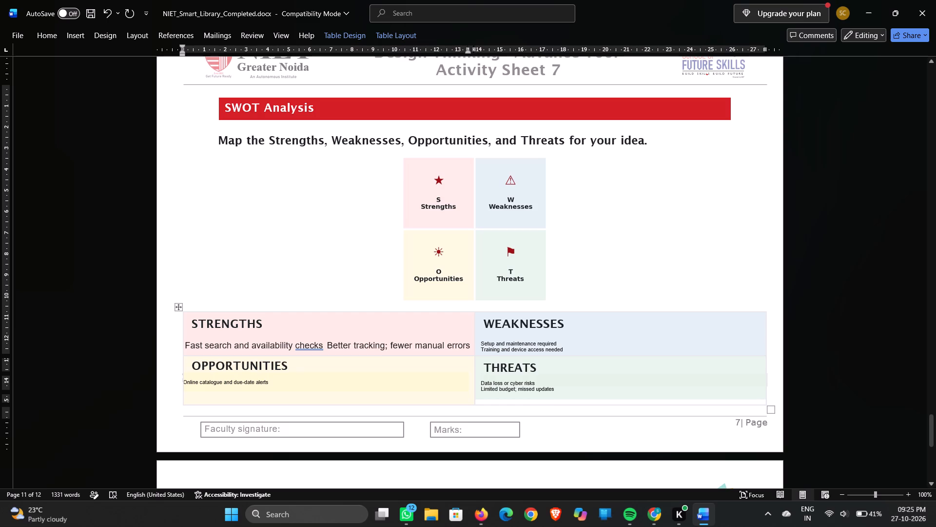
{"action": "left_click", "coordinate": [276, 383]}
{"action": "key", "text": "ctrl+v"}
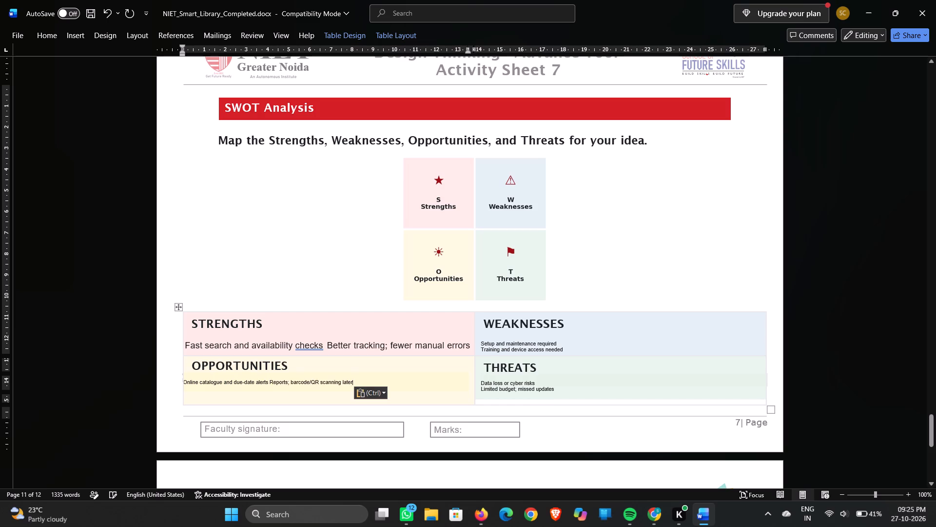
Set the whole combined answer under OPPORTUNITIES to font size 12.
{"action": "left_click_drag", "start_coordinate": [353, 382], "coordinate": [211, 384]}
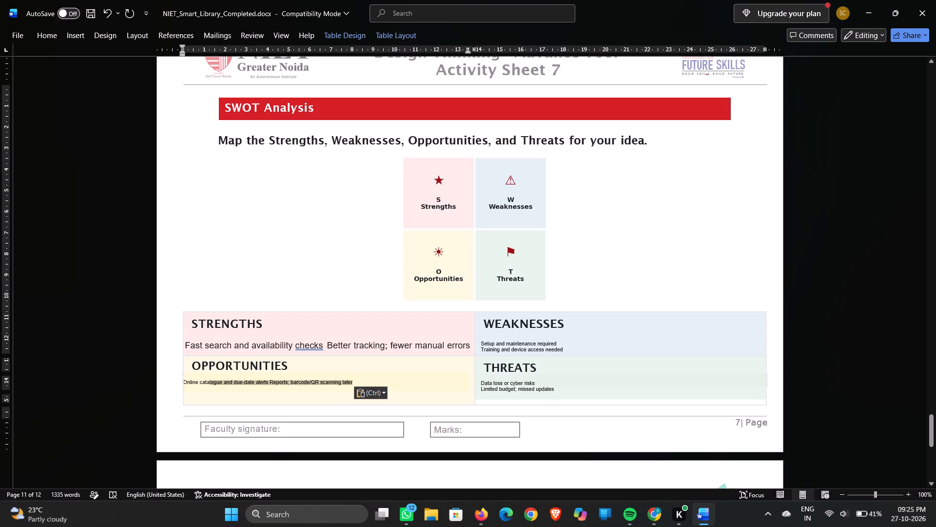
{"action": "left_click_drag", "start_coordinate": [211, 384], "coordinate": [185, 383]}
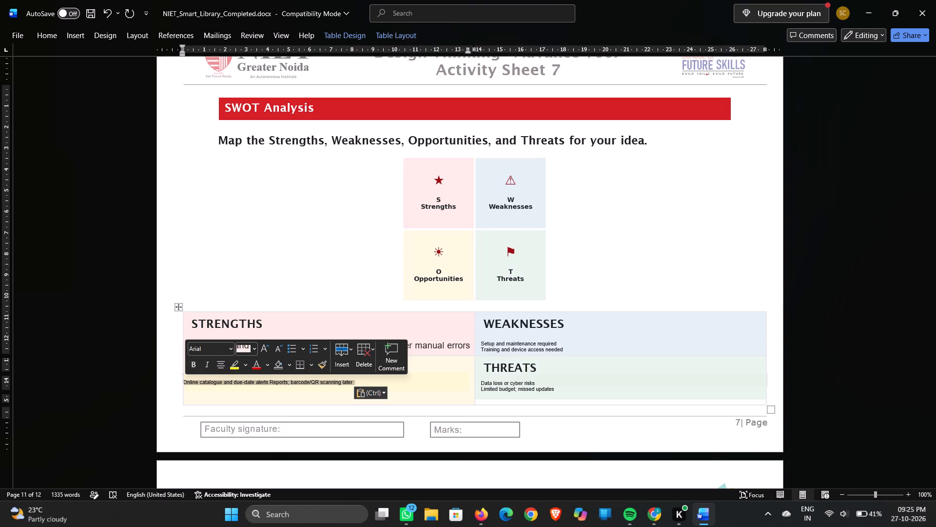
{"action": "left_click", "coordinate": [241, 348]}
{"action": "type", "text": "12"}
{"action": "key", "text": "Return"}
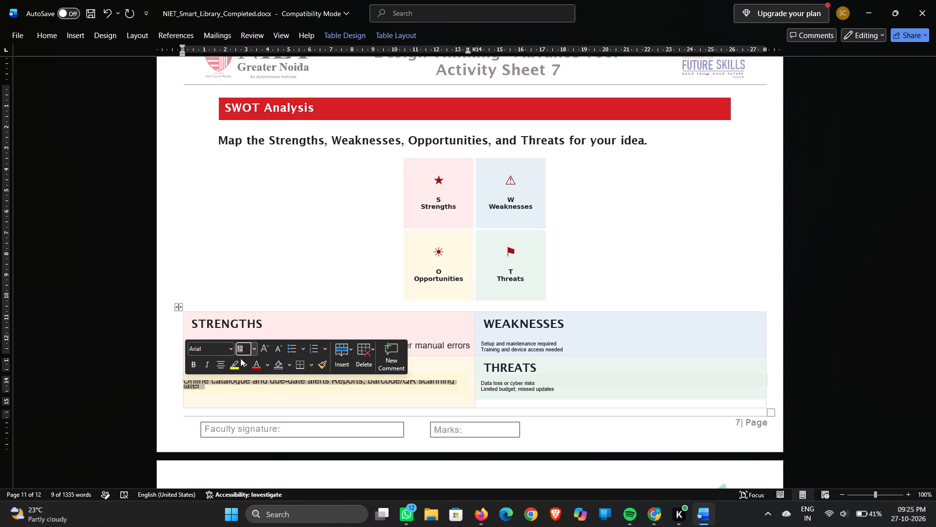
{"action": "left_click", "coordinate": [251, 390]}
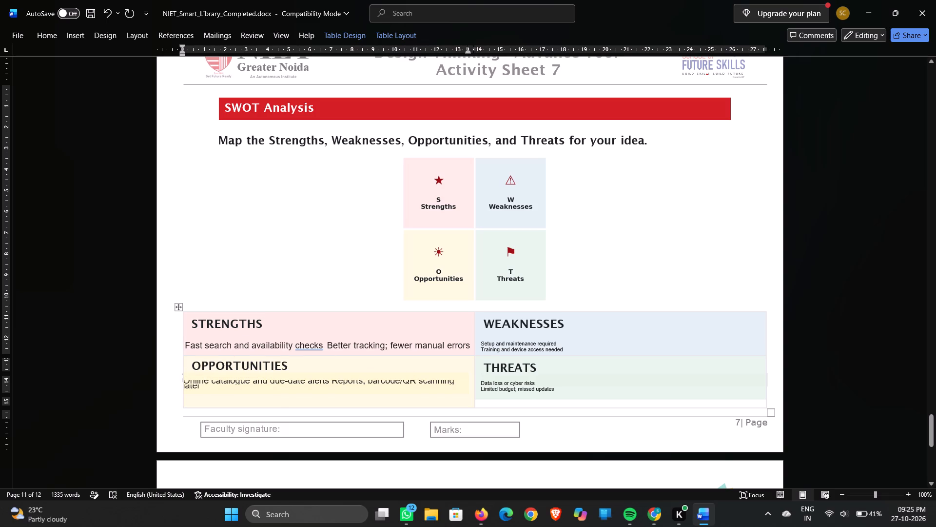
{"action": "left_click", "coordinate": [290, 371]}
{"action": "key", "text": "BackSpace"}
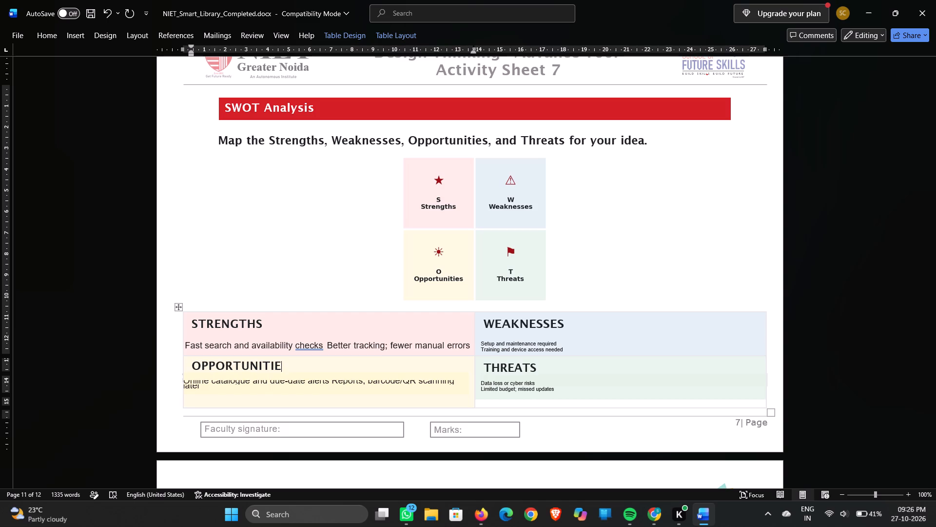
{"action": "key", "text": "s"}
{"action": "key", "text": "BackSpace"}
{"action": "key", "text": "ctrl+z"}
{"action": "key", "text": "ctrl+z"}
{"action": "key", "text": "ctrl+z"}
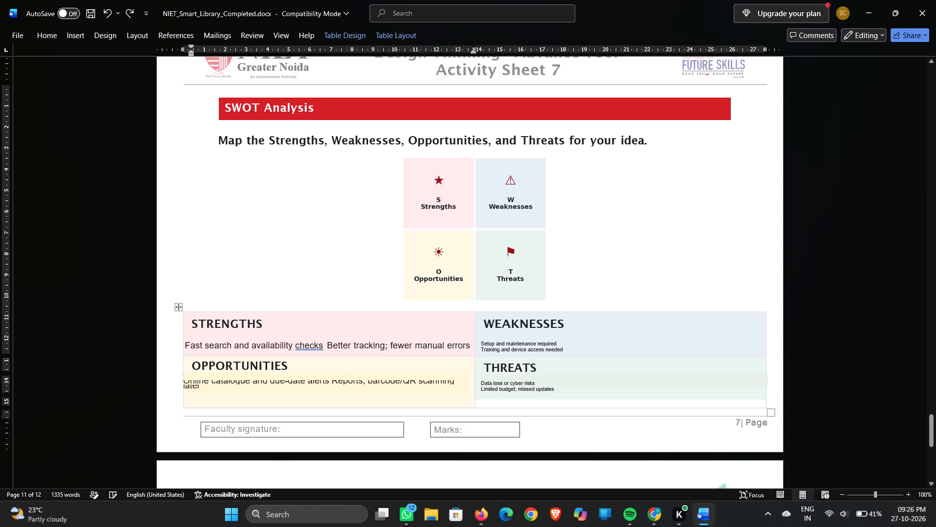
Move the combined OPPORTUNITIES answer out of its own row onto a new line directly below the heading, in the heading's cell.
{"action": "left_click_drag", "start_coordinate": [203, 388], "coordinate": [189, 386]}
{"action": "left_click_drag", "start_coordinate": [189, 386], "coordinate": [186, 383]}
{"action": "key", "text": "ctrl+x"}
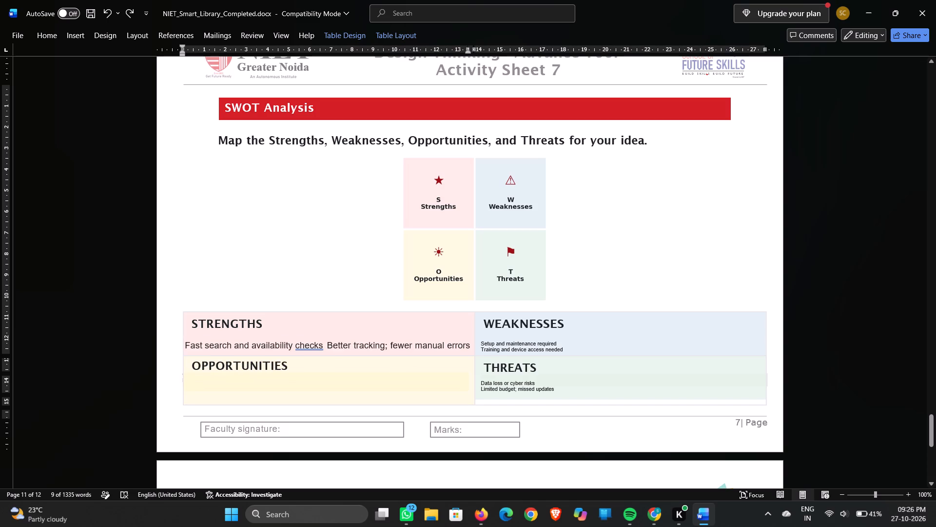
{"action": "left_click", "coordinate": [293, 368]}
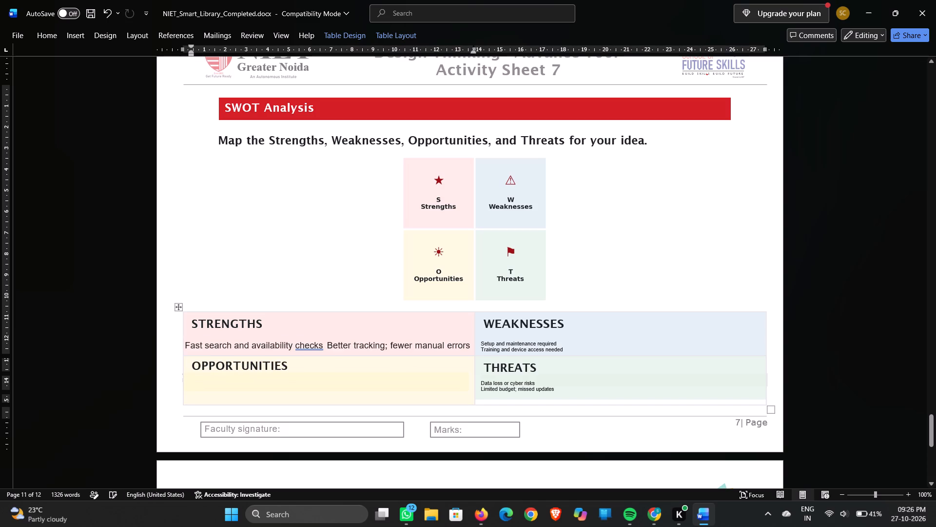
{"action": "key", "text": "Return"}
{"action": "key", "text": "ctrl+v"}
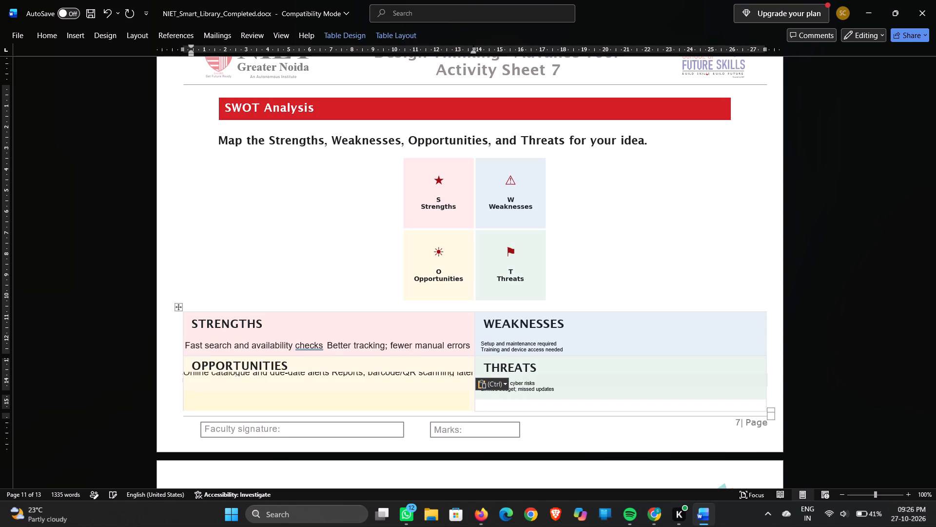
Review the answer table on Activity Sheet 9 (QBL) and return to the SWOT Analysis table.
{"action": "scroll", "coordinate": [293, 368], "scroll_direction": "down", "scroll_amount": 1}
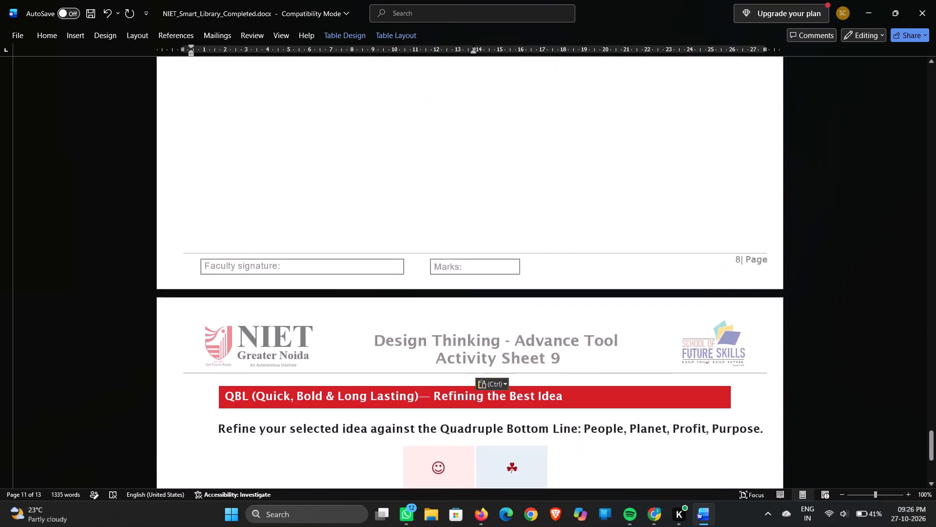
{"action": "scroll", "coordinate": [293, 368], "scroll_direction": "down", "scroll_amount": 1}
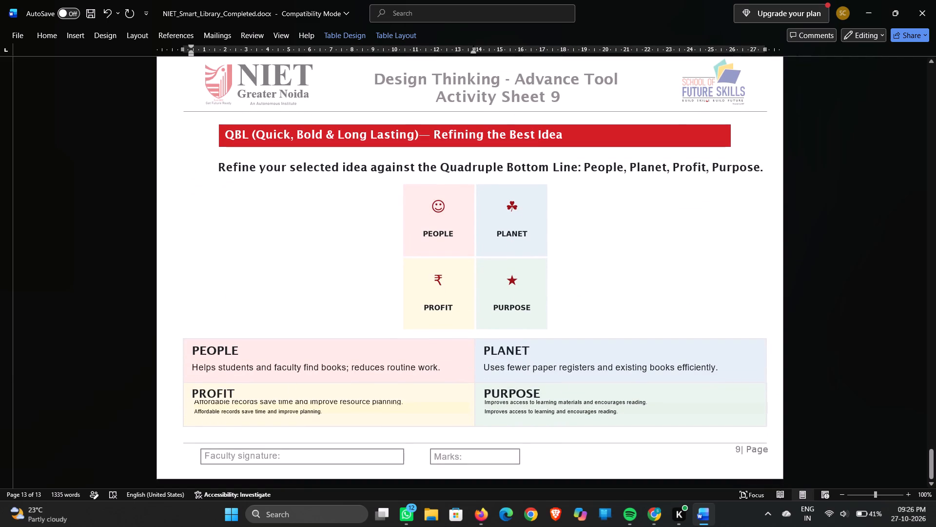
{"action": "scroll", "coordinate": [380, 389], "scroll_direction": "down", "scroll_amount": 1}
{"action": "scroll", "coordinate": [485, 398], "scroll_direction": "up", "scroll_amount": 1}
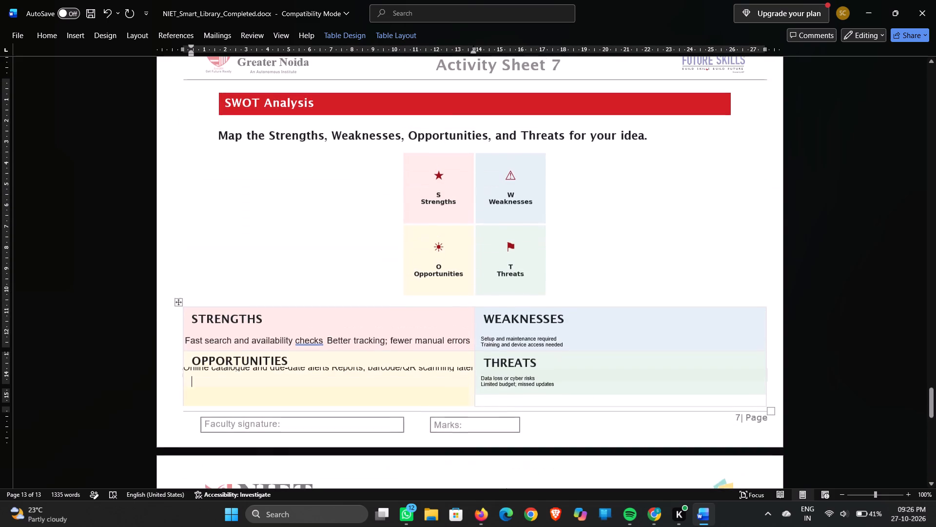
{"action": "scroll", "coordinate": [485, 398], "scroll_direction": "up", "scroll_amount": 2}
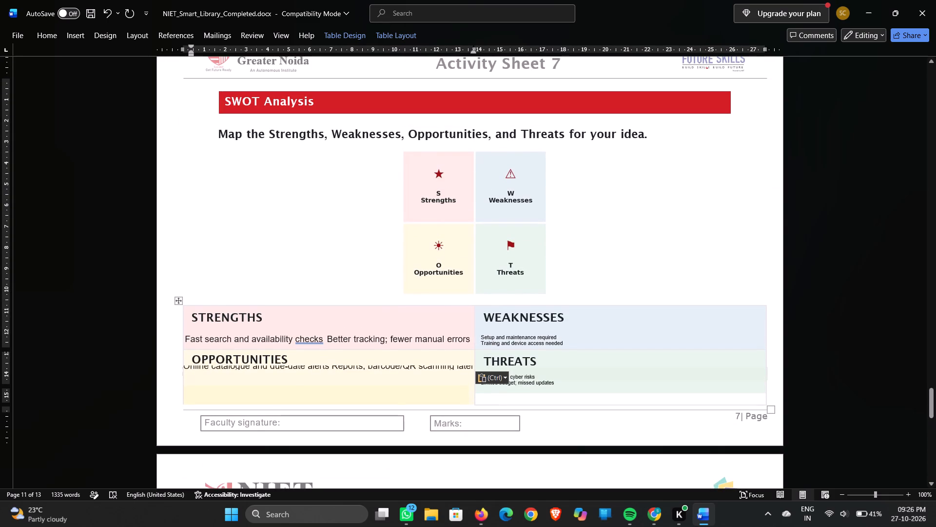
{"action": "scroll", "coordinate": [240, 377], "scroll_direction": "up", "scroll_amount": 1}
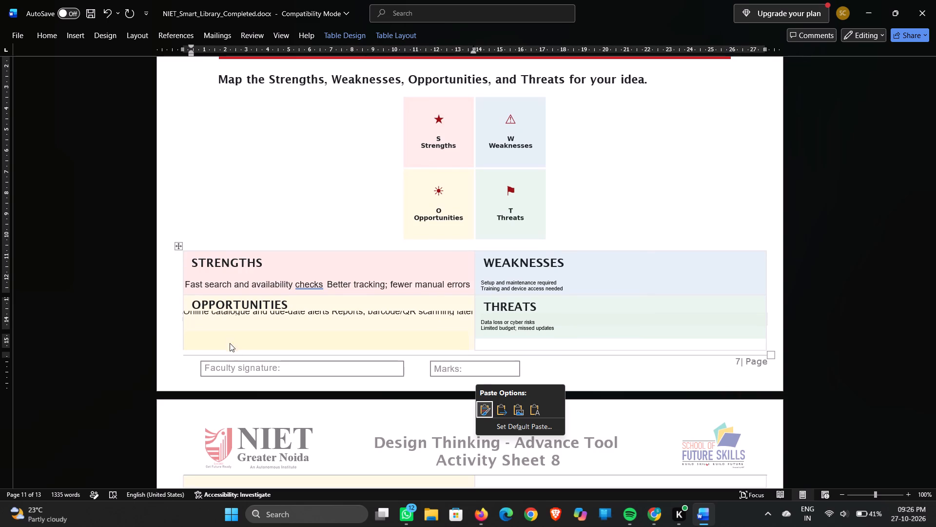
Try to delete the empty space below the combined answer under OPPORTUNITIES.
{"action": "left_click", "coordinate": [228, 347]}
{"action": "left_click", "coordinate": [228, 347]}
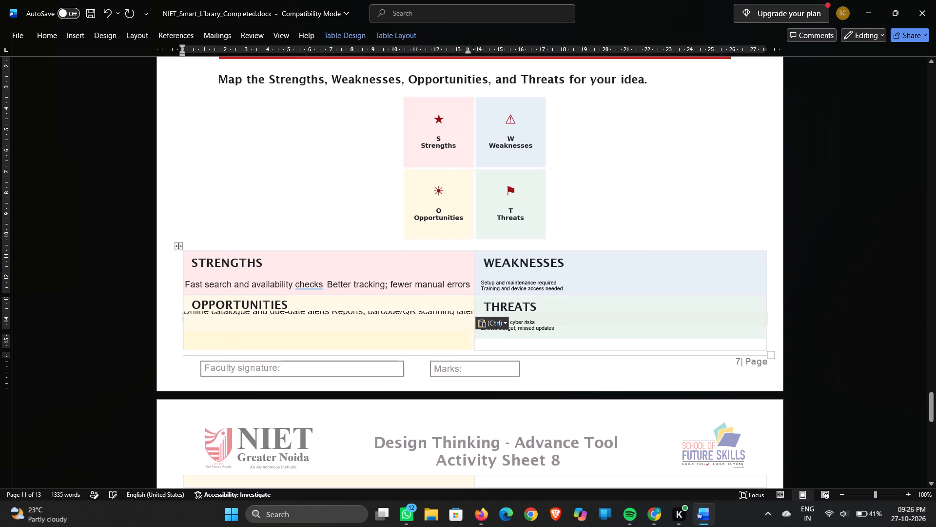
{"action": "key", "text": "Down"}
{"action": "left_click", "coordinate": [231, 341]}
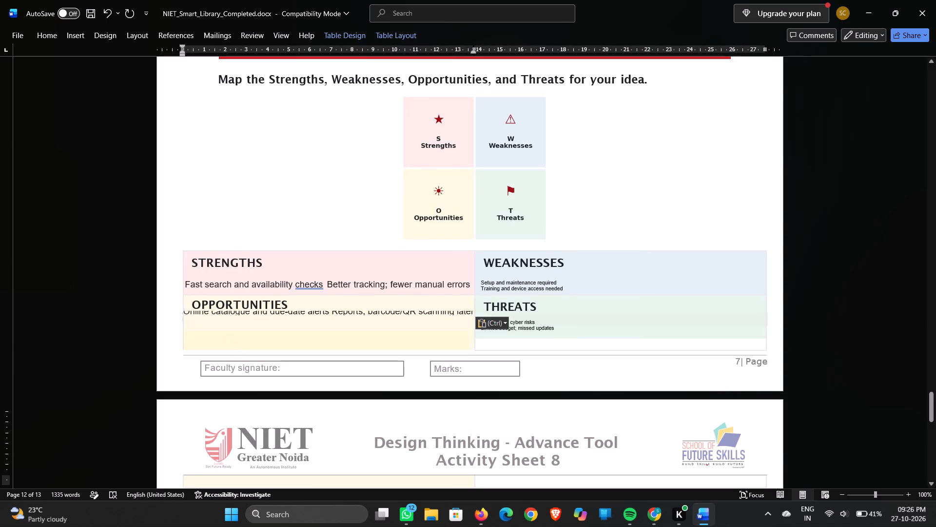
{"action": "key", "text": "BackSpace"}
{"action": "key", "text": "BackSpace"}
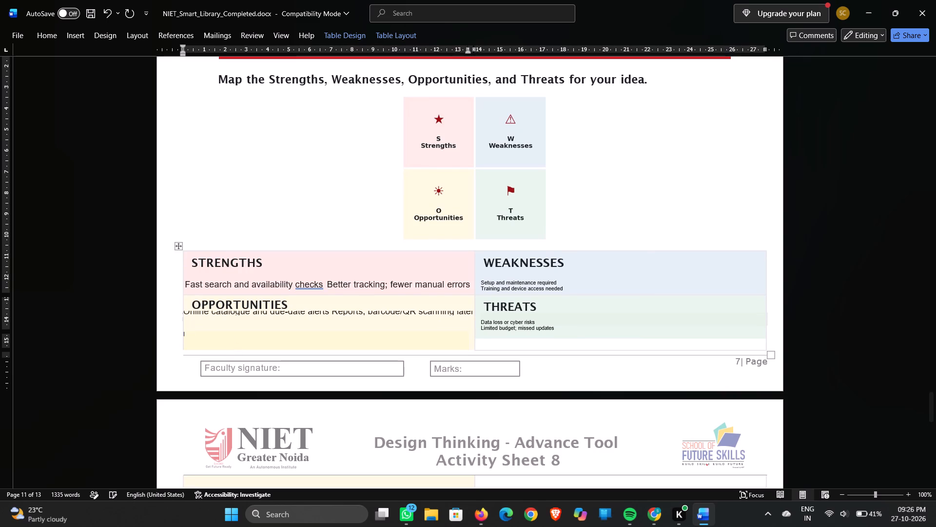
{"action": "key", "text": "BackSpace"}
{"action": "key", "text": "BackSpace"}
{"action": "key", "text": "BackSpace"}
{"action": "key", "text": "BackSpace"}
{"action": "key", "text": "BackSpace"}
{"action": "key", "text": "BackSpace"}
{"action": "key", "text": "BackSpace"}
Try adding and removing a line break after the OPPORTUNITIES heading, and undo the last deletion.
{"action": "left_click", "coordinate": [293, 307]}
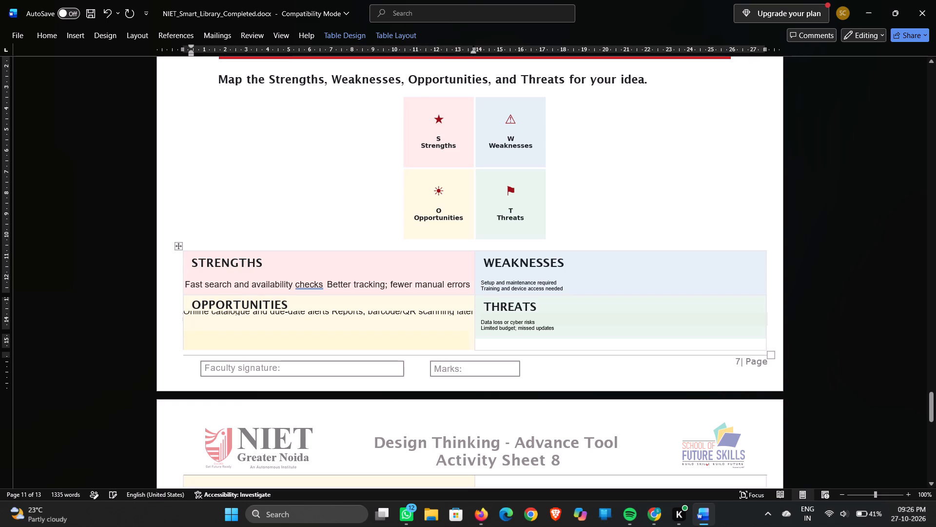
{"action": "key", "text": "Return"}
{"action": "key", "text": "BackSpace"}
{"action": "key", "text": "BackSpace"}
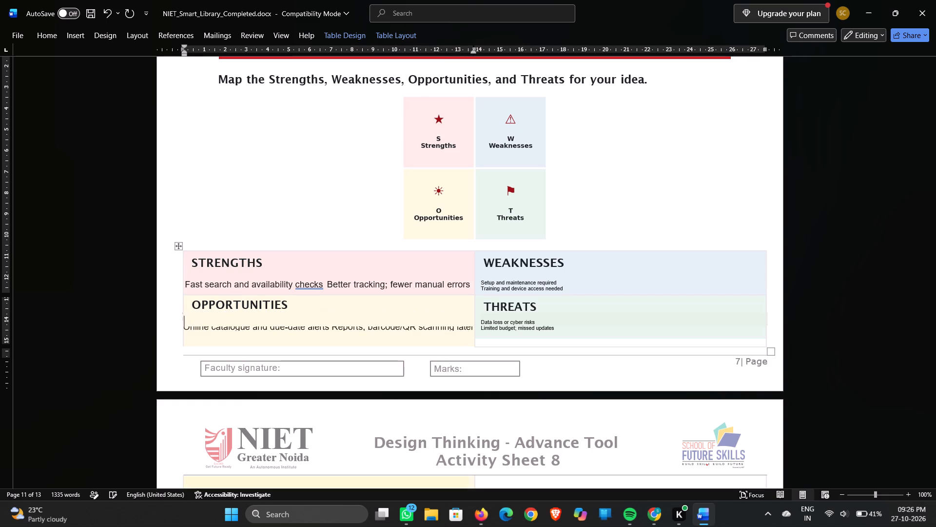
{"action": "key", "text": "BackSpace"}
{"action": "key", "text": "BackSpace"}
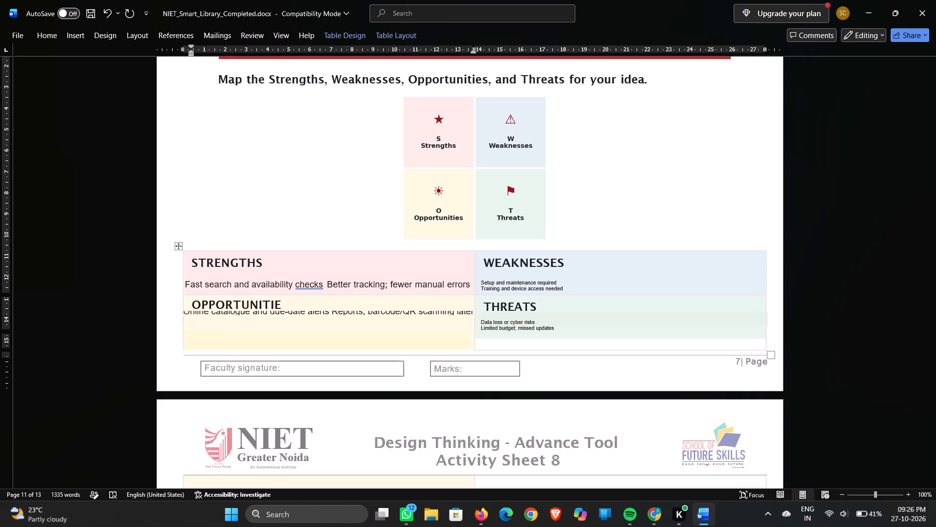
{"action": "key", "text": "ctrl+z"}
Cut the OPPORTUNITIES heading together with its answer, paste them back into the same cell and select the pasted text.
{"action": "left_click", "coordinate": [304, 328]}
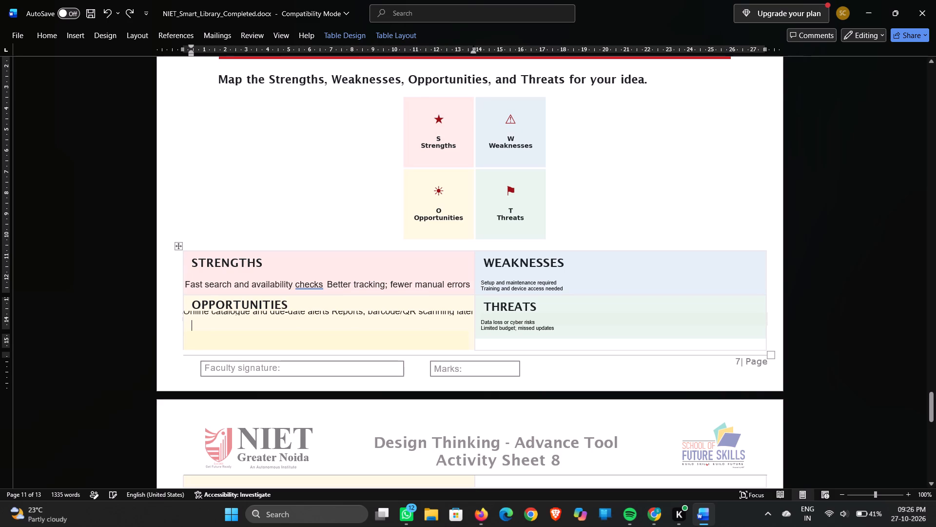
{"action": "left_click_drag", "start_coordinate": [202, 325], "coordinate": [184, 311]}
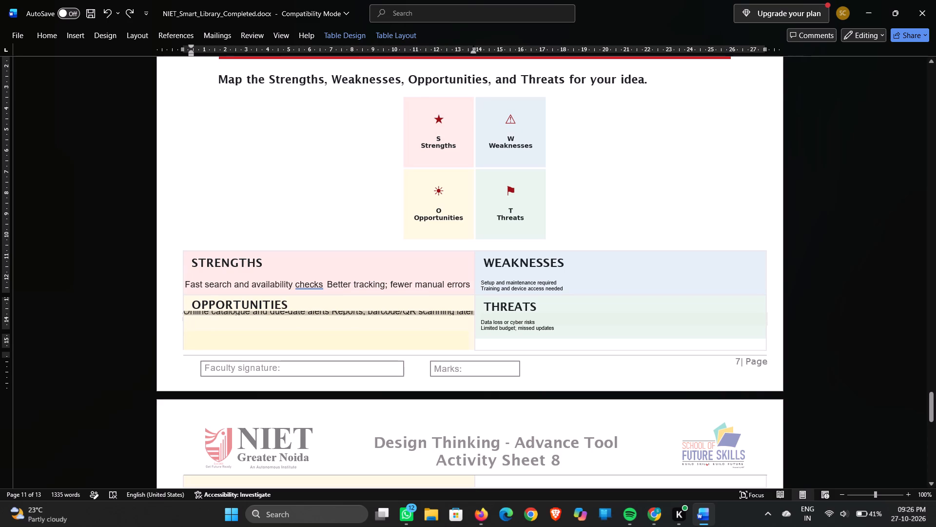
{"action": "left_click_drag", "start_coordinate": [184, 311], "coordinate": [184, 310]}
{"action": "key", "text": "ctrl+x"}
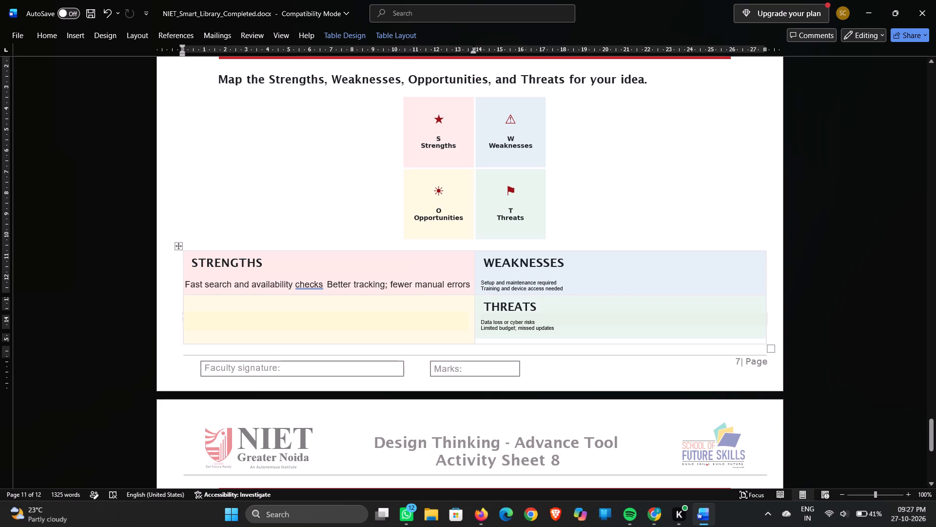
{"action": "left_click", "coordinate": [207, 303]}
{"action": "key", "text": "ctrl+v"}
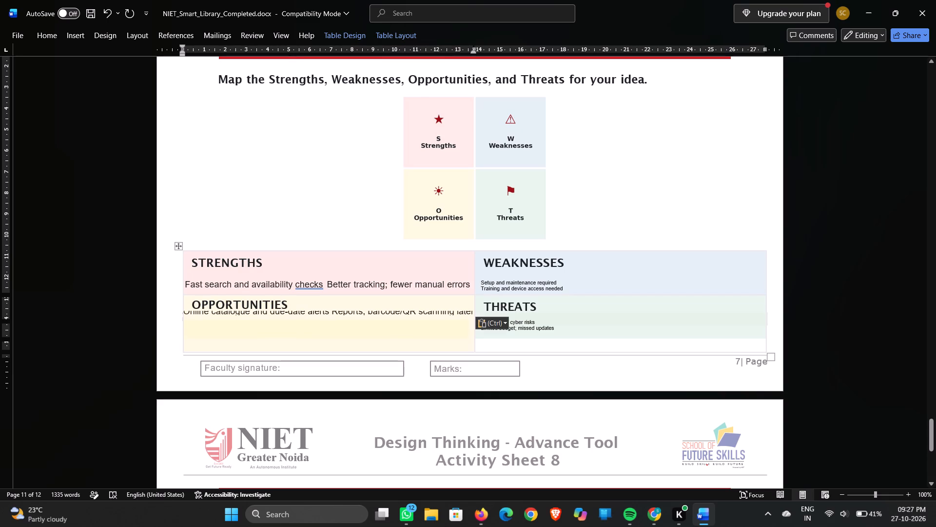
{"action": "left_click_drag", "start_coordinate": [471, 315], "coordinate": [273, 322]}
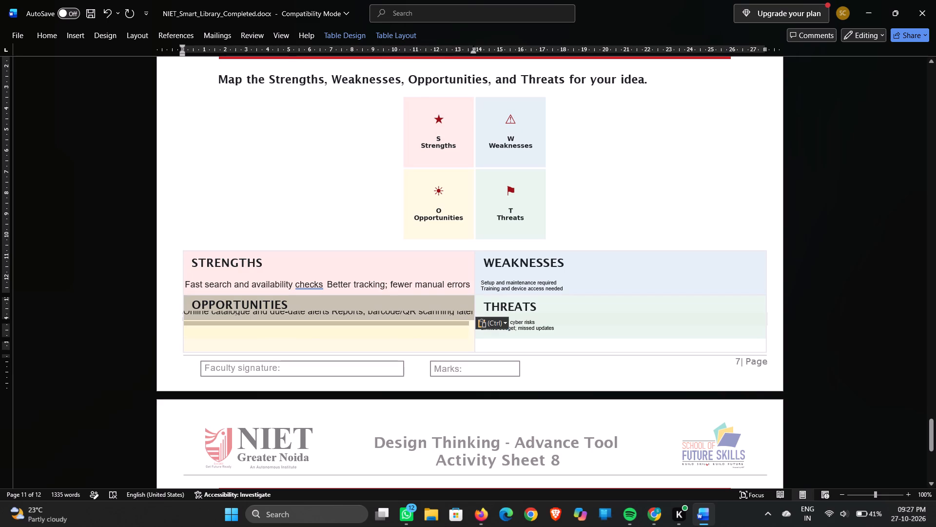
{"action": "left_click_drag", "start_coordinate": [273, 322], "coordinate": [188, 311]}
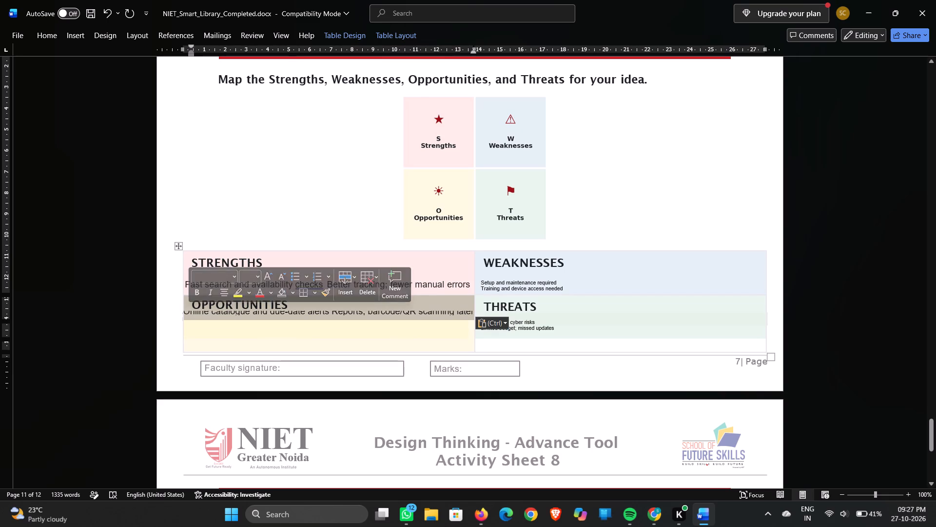
Undo the cut-and-paste, the line edits and the earlier placement of the answer below the OPPORTUNITIES heading.
{"action": "left_click", "coordinate": [231, 323]}
{"action": "key", "text": "ctrl+z"}
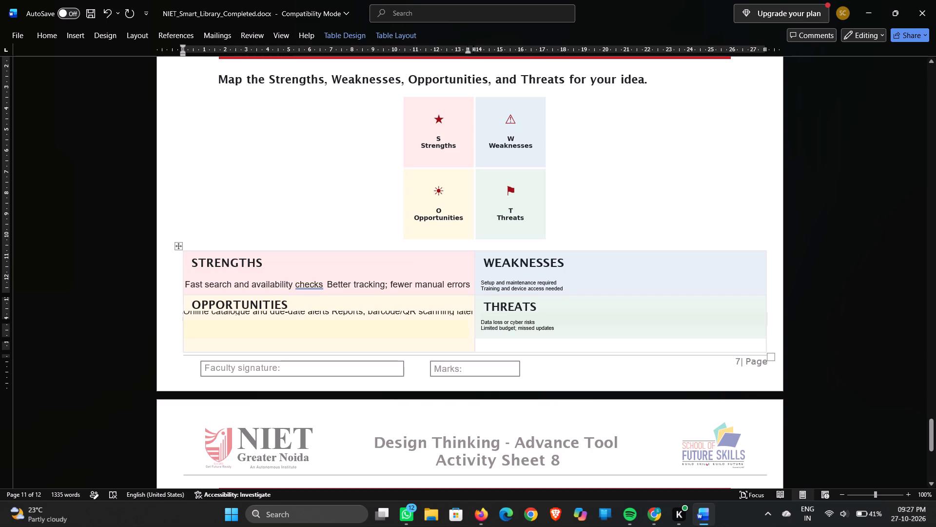
{"action": "key", "text": "ctrl+z"}
{"action": "key", "text": "ctrl+z"}
{"action": "key", "text": "ctrl+z"}
{"action": "key", "text": "ctrl+z"}
{"action": "key", "text": "ctrl+z"}
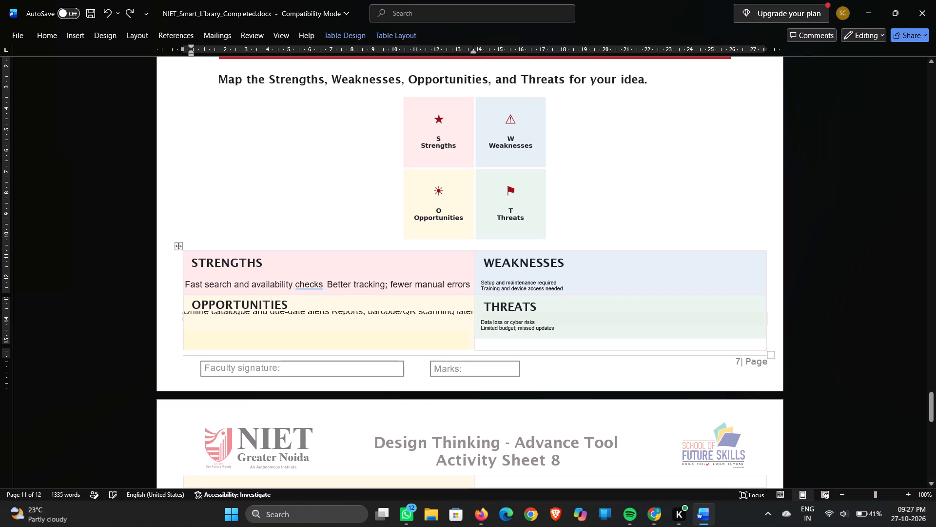
{"action": "key", "text": "ctrl+z"}
{"action": "key", "text": "ctrl+z"}
{"action": "key", "text": "ctrl+z"}
{"action": "key", "text": "ctrl+z"}
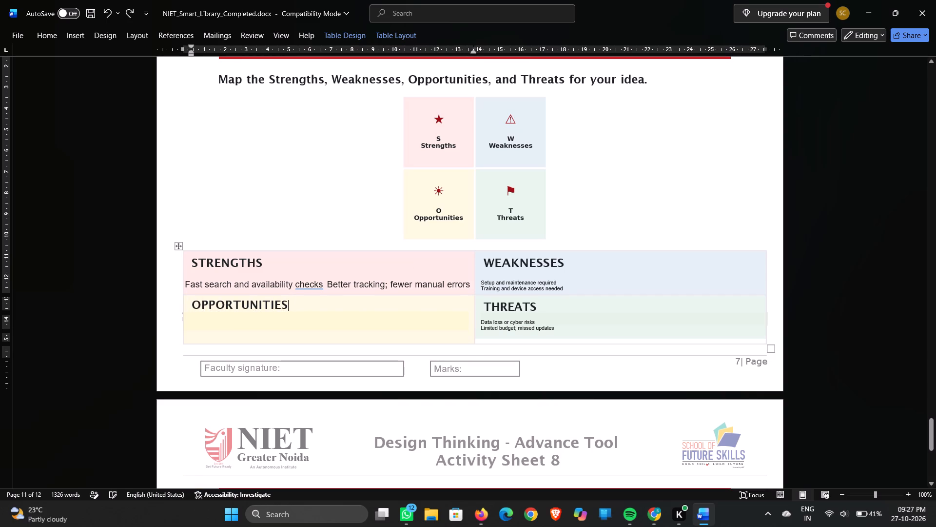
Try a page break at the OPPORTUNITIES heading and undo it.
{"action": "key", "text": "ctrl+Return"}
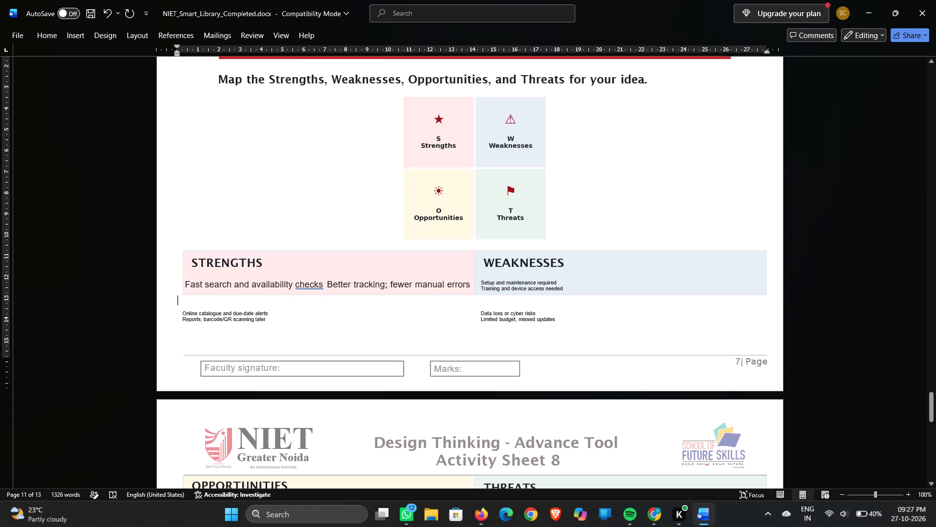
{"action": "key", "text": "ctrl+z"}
Undo the cut, the size 12 formatting and the joining of the two OPPORTUNITIES answer lines, along with a trial paste.
{"action": "key", "text": "ctrl+z"}
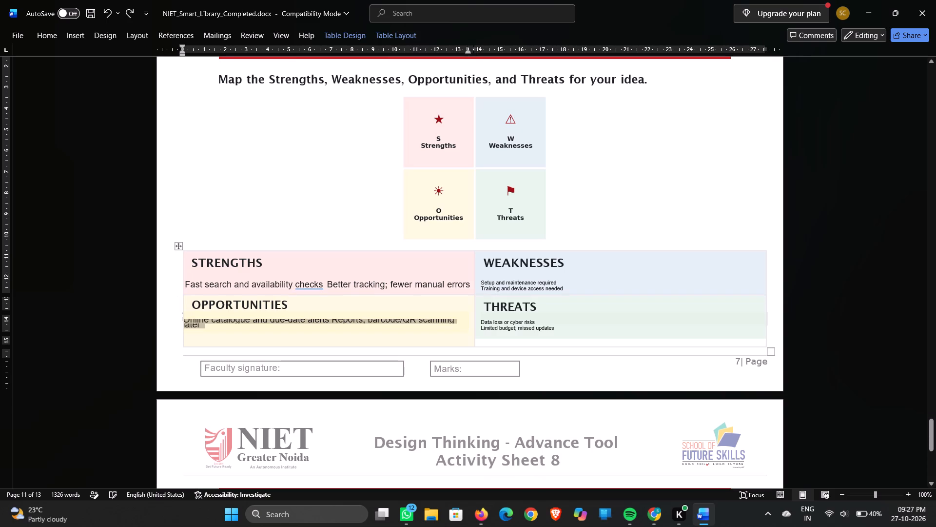
{"action": "key", "text": "ctrl+z"}
{"action": "key", "text": "ctrl+z"}
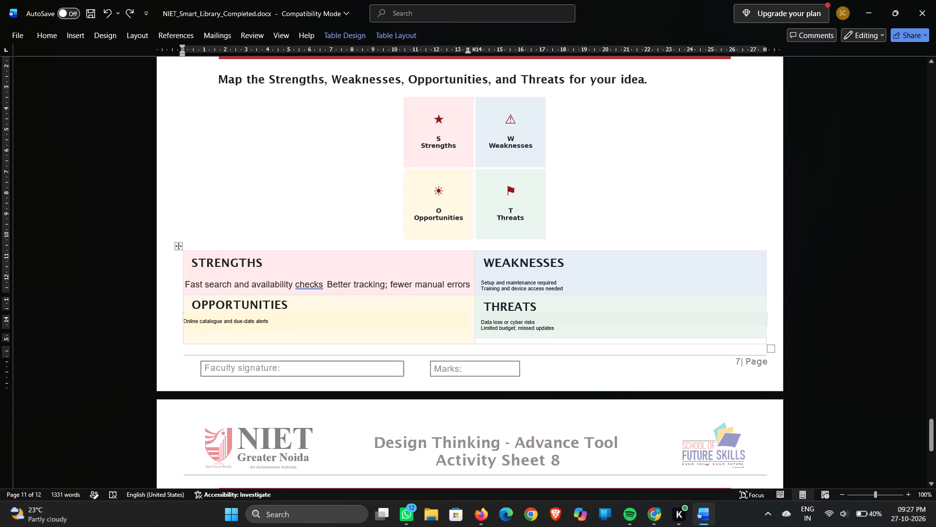
{"action": "key", "text": "ctrl+v"}
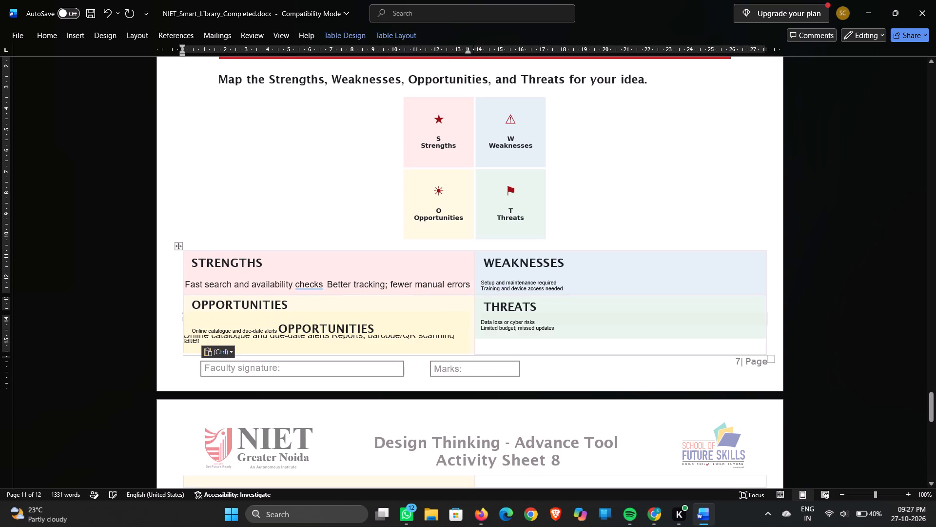
{"action": "key", "text": "ctrl+z"}
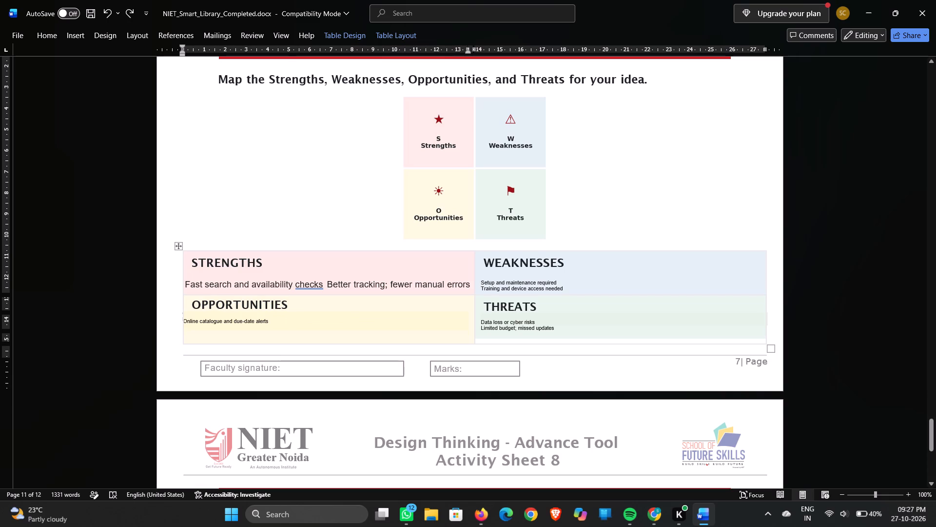
{"action": "key", "text": "ctrl+z"}
{"action": "key", "text": "ctrl+z"}
{"action": "key", "text": "ctrl+z"}
Set the answer line "Online catalogue and due-date alerts" under OPPORTUNITIES to font size 10.
{"action": "left_click", "coordinate": [272, 332]}
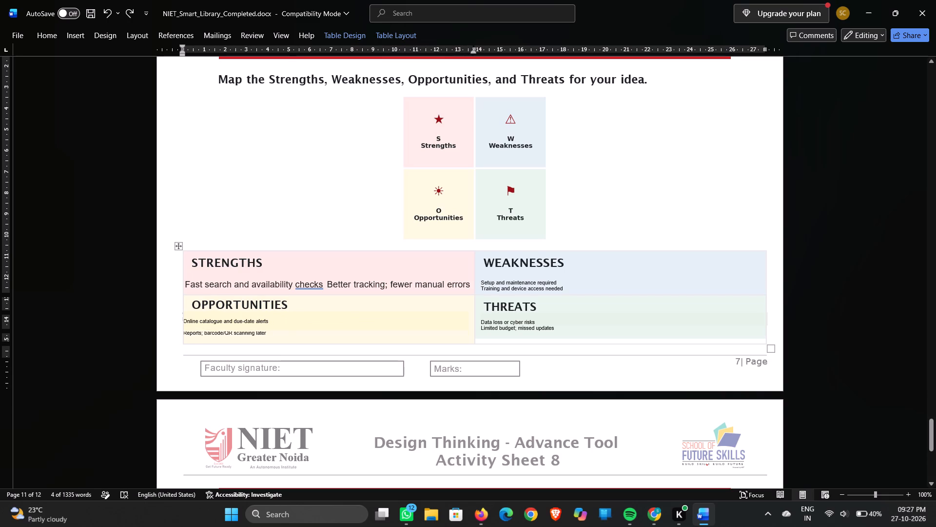
{"action": "left_click_drag", "start_coordinate": [269, 321], "coordinate": [209, 324]}
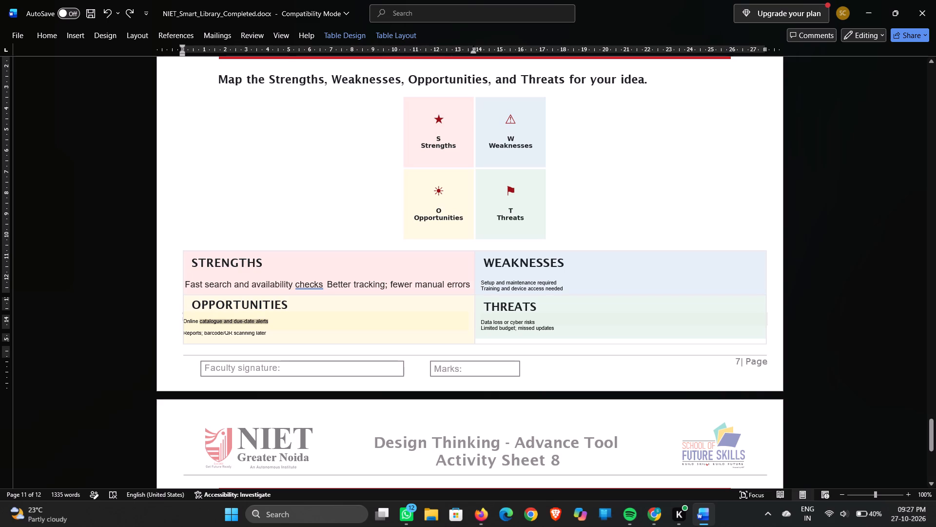
{"action": "left_click_drag", "start_coordinate": [209, 324], "coordinate": [185, 321]}
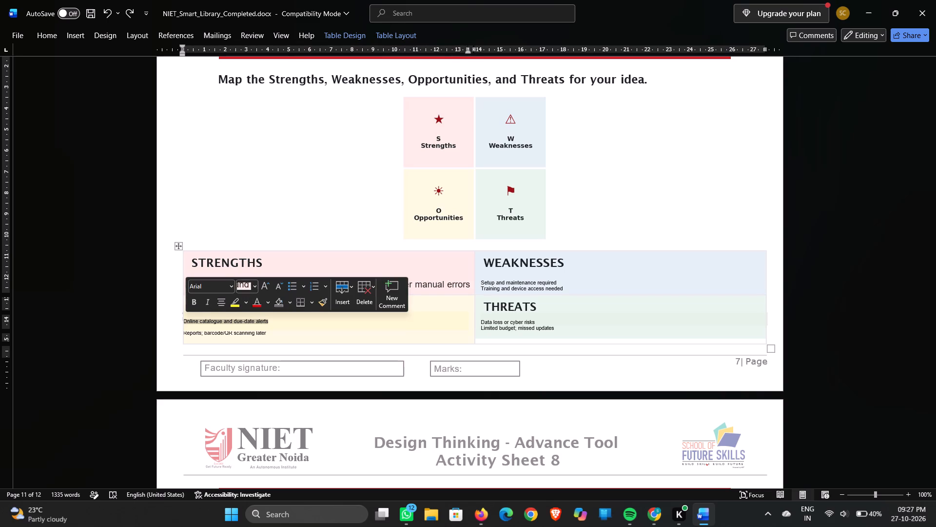
{"action": "left_click", "coordinate": [239, 286]}
{"action": "type", "text": "10"}
{"action": "key", "text": "Return"}
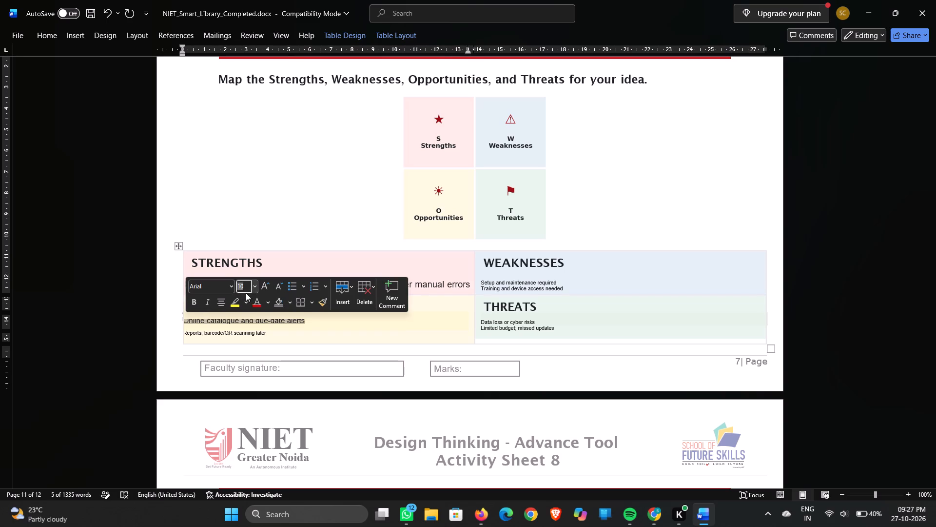
Set the answer line "Reports, barcode/QR scanning later" under OPPORTUNITIES to font size 10.
{"action": "left_click", "coordinate": [267, 334]}
{"action": "left_click_drag", "start_coordinate": [267, 334], "coordinate": [246, 337]}
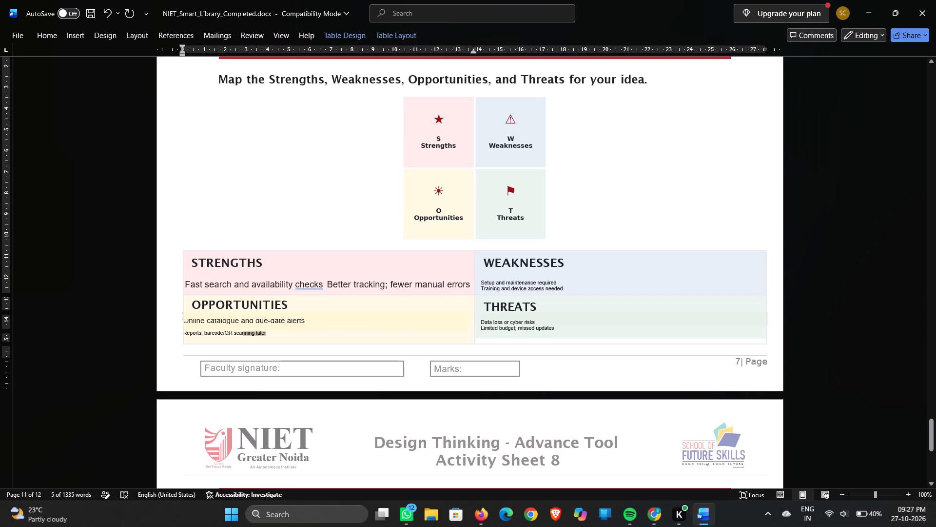
{"action": "left_click_drag", "start_coordinate": [246, 337], "coordinate": [183, 337]}
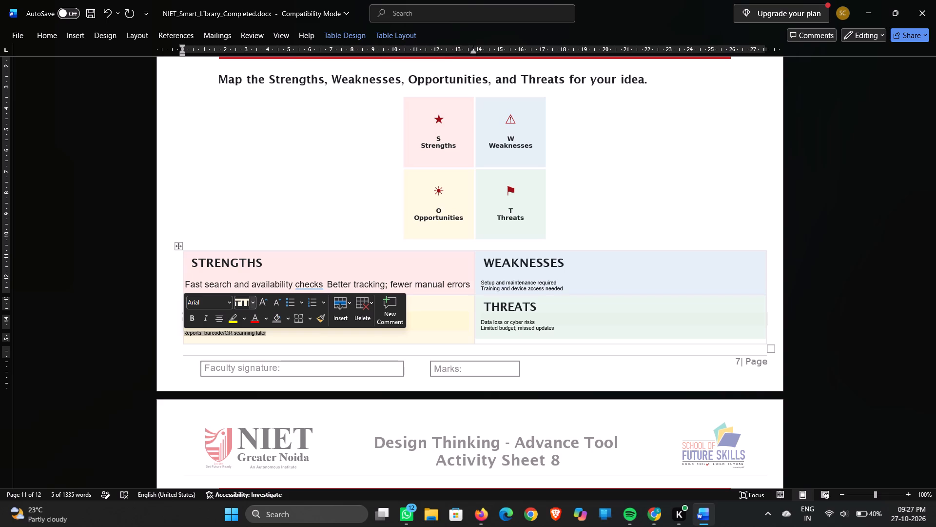
{"action": "left_click", "coordinate": [243, 304]}
{"action": "type", "text": "10"}
{"action": "key", "text": "Return"}
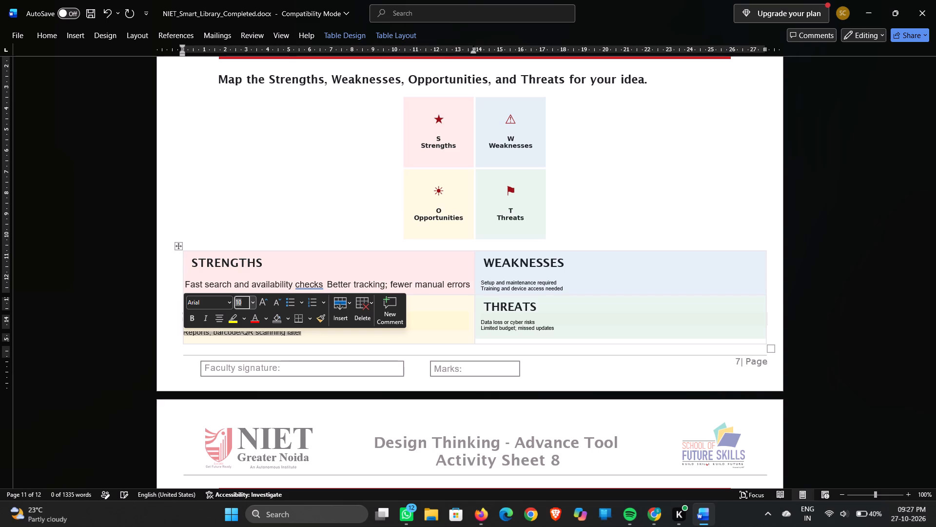
{"action": "left_click", "coordinate": [320, 339]}
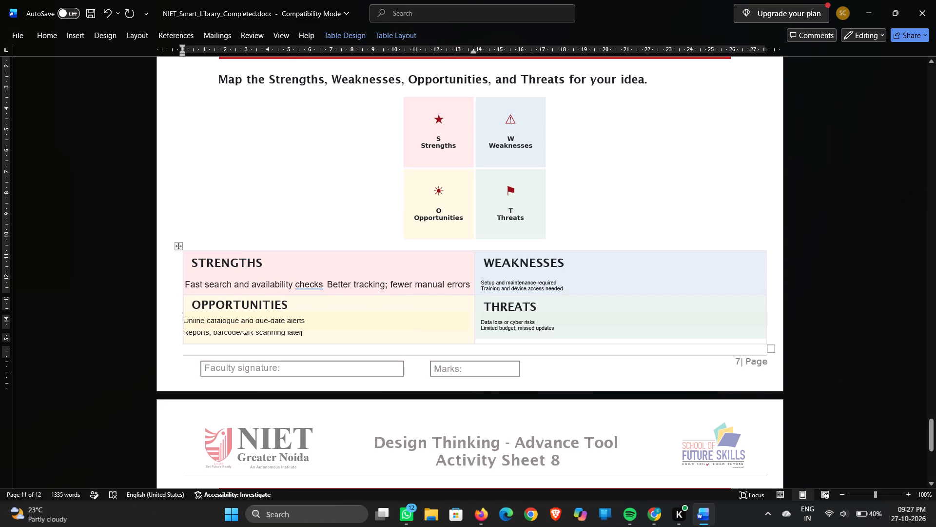
Set "Setup and maintenance required" under WEAKNESSES to font size 12 and extend its right indent to about 21 on the ruler.
{"action": "left_click_drag", "start_coordinate": [479, 280], "coordinate": [569, 284]}
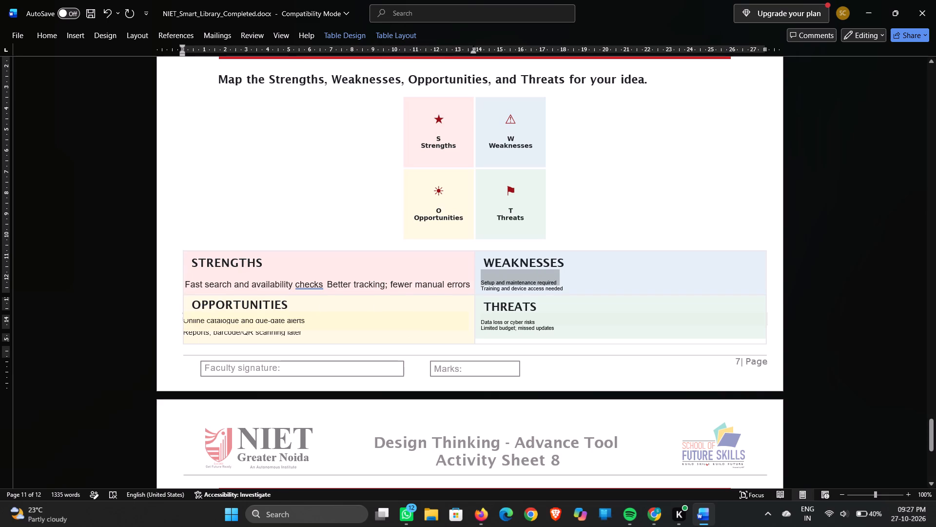
{"action": "left_click_drag", "start_coordinate": [569, 284], "coordinate": [582, 285]}
{"action": "left_click", "coordinate": [635, 300]}
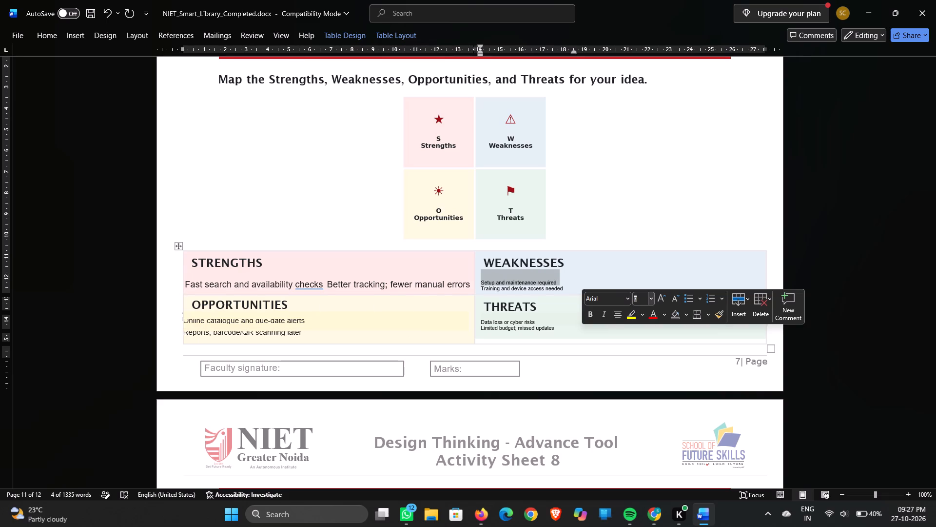
{"action": "type", "text": "10"}
{"action": "key", "text": "BackSpace"}
{"action": "key", "text": "2"}
{"action": "key", "text": "Return"}
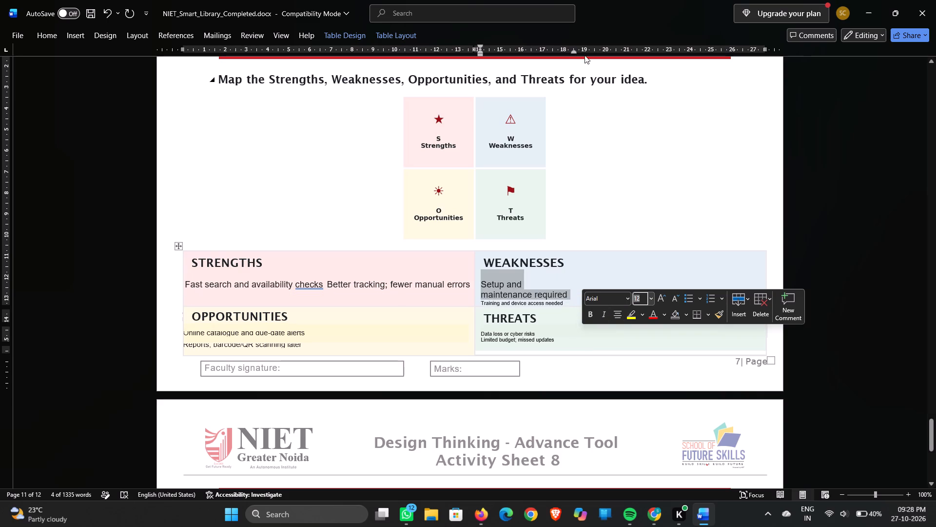
{"action": "left_click_drag", "start_coordinate": [575, 50], "coordinate": [604, 50]}
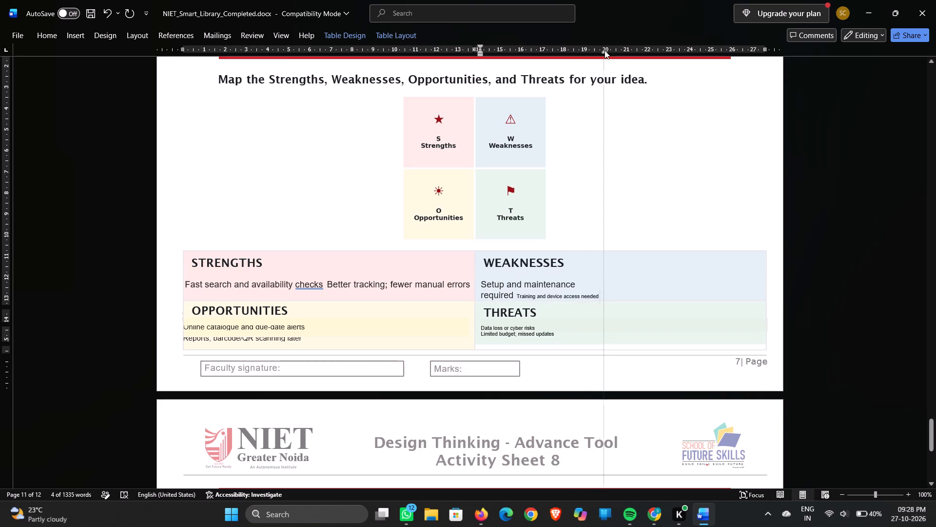
{"action": "left_click_drag", "start_coordinate": [604, 50], "coordinate": [630, 50]}
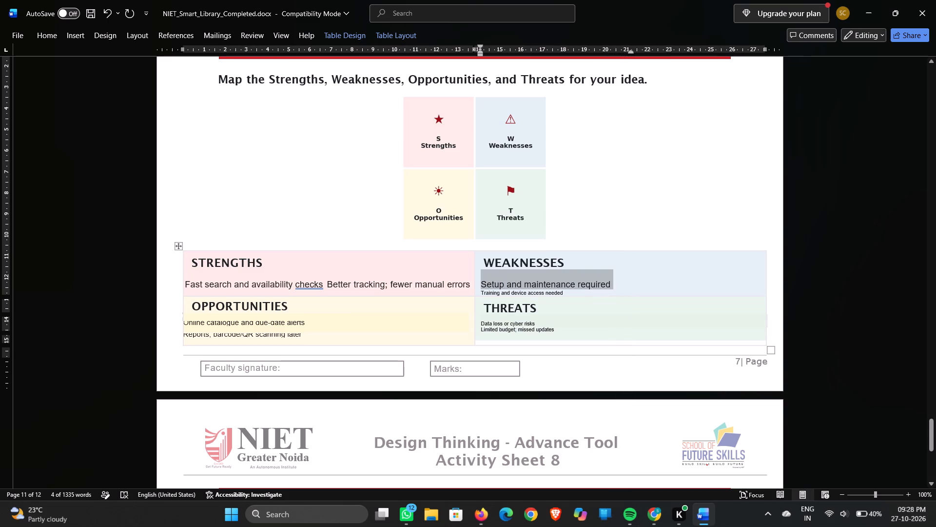
Set the answer line "Training and device access needed" under WEAKNESSES to font size 12.
{"action": "left_click_drag", "start_coordinate": [569, 293], "coordinate": [520, 292]}
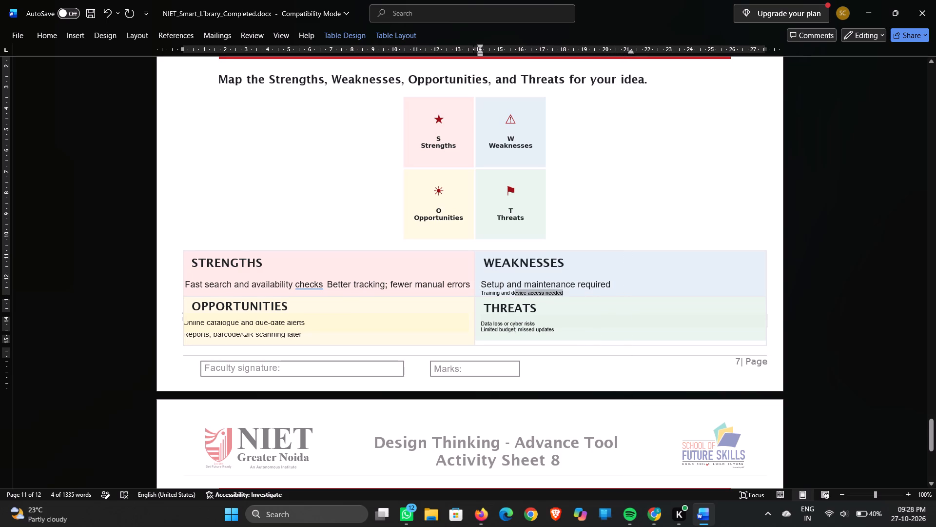
{"action": "left_click_drag", "start_coordinate": [520, 292], "coordinate": [487, 292]}
{"action": "left_click", "coordinate": [544, 294]}
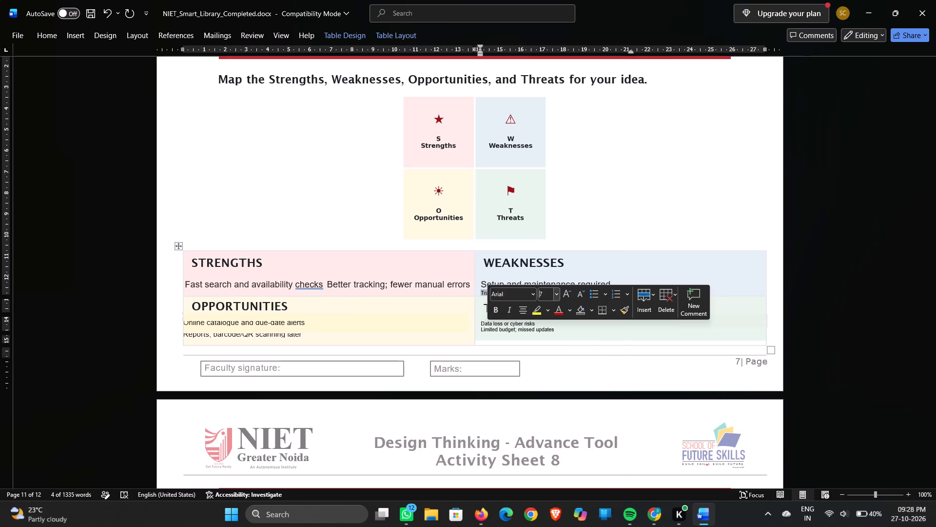
{"action": "type", "text": "12"}
{"action": "key", "text": "Return"}
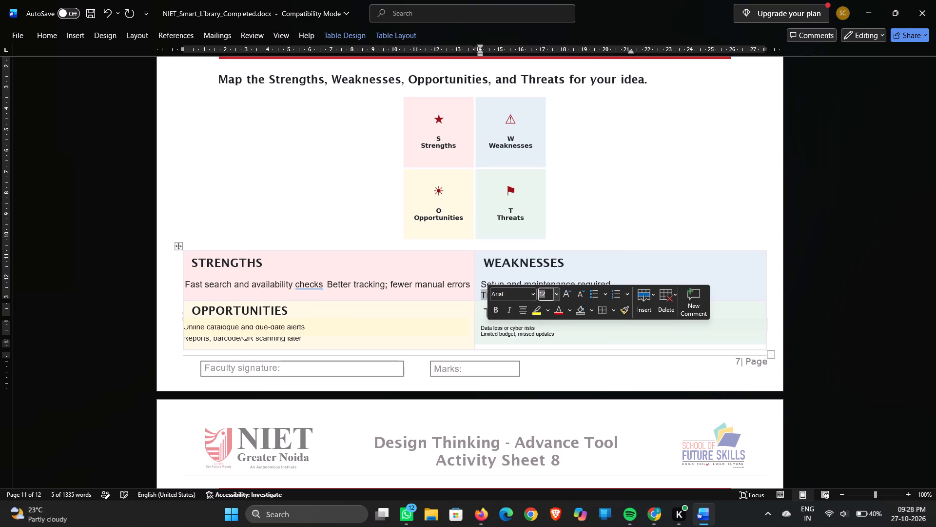
{"action": "left_click", "coordinate": [609, 364]}
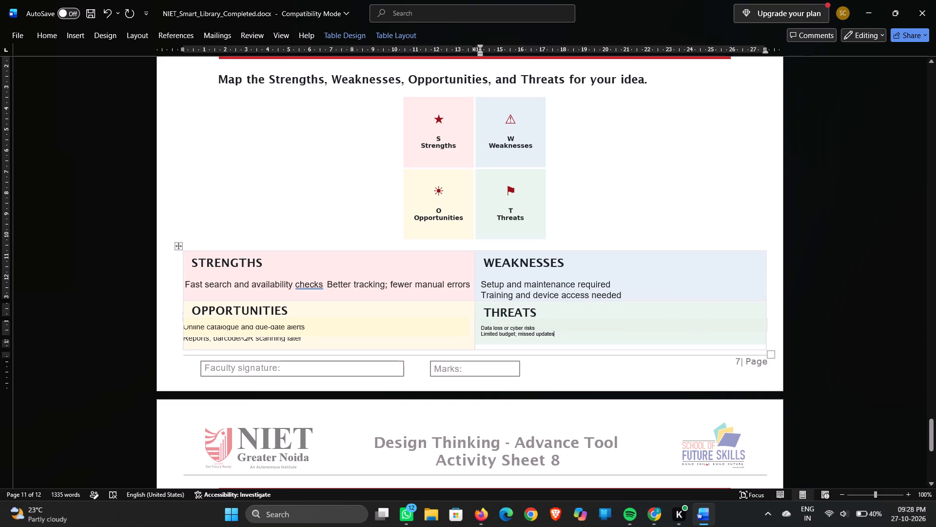
Set the answer line "Data loss or cyber risks" under THREATS to font size 12.
{"action": "left_click_drag", "start_coordinate": [480, 328], "coordinate": [526, 334]}
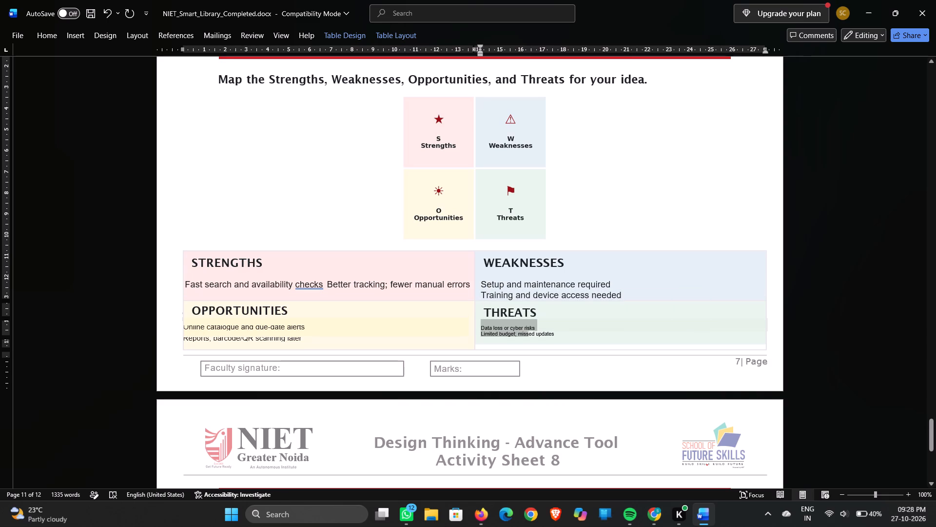
{"action": "left_click_drag", "start_coordinate": [526, 334], "coordinate": [556, 326]}
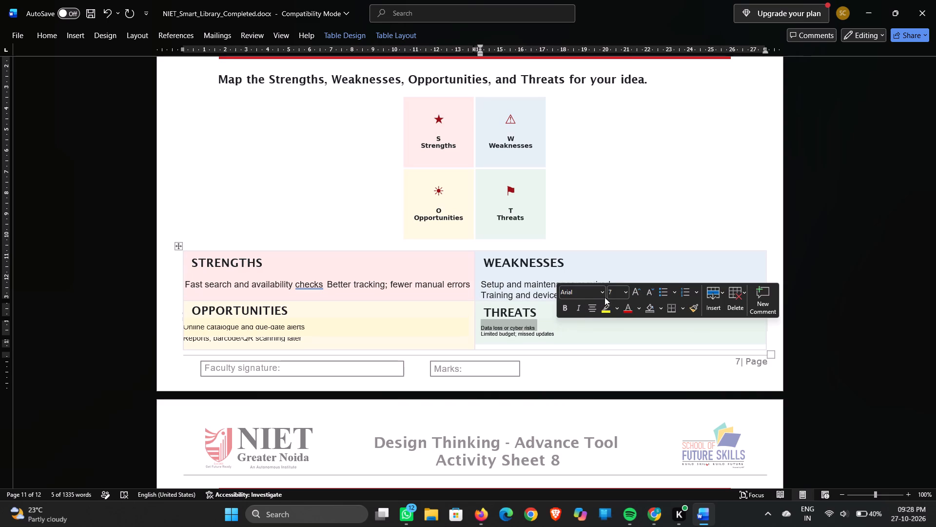
{"action": "left_click", "coordinate": [609, 295]}
{"action": "type", "text": "12"}
{"action": "key", "text": "Return"}
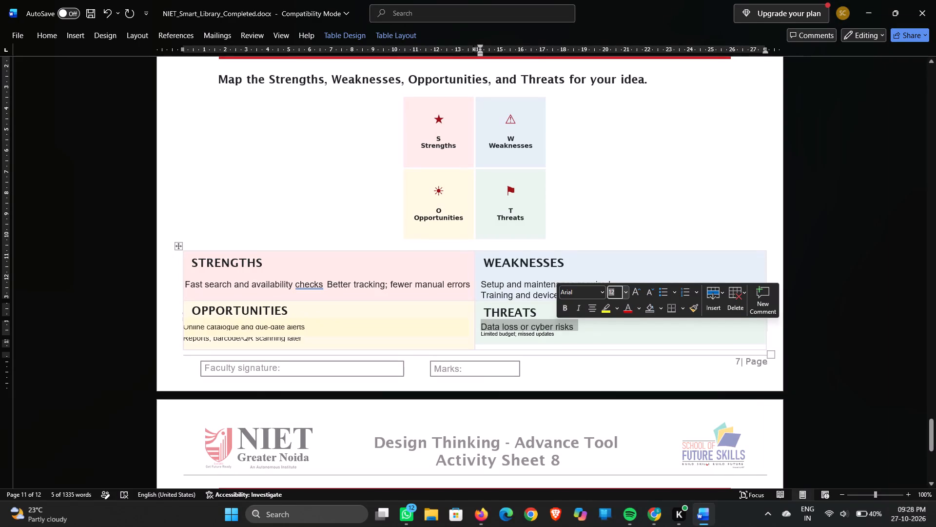
Set the answer line "Limited budget; missed updates" under THREATS to font size 12.
{"action": "left_click", "coordinate": [482, 331]}
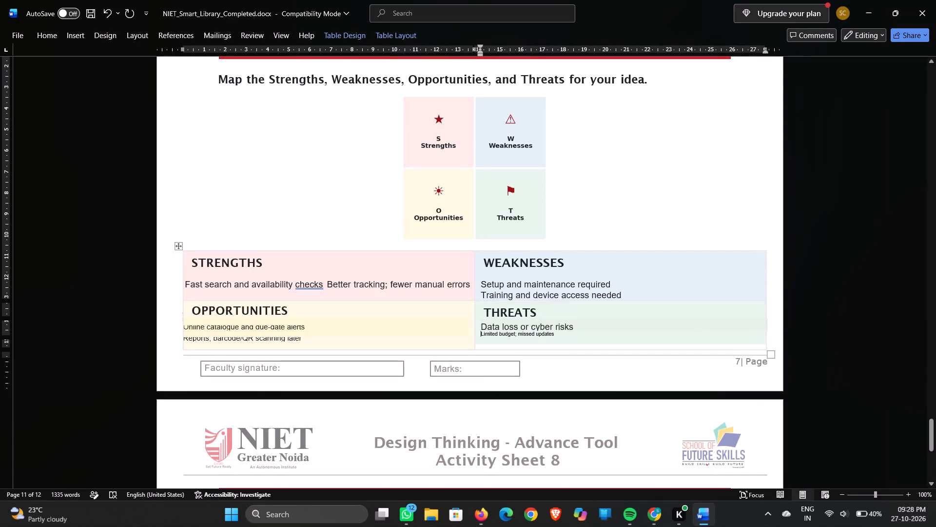
{"action": "left_click_drag", "start_coordinate": [482, 331], "coordinate": [555, 333]}
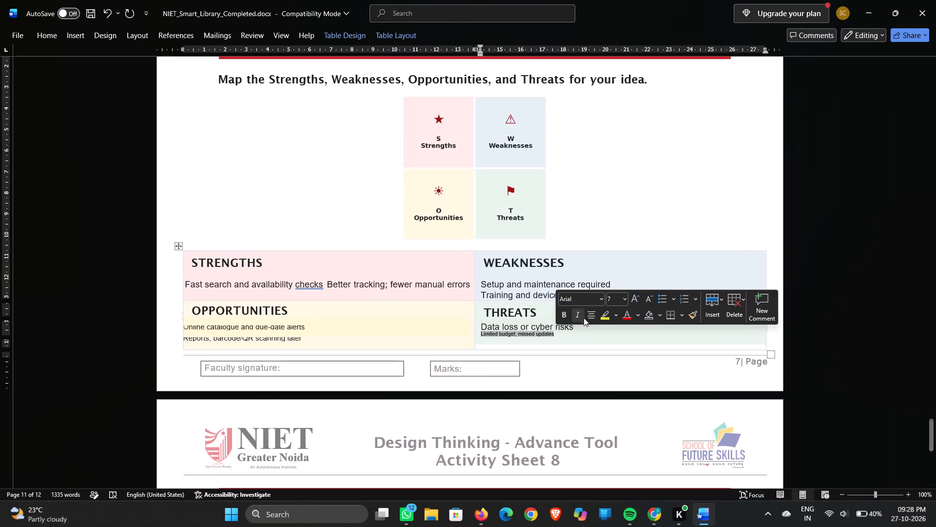
{"action": "left_click", "coordinate": [610, 293]}
{"action": "left_click", "coordinate": [610, 297]}
{"action": "type", "text": "12"}
{"action": "key", "text": "Return"}
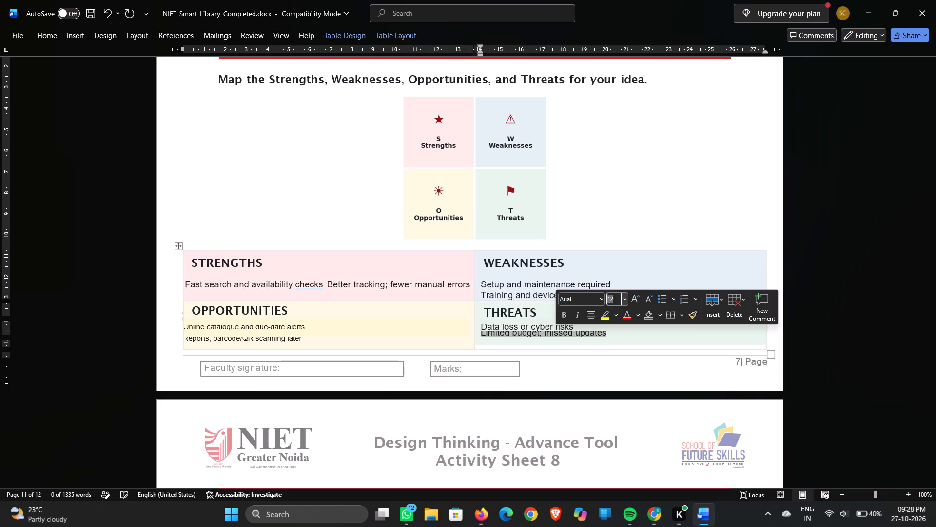
{"action": "left_click", "coordinate": [642, 335]}
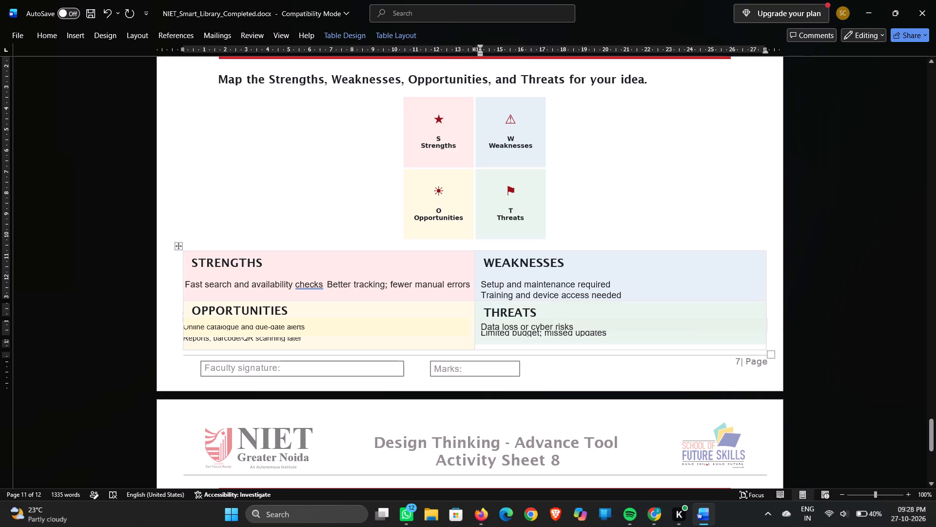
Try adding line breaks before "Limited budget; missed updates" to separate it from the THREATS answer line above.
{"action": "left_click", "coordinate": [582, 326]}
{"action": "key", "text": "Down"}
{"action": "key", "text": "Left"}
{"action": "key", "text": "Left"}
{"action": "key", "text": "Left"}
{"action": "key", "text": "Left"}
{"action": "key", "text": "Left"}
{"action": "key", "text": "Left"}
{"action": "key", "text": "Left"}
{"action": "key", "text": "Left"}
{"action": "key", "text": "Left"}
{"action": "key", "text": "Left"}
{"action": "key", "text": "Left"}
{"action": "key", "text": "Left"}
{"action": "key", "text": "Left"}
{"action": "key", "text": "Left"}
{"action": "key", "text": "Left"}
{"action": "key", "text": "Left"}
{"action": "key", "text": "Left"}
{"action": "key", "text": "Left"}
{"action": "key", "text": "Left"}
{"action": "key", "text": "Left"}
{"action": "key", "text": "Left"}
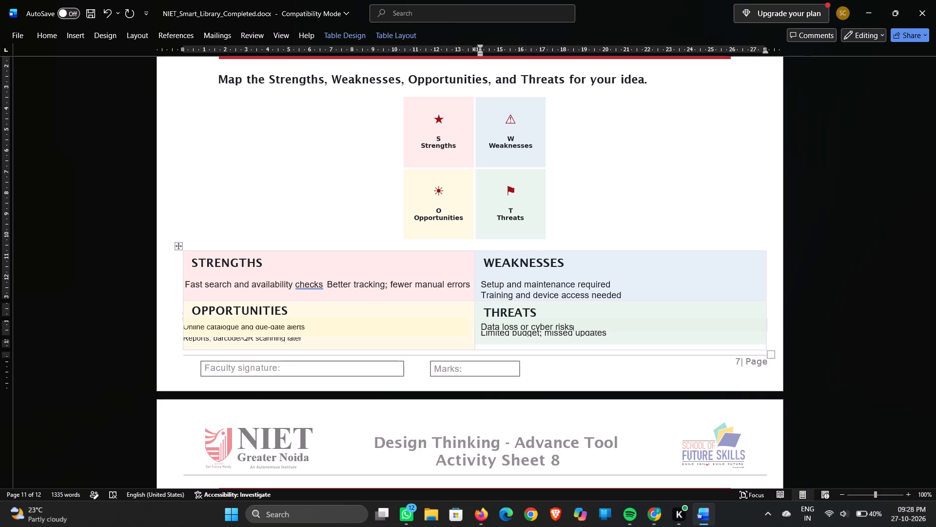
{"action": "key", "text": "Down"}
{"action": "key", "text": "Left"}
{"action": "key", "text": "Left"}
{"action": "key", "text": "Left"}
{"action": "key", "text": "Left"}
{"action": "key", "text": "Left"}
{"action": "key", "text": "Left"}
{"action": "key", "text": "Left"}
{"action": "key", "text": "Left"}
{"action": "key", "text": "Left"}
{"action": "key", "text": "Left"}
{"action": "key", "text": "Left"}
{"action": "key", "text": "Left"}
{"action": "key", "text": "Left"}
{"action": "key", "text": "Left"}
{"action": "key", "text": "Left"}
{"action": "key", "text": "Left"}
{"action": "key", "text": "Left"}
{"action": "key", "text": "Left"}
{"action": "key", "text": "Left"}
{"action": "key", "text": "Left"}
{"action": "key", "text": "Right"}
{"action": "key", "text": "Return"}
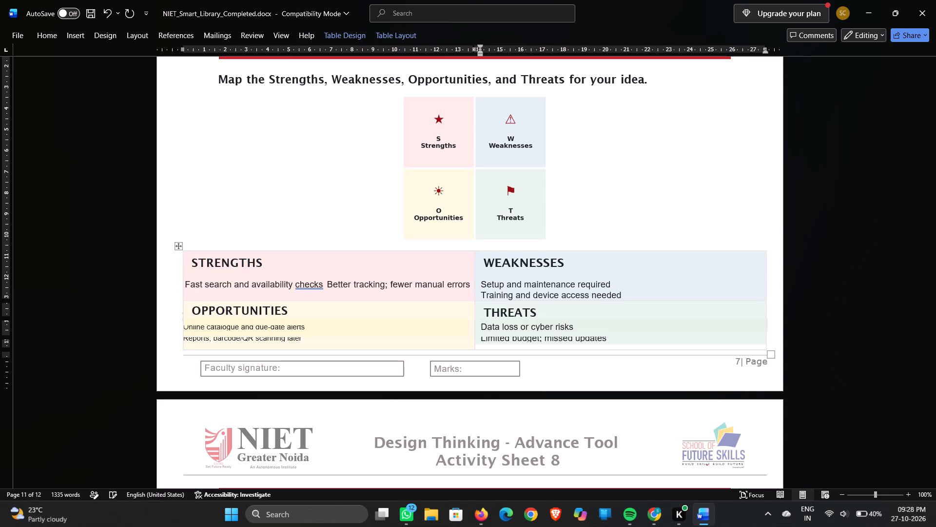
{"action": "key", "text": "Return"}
Join "Limited budget; missed updates" onto the "Data loss or cyber risks" line under THREATS, separated by a space.
{"action": "key", "text": "BackSpace"}
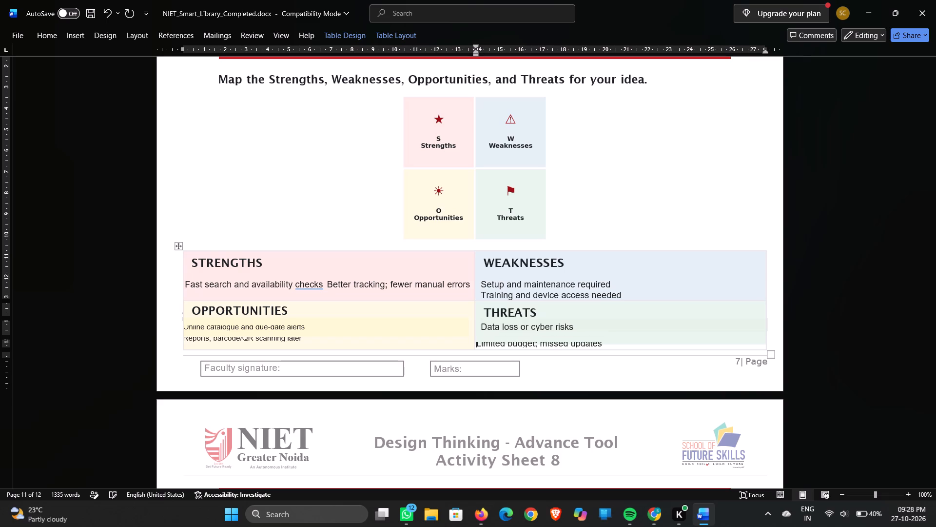
{"action": "key", "text": "BackSpace"}
{"action": "key", "text": "BackSpace"}
{"action": "key", "text": "BackSpace"}
{"action": "key", "text": "BackSpace"}
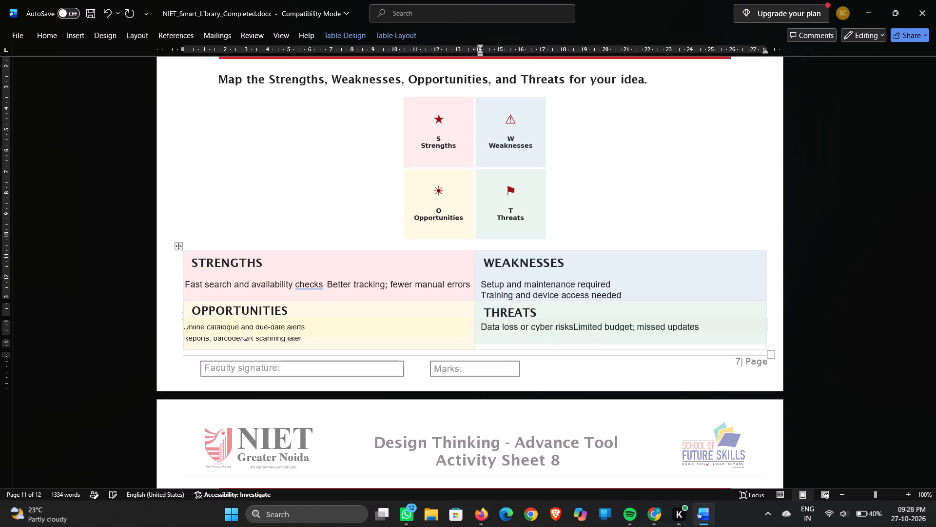
{"action": "key", "text": "space"}
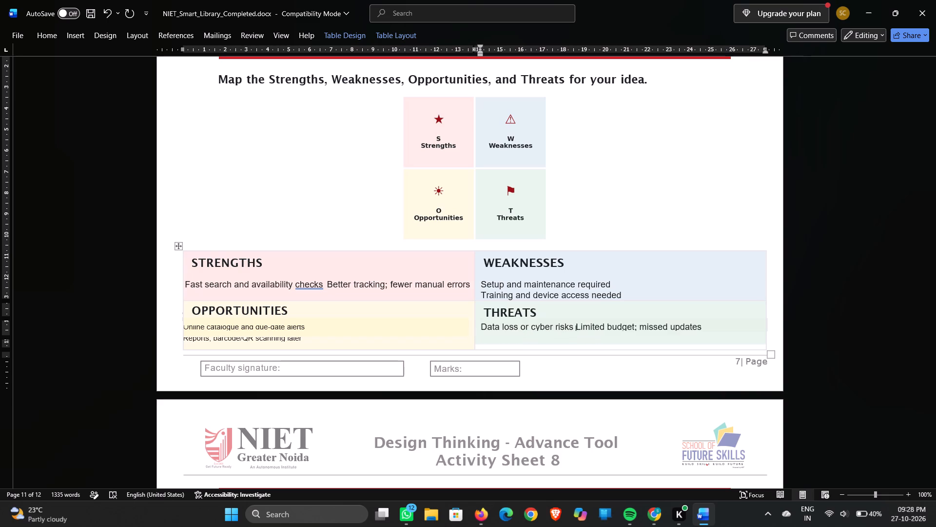
{"action": "left_click", "coordinate": [598, 341]}
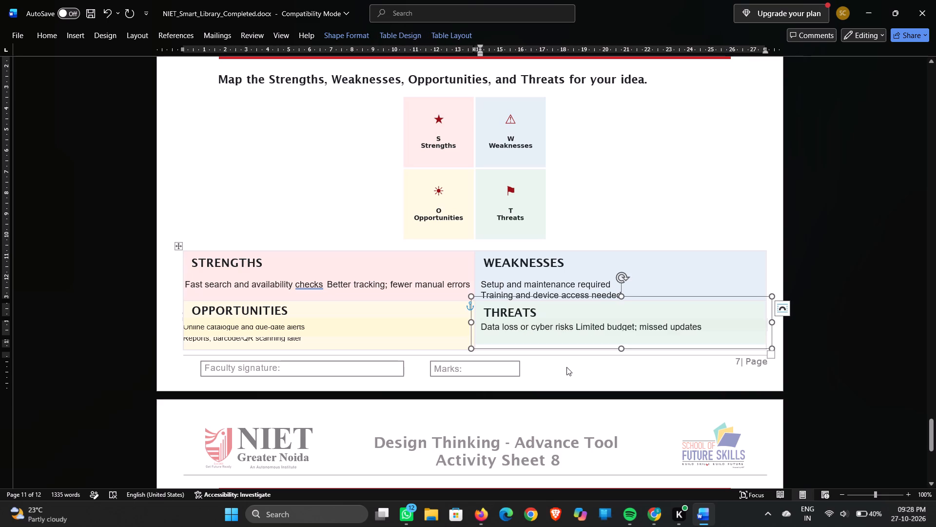
{"action": "left_click", "coordinate": [564, 372]}
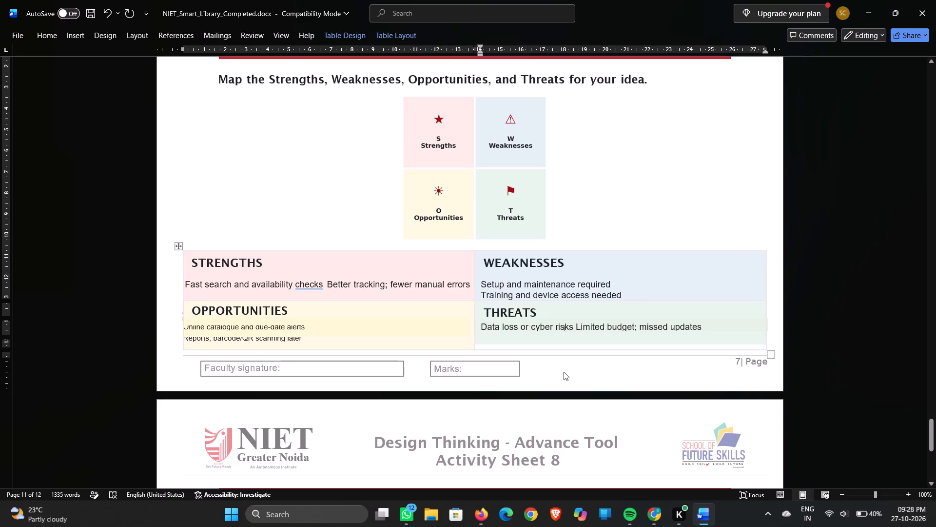
Join the "barcode/QR scanning later" line onto "Online catalogue and due-date alerts" under OPPORTUNITIES, separated by a space and ended with a period.
{"action": "left_click", "coordinate": [305, 340]}
{"action": "left_click_drag", "start_coordinate": [305, 340], "coordinate": [264, 336]}
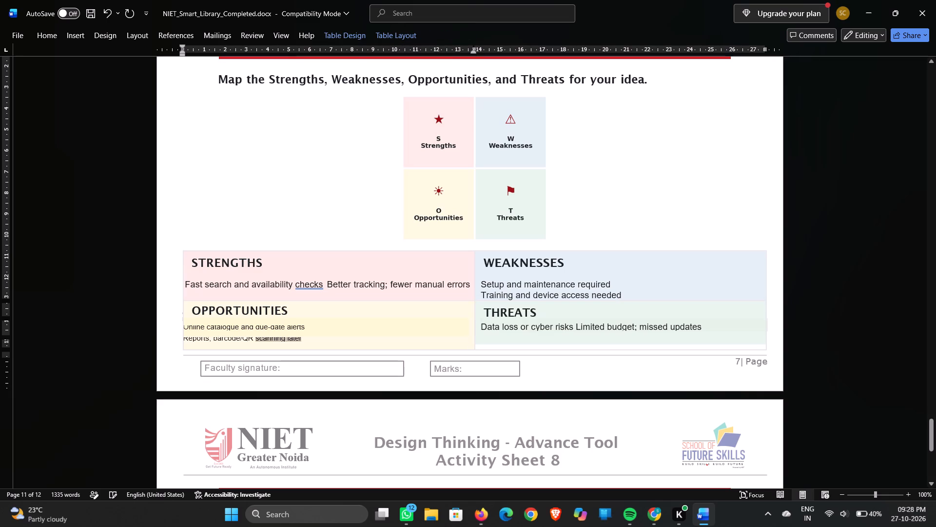
{"action": "left_click_drag", "start_coordinate": [264, 336], "coordinate": [188, 344]}
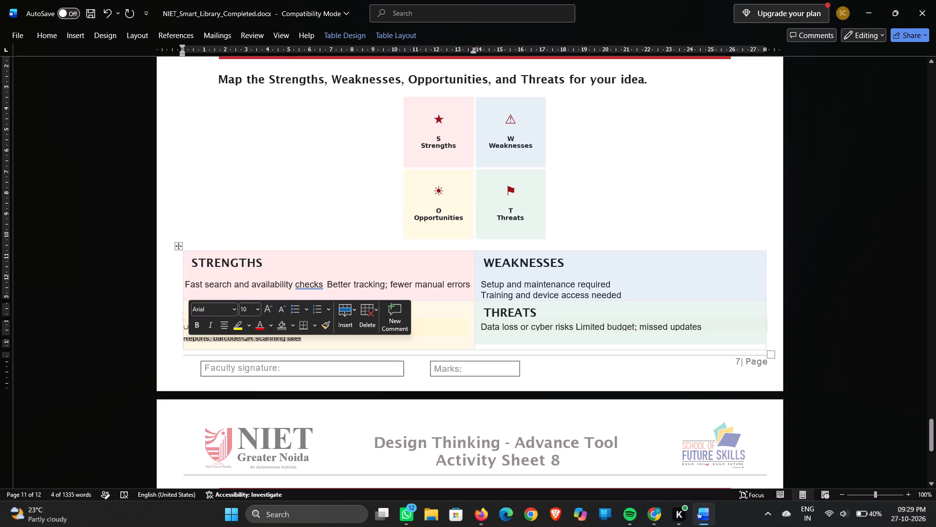
{"action": "key", "text": "ctrl+x"}
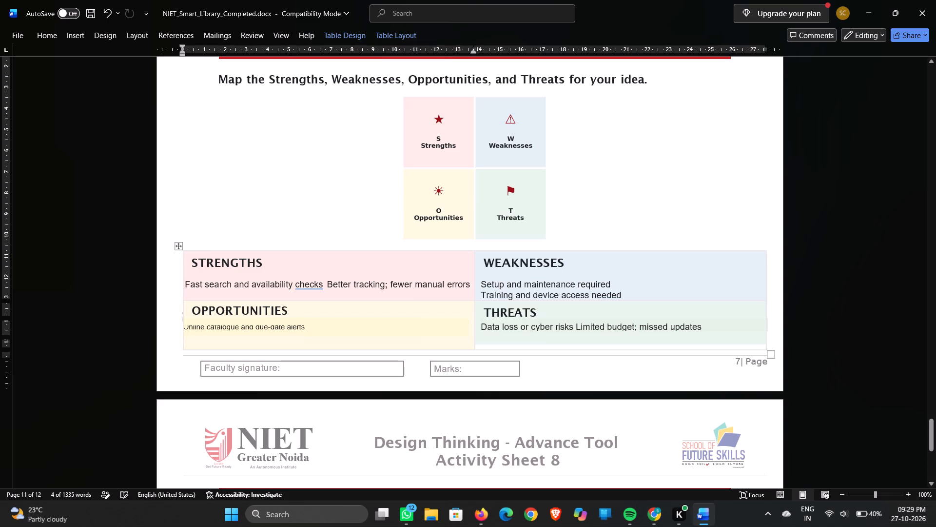
{"action": "left_click", "coordinate": [314, 326]}
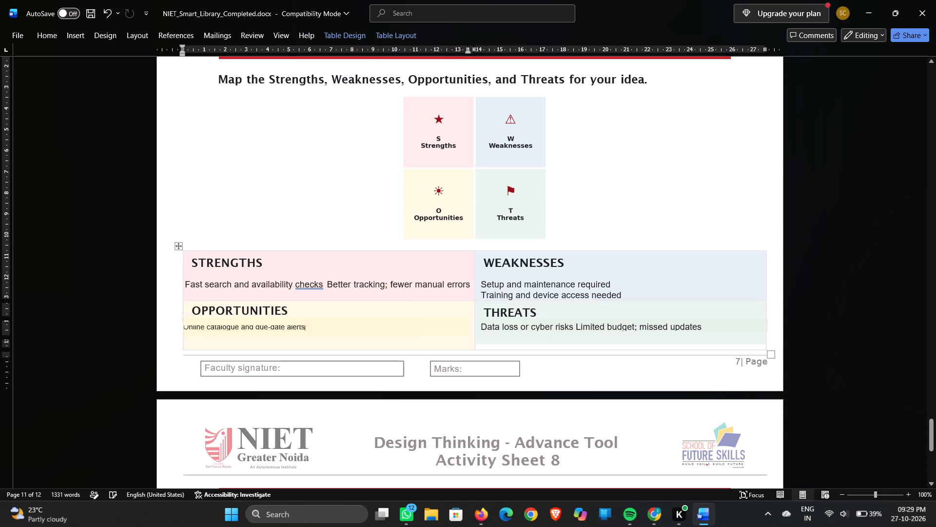
{"action": "key", "text": "space"}
{"action": "key", "text": "ctrl+v"}
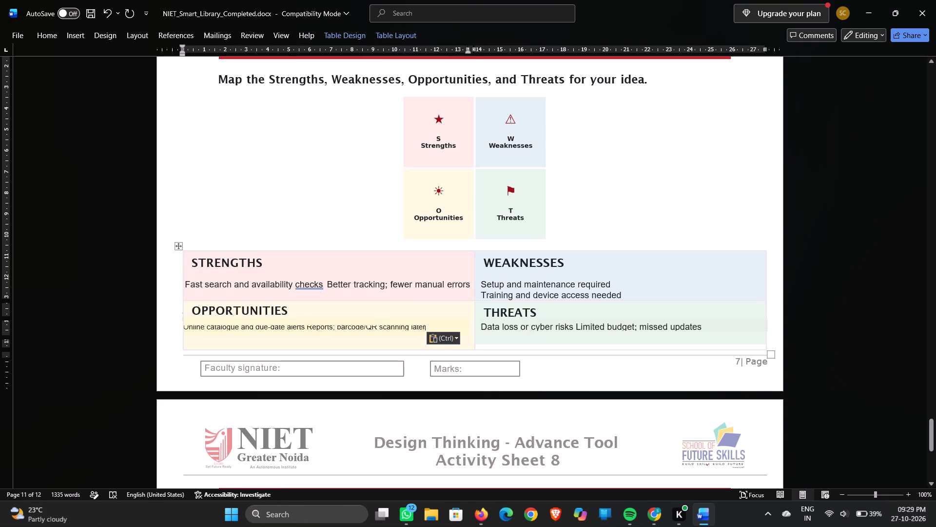
{"action": "key", "text": "period"}
Set the combined OPPORTUNITIES answer text to font size 12.
{"action": "left_click_drag", "start_coordinate": [429, 327], "coordinate": [187, 326]}
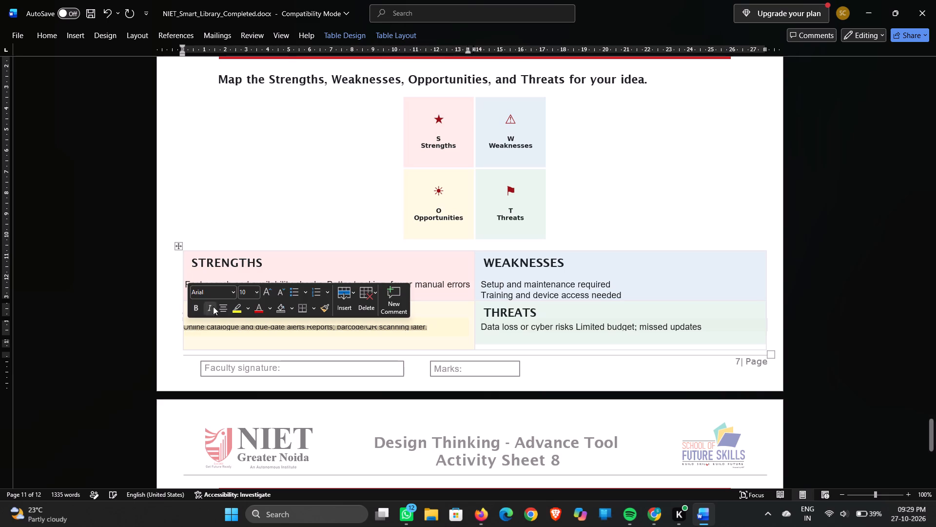
{"action": "left_click", "coordinate": [241, 295]}
{"action": "type", "text": "12"}
{"action": "key", "text": "Return"}
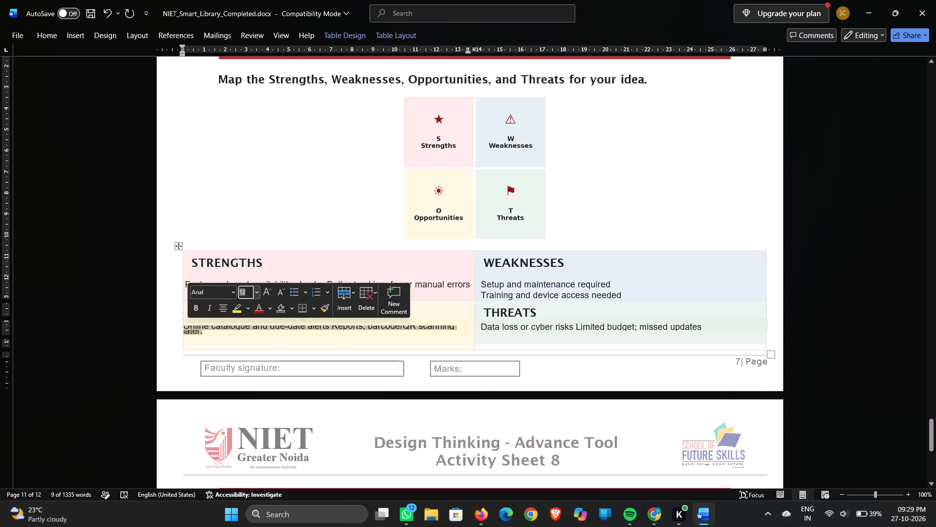
{"action": "left_click", "coordinate": [218, 343]}
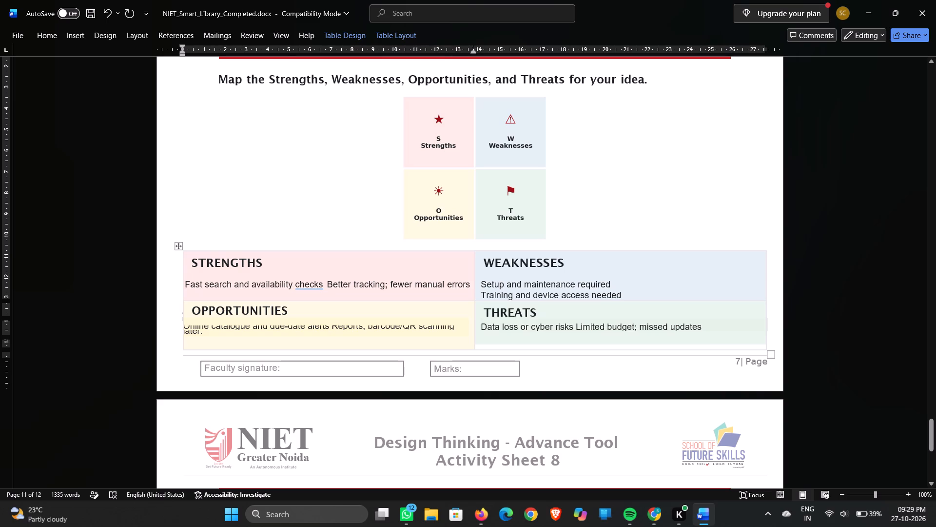
{"action": "left_click", "coordinate": [473, 53]}
{"action": "left_click", "coordinate": [315, 163]}
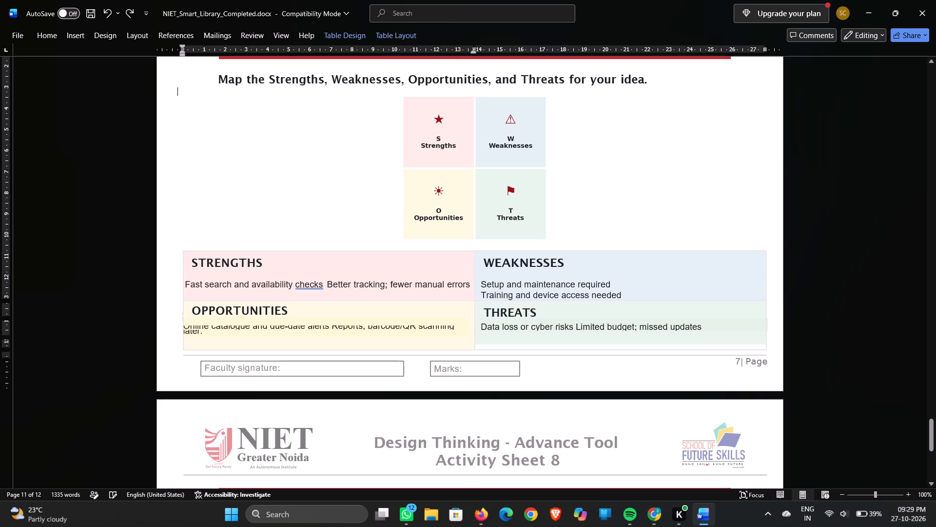
Save the document.
{"action": "key", "text": "ctrl+s"}
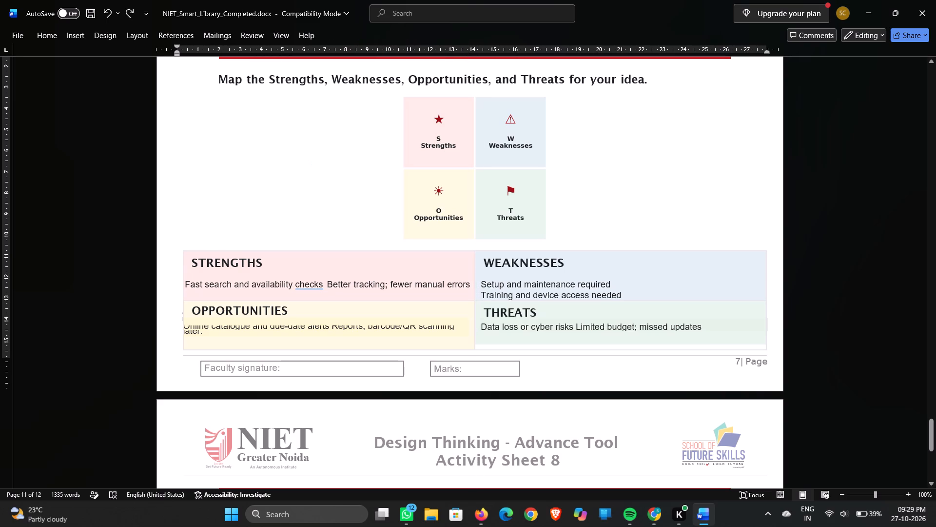
{"action": "key", "text": "ctrl+s"}
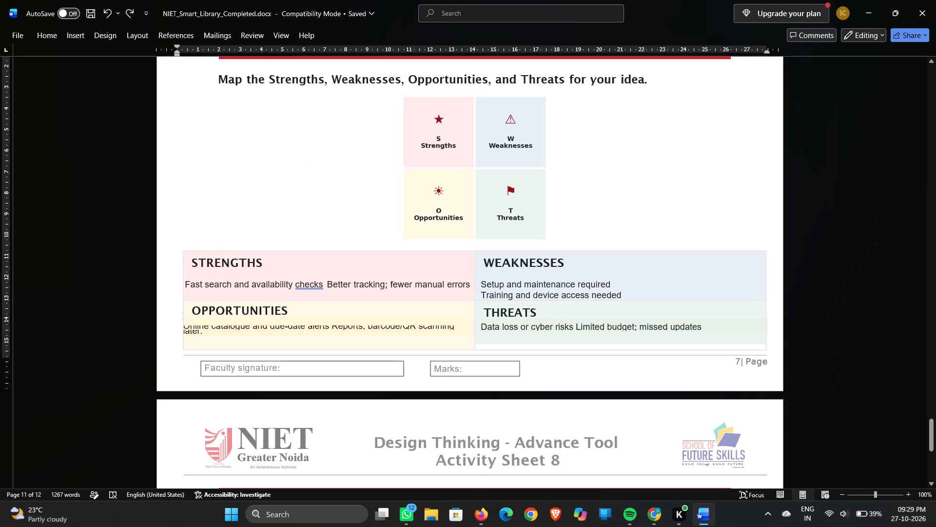
On Activity Sheet 8, set "Improves access to learning materials and encourages reading." under PURPOSE to font size 12.
{"action": "scroll", "coordinate": [382, 261], "scroll_direction": "down", "scroll_amount": 1}
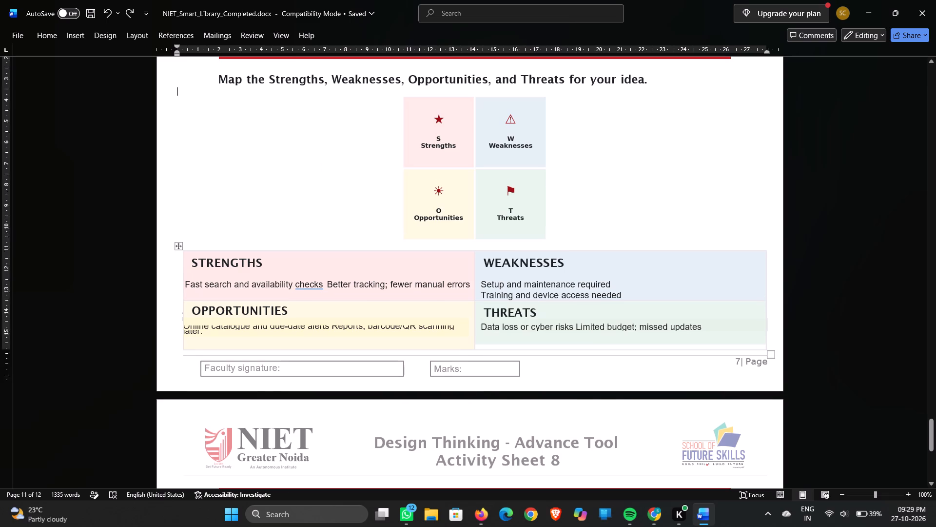
{"action": "scroll", "coordinate": [382, 261], "scroll_direction": "down", "scroll_amount": 1}
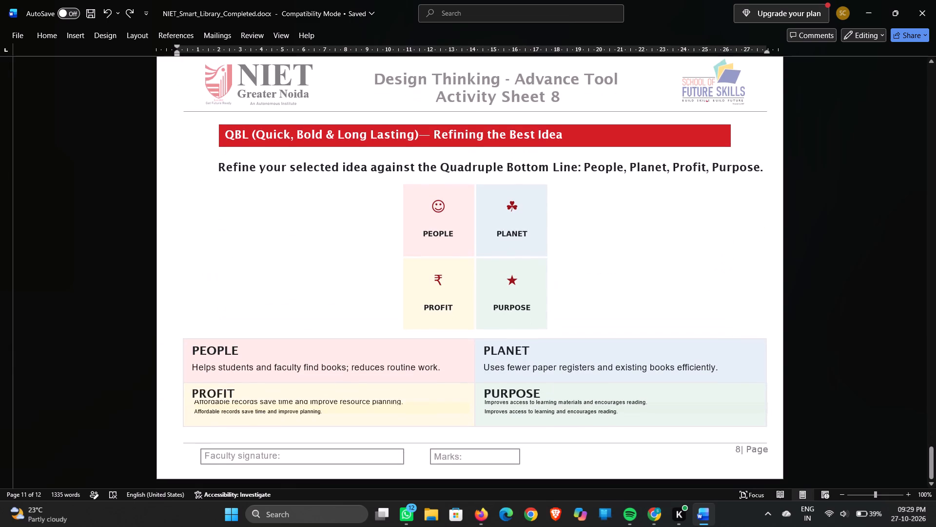
{"action": "scroll", "coordinate": [382, 261], "scroll_direction": "down", "scroll_amount": 1}
{"action": "scroll", "coordinate": [370, 334], "scroll_direction": "down", "scroll_amount": 3}
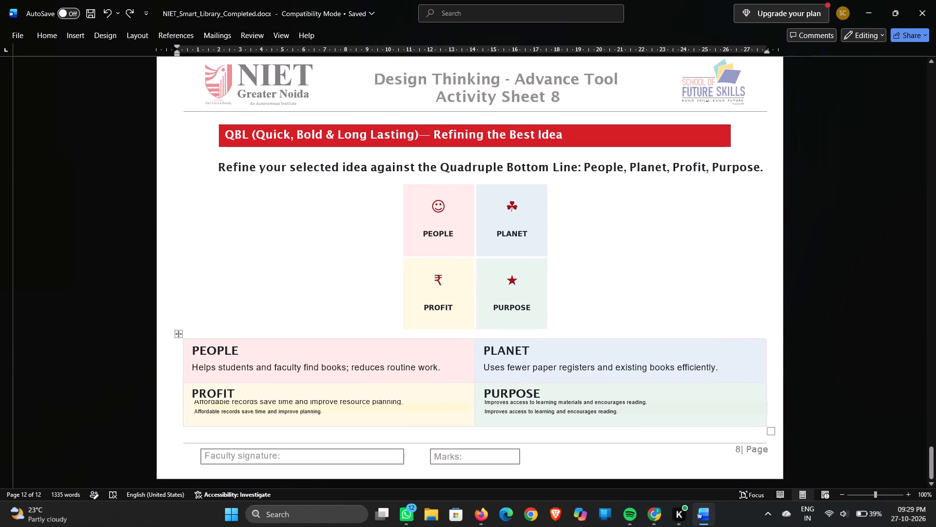
{"action": "left_click_drag", "start_coordinate": [484, 401], "coordinate": [589, 395]}
{"action": "left_click_drag", "start_coordinate": [589, 395], "coordinate": [653, 404]}
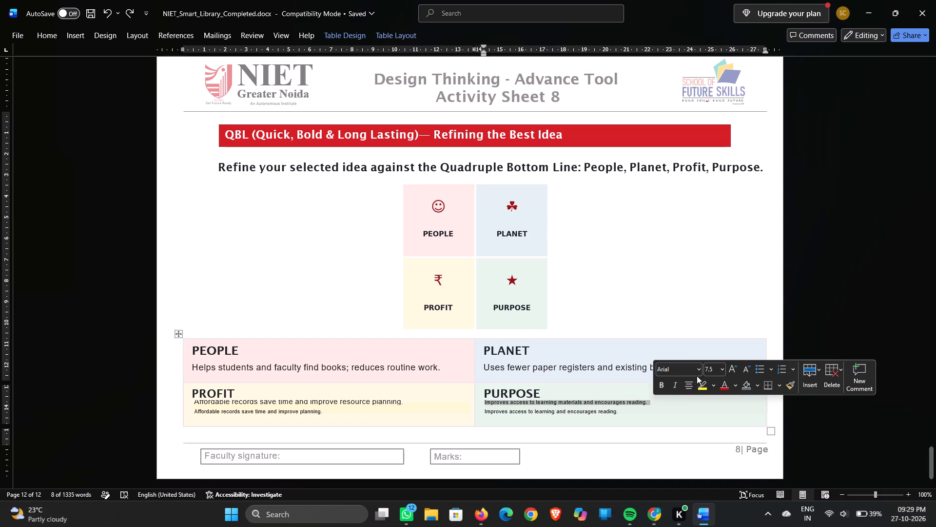
{"action": "left_click", "coordinate": [714, 367]}
{"action": "type", "text": "10"}
{"action": "key", "text": "Return"}
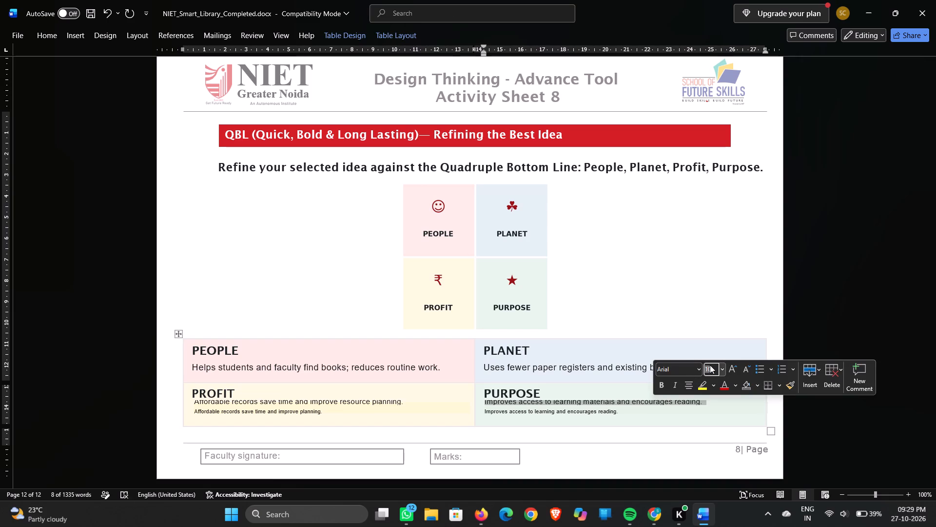
{"action": "left_click", "coordinate": [710, 365]}
{"action": "type", "text": "12"}
{"action": "key", "text": "Return"}
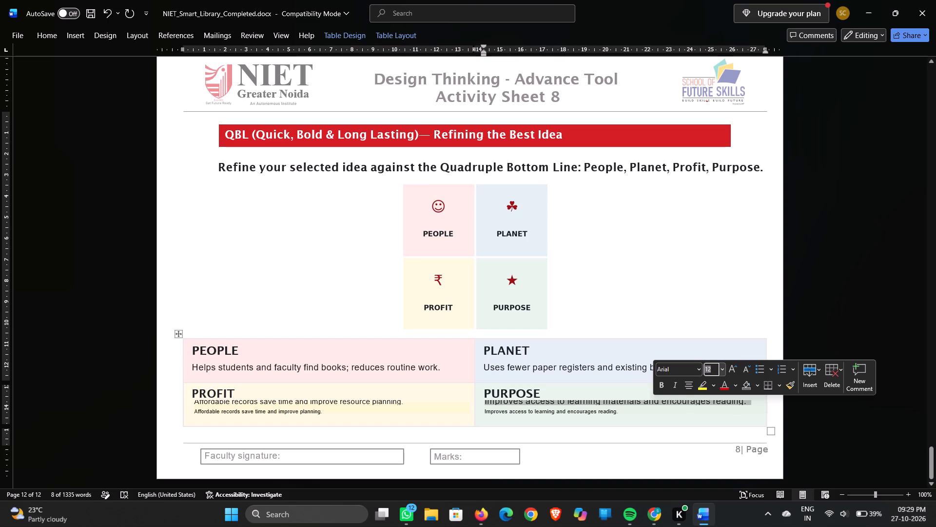
Set the second PURPOSE line, "Improves access to learning and encourages reading.", to font size 12.
{"action": "left_click_drag", "start_coordinate": [485, 409], "coordinate": [619, 409]}
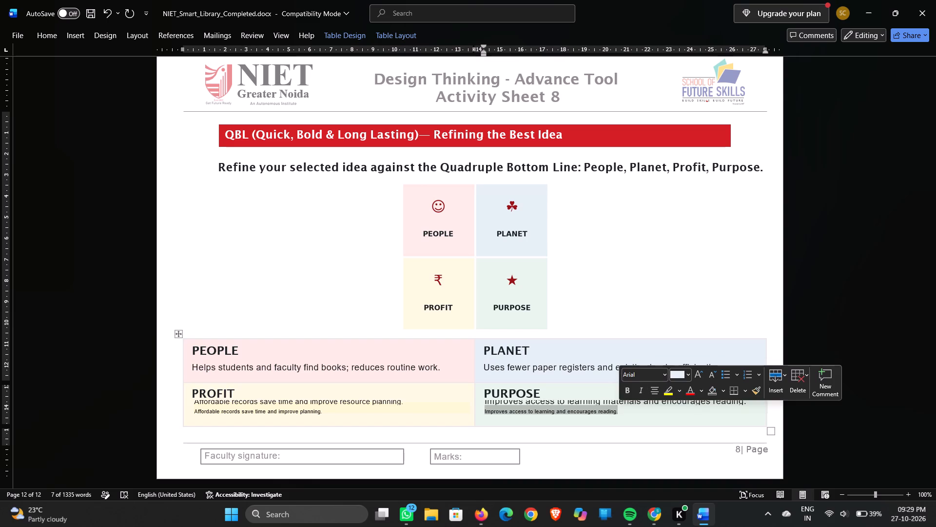
{"action": "left_click", "coordinate": [673, 373]}
{"action": "type", "text": "12"}
{"action": "key", "text": "Return"}
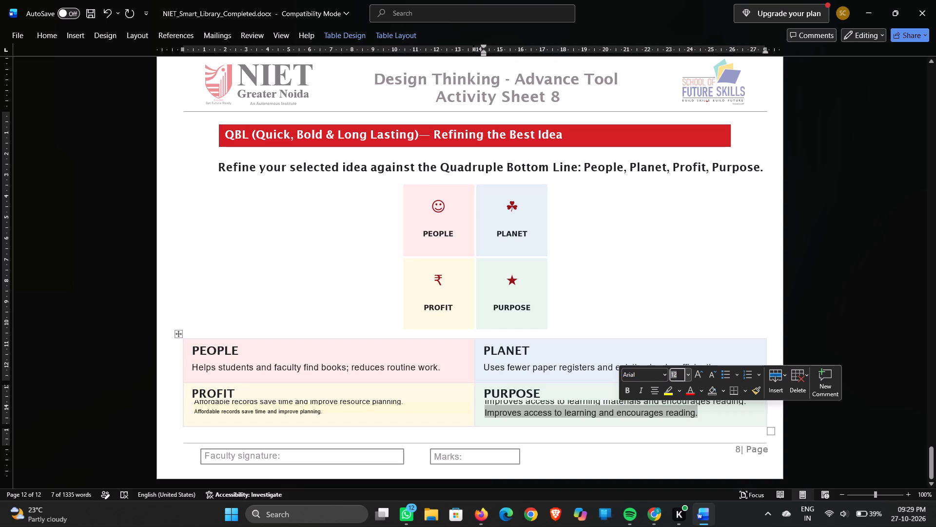
{"action": "left_click", "coordinate": [715, 429]}
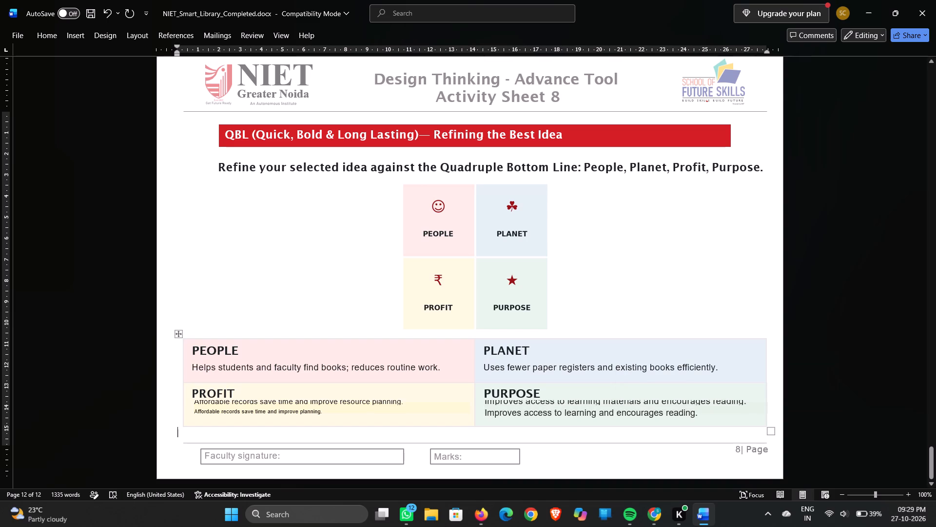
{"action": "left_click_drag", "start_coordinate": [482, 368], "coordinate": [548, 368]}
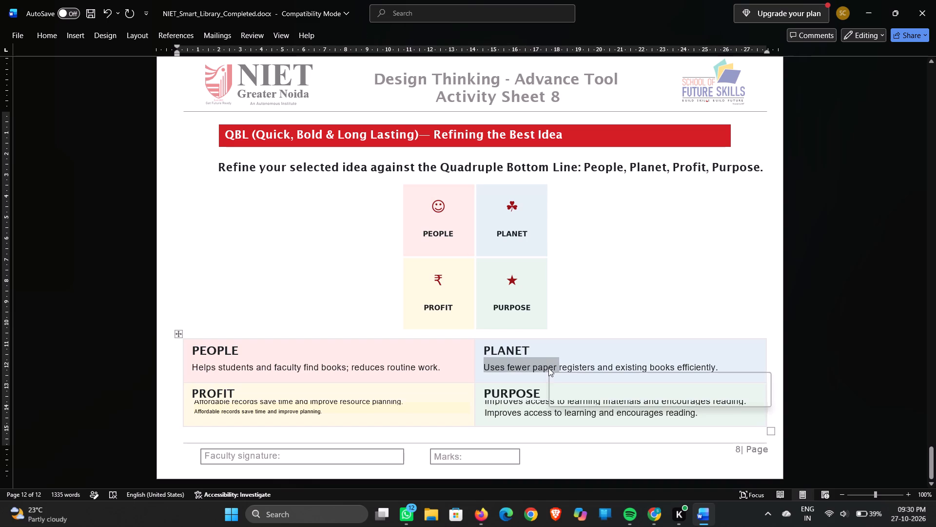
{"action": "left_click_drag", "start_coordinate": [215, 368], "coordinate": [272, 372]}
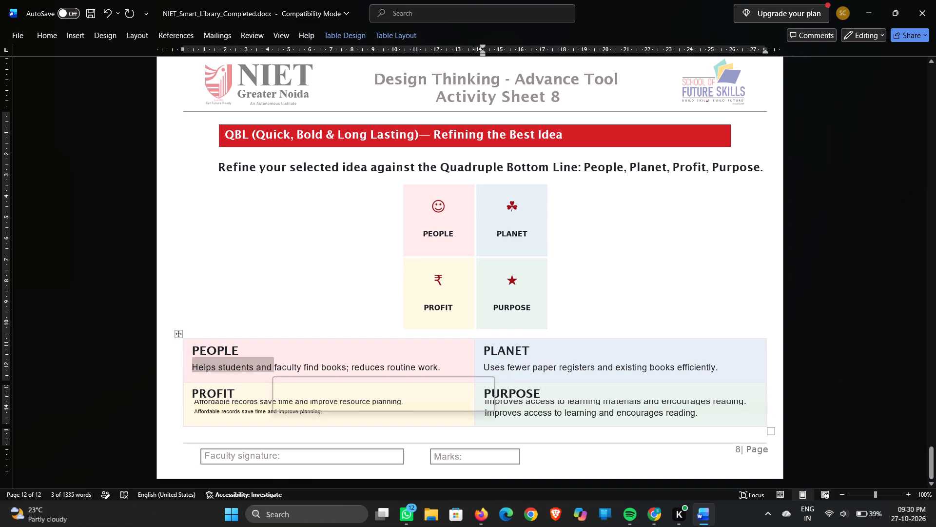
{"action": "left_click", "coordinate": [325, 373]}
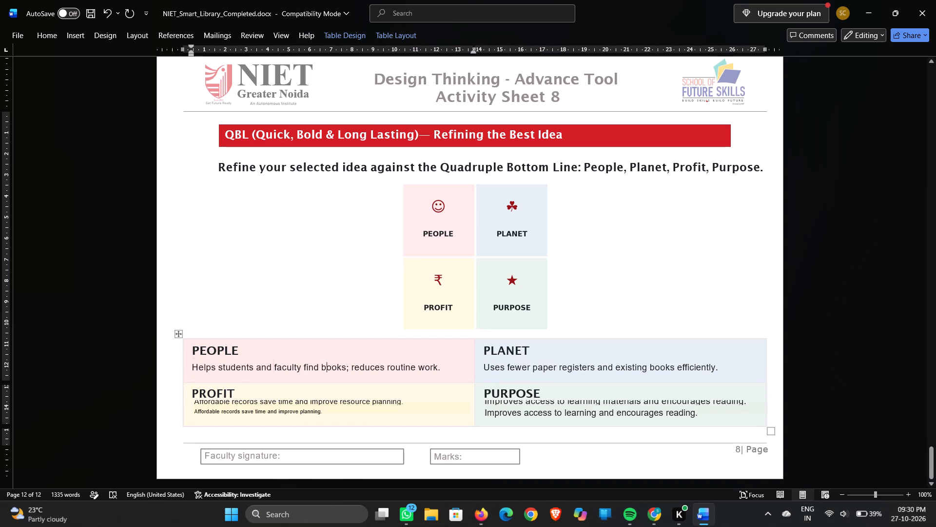
Set the answer line "Affordable records save time and improve planning" under PROFIT to font size 12.
{"action": "left_click_drag", "start_coordinate": [194, 412], "coordinate": [287, 415]}
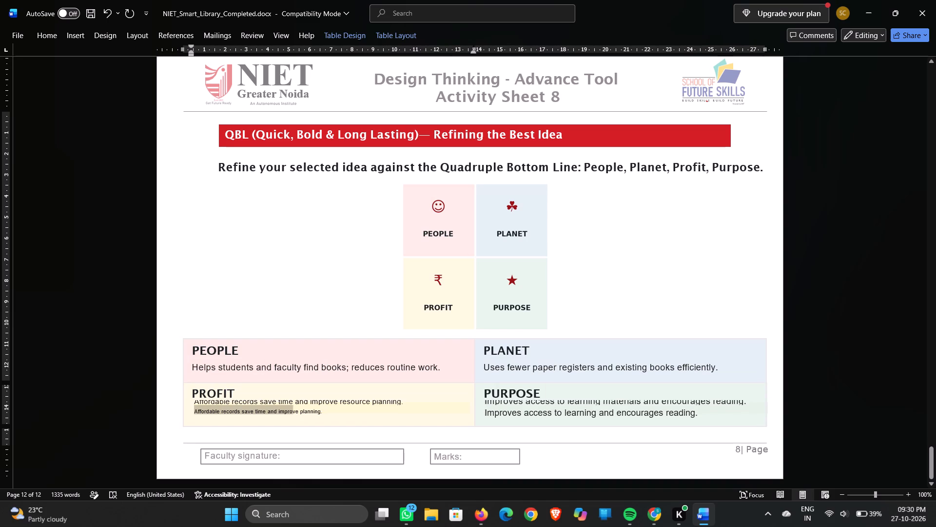
{"action": "left_click_drag", "start_coordinate": [287, 415], "coordinate": [322, 414]}
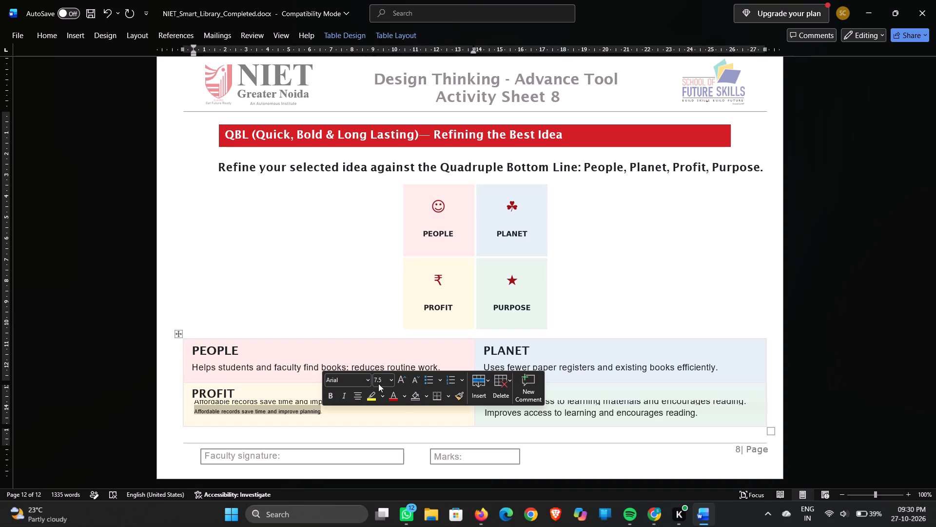
{"action": "left_click", "coordinate": [378, 384]}
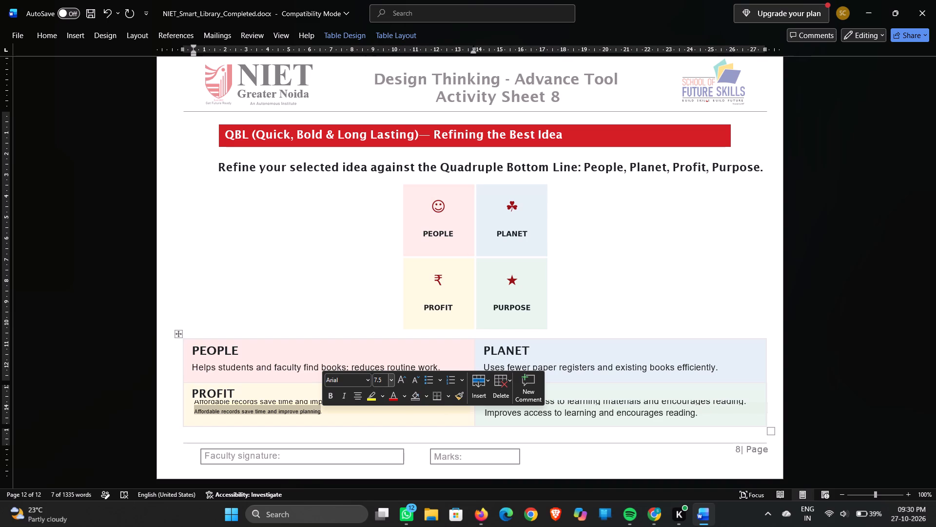
{"action": "left_click", "coordinate": [380, 381]}
{"action": "type", "text": "12"}
{"action": "key", "text": "Return"}
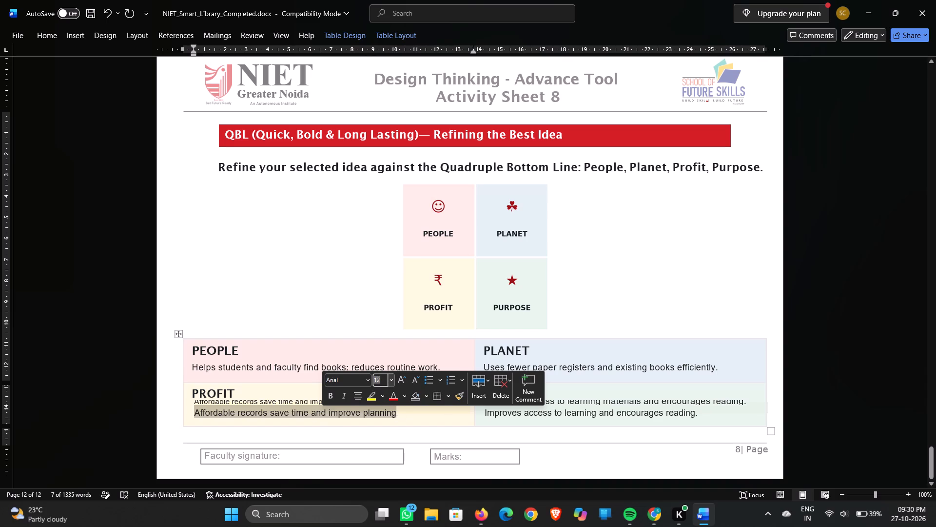
{"action": "left_click", "coordinate": [425, 414]}
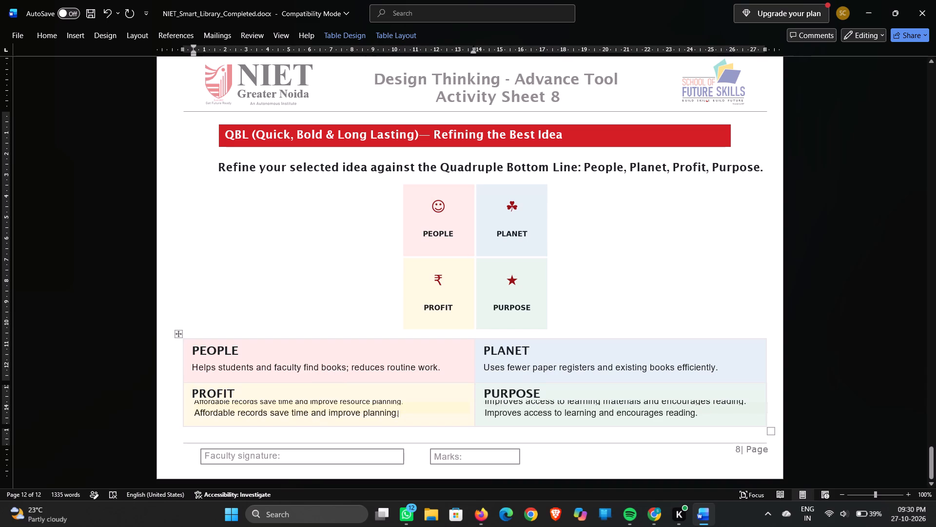
Delete the near-duplicate first line "Affordable records save time and improve resource planning." under PROFIT.
{"action": "left_click", "coordinate": [406, 402]}
{"action": "key", "text": "BackSpace"}
{"action": "key", "text": "BackSpace"}
{"action": "key", "text": "BackSpace"}
{"action": "key", "text": "BackSpace"}
{"action": "key", "text": "BackSpace"}
{"action": "key", "text": "BackSpace"}
{"action": "key", "text": "BackSpace"}
{"action": "key", "text": "BackSpace"}
{"action": "key", "text": "BackSpace"}
{"action": "key", "text": "BackSpace"}
{"action": "key", "text": "BackSpace"}
{"action": "key", "text": "BackSpace"}
{"action": "key", "text": "BackSpace"}
{"action": "key", "text": "BackSpace"}
{"action": "key", "text": "BackSpace"}
{"action": "key", "text": "BackSpace"}
{"action": "key", "text": "BackSpace"}
{"action": "key", "text": "BackSpace"}
{"action": "key", "text": "BackSpace"}
{"action": "key", "text": "BackSpace"}
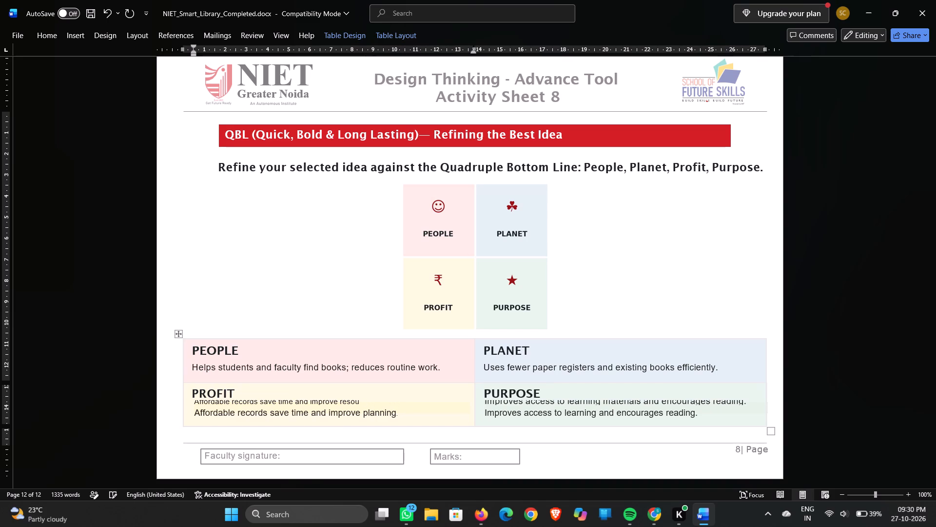
{"action": "key", "text": "BackSpace"}
{"action": "key", "text": "BackSpace"}
{"action": "key", "text": "BackSpace"}
{"action": "key", "text": "BackSpace"}
{"action": "key", "text": "BackSpace"}
{"action": "key", "text": "BackSpace"}
{"action": "key", "text": "BackSpace"}
{"action": "key", "text": "BackSpace"}
{"action": "key", "text": "BackSpace"}
{"action": "key", "text": "BackSpace"}
{"action": "key", "text": "BackSpace"}
{"action": "key", "text": "BackSpace"}
{"action": "key", "text": "BackSpace"}
{"action": "key", "text": "BackSpace"}
{"action": "key", "text": "BackSpace"}
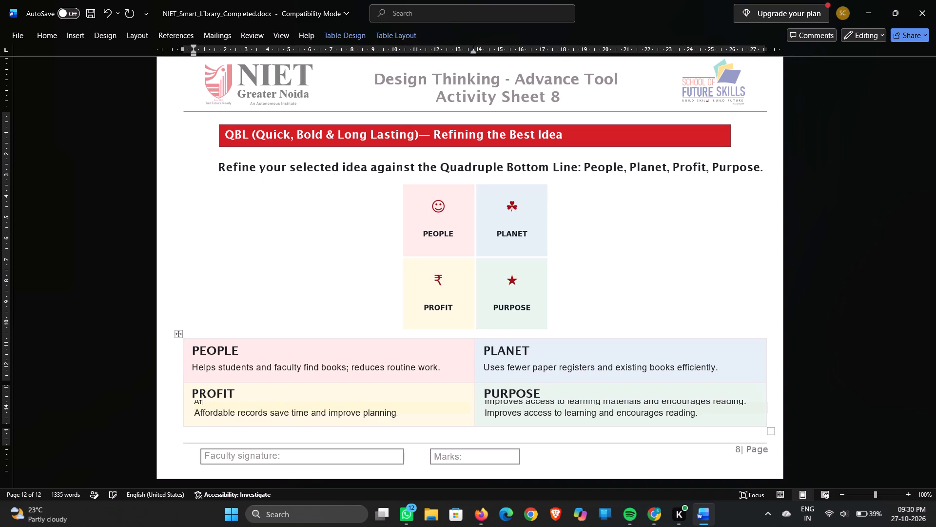
{"action": "key", "text": "BackSpace"}
Delete the near-duplicate first line "Improves access to learning materials and encourages reading." under PURPOSE, including its empty line.
{"action": "left_click", "coordinate": [750, 402]}
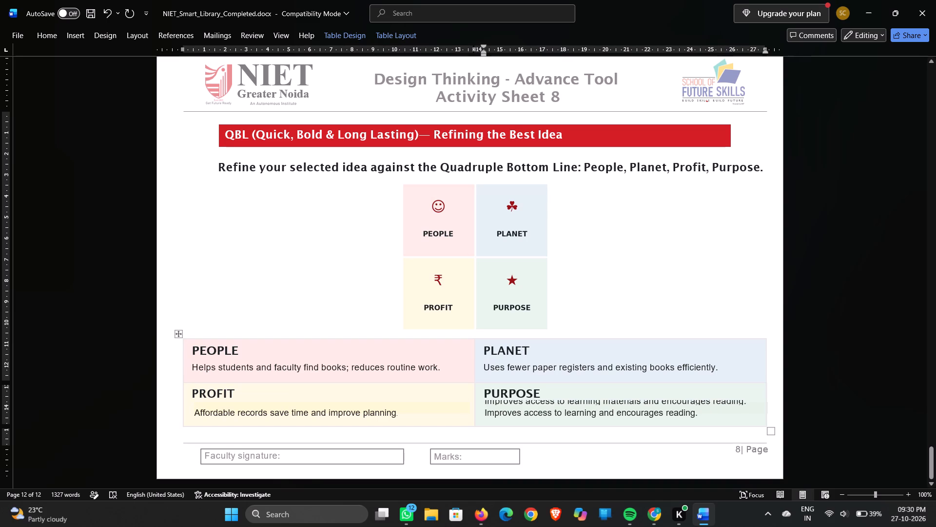
{"action": "key", "text": "BackSpace"}
{"action": "key", "text": "BackSpace"}
{"action": "key", "text": "BackSpace"}
{"action": "key", "text": "BackSpace"}
{"action": "key", "text": "BackSpace"}
{"action": "key", "text": "BackSpace"}
{"action": "key", "text": "BackSpace"}
{"action": "key", "text": "BackSpace"}
{"action": "key", "text": "BackSpace"}
{"action": "key", "text": "BackSpace"}
{"action": "key", "text": "BackSpace"}
{"action": "key", "text": "BackSpace"}
{"action": "key", "text": "BackSpace"}
{"action": "key", "text": "BackSpace"}
{"action": "key", "text": "BackSpace"}
{"action": "key", "text": "BackSpace"}
{"action": "key", "text": "BackSpace"}
{"action": "key", "text": "BackSpace"}
{"action": "key", "text": "BackSpace"}
{"action": "key", "text": "BackSpace"}
{"action": "key", "text": "BackSpace"}
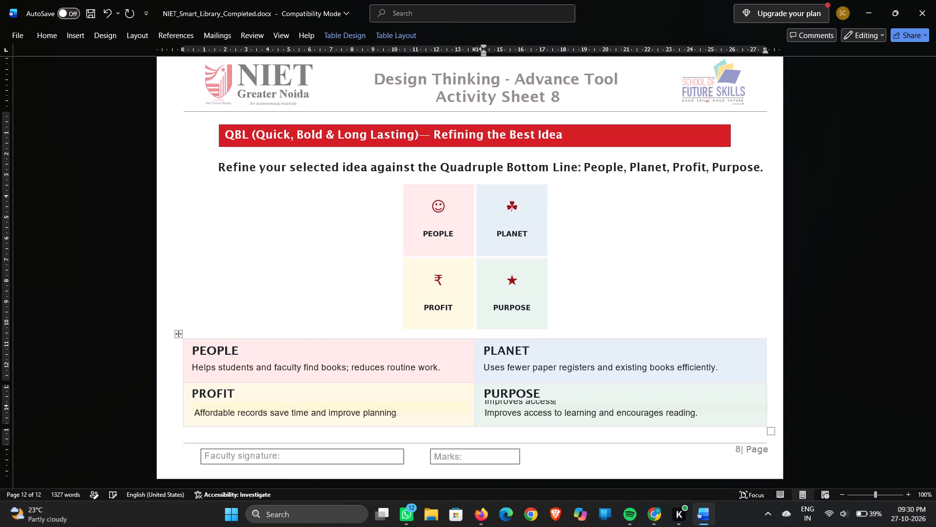
{"action": "key", "text": "BackSpace"}
{"action": "key", "text": "BackSpace"}
{"action": "key", "text": "BackSpace"}
{"action": "key", "text": "BackSpace"}
{"action": "key", "text": "BackSpace"}
{"action": "key", "text": "BackSpace"}
{"action": "key", "text": "BackSpace"}
{"action": "key", "text": "BackSpace"}
{"action": "key", "text": "BackSpace"}
{"action": "key", "text": "BackSpace"}
{"action": "key", "text": "BackSpace"}
{"action": "key", "text": "BackSpace"}
{"action": "key", "text": "BackSpace"}
{"action": "key", "text": "BackSpace"}
{"action": "key", "text": "BackSpace"}
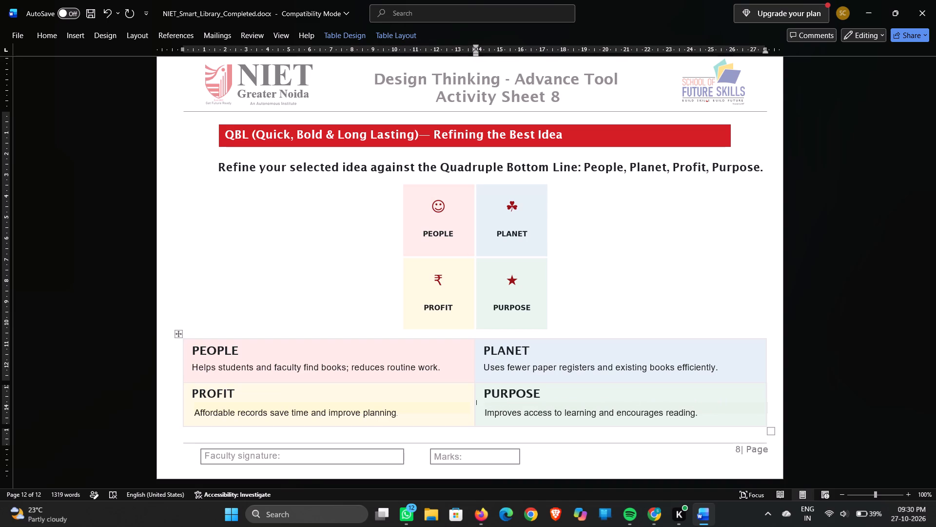
{"action": "key", "text": "BackSpace"}
{"action": "key", "text": "BackSpace"}
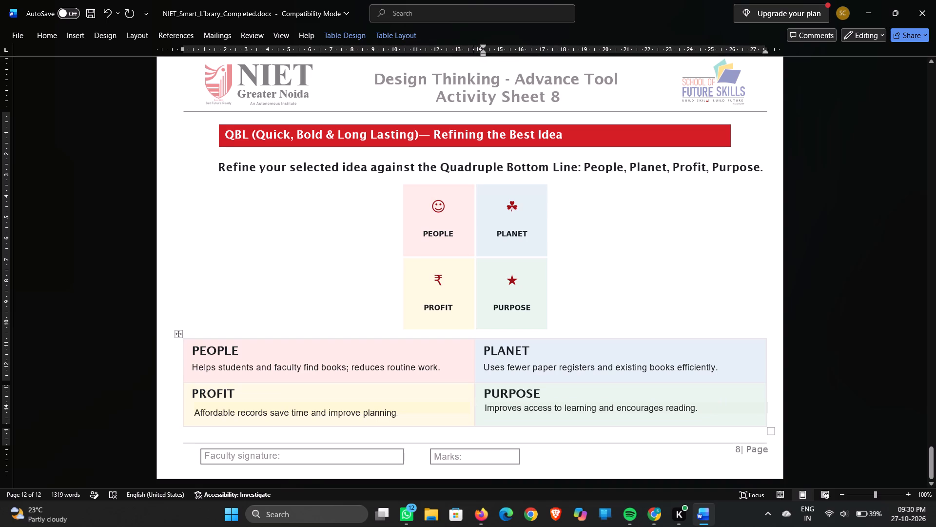
Remove the empty line between the PROFIT heading and its answer.
{"action": "left_click", "coordinate": [200, 403]}
{"action": "key", "text": "BackSpace"}
{"action": "key", "text": "BackSpace"}
{"action": "key", "text": "BackSpace"}
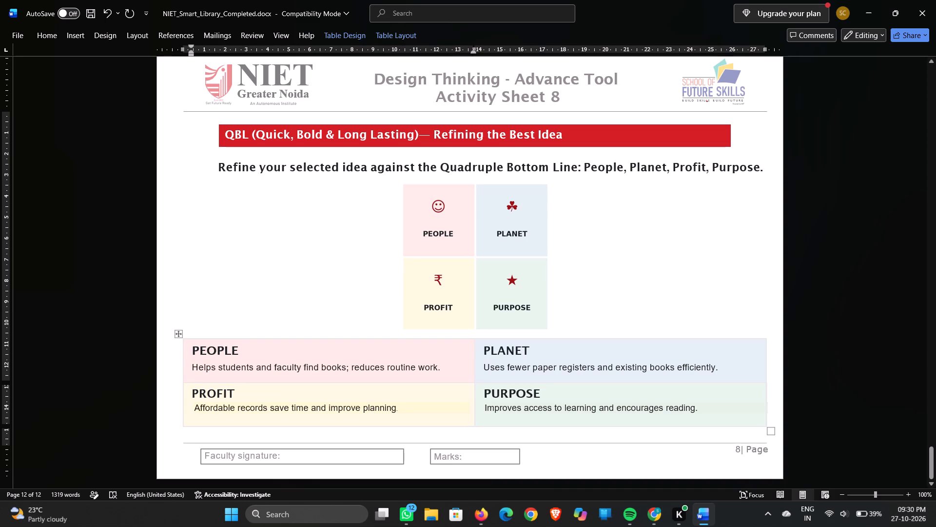
Save the document.
{"action": "scroll", "coordinate": [667, 278], "scroll_direction": "up", "scroll_amount": 1}
{"action": "key", "text": "ctrl+s"}
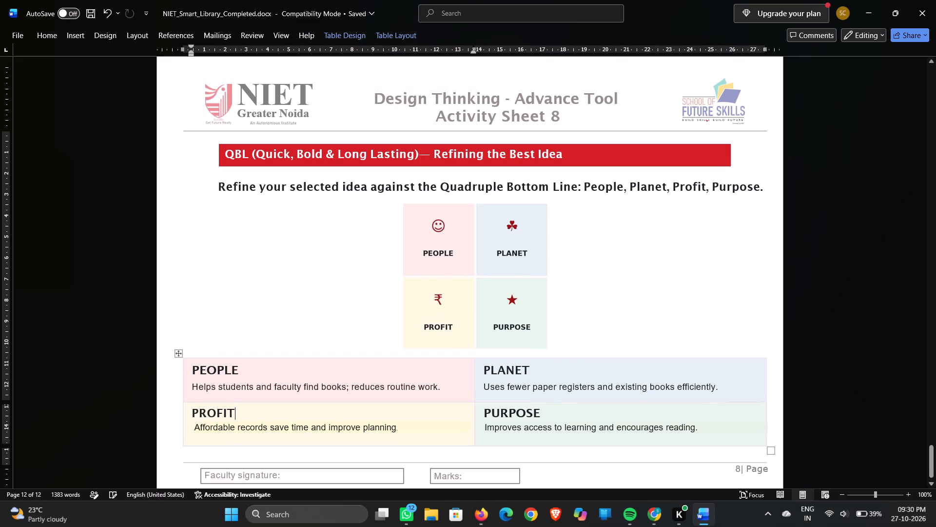
{"action": "key", "text": "ctrl+s"}
{"action": "key", "text": "ctrl+s"}
{"action": "key", "text": "ctrl+s"}
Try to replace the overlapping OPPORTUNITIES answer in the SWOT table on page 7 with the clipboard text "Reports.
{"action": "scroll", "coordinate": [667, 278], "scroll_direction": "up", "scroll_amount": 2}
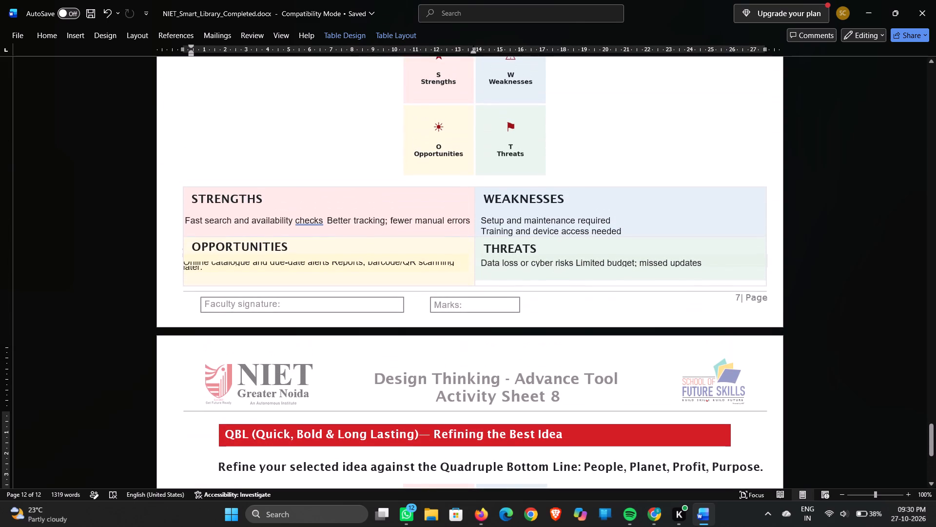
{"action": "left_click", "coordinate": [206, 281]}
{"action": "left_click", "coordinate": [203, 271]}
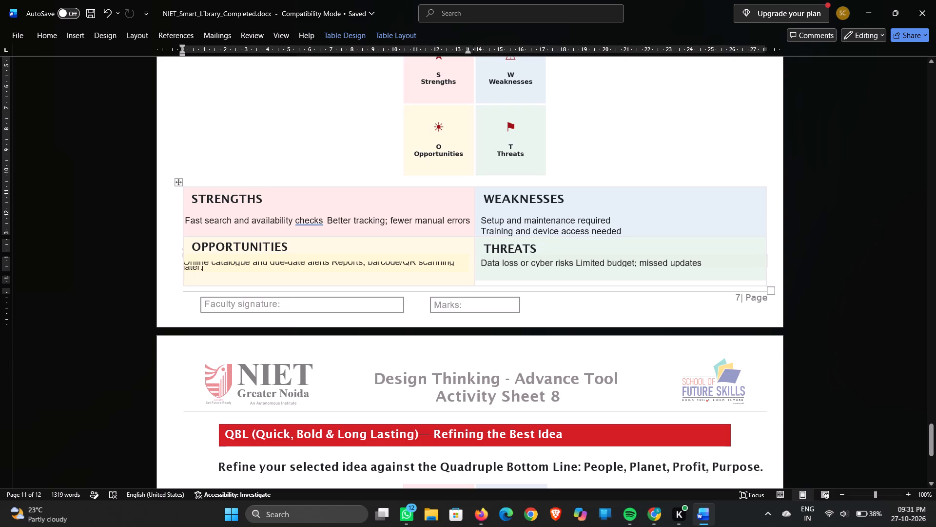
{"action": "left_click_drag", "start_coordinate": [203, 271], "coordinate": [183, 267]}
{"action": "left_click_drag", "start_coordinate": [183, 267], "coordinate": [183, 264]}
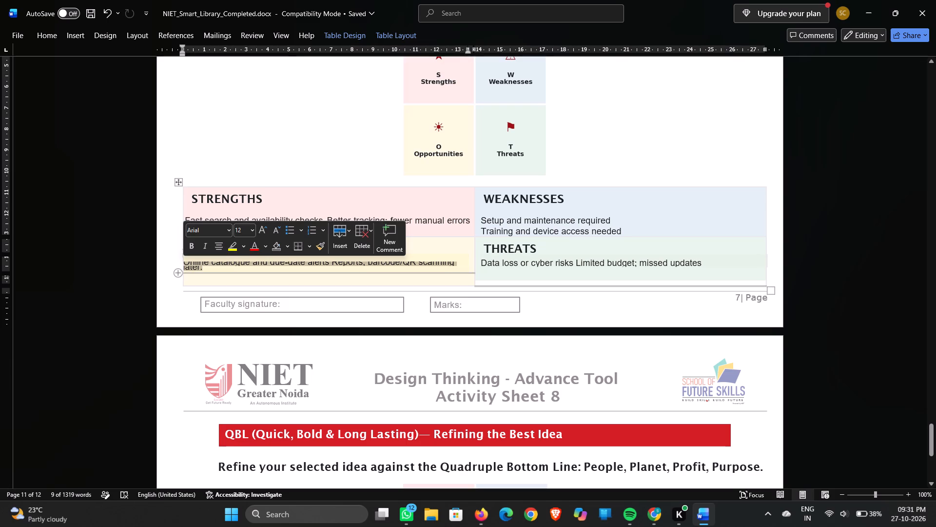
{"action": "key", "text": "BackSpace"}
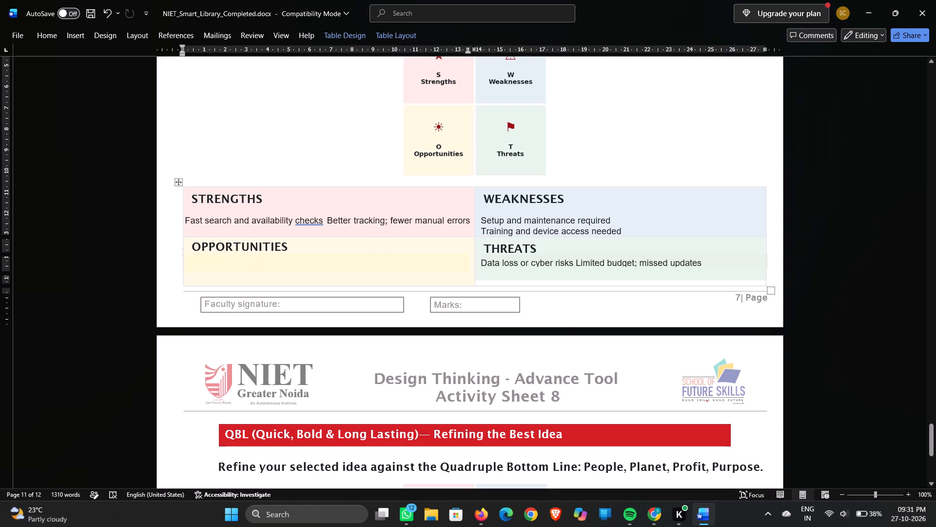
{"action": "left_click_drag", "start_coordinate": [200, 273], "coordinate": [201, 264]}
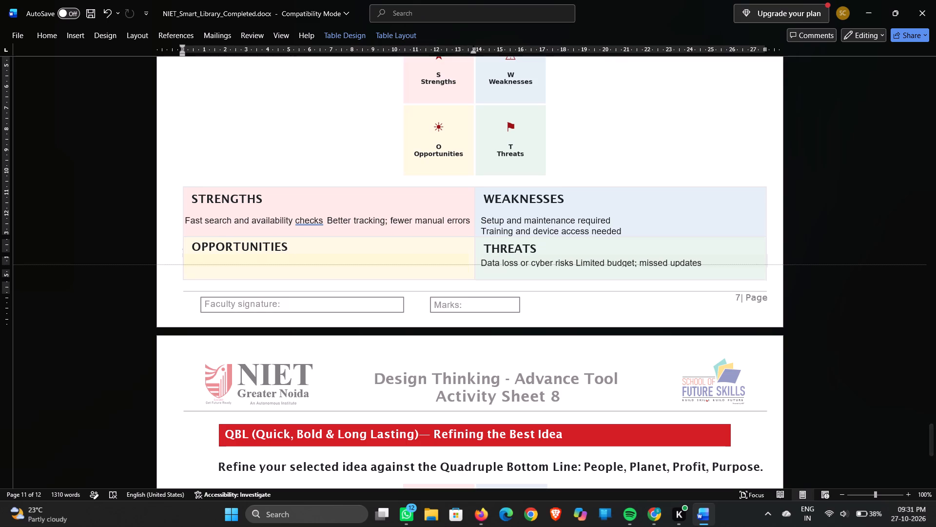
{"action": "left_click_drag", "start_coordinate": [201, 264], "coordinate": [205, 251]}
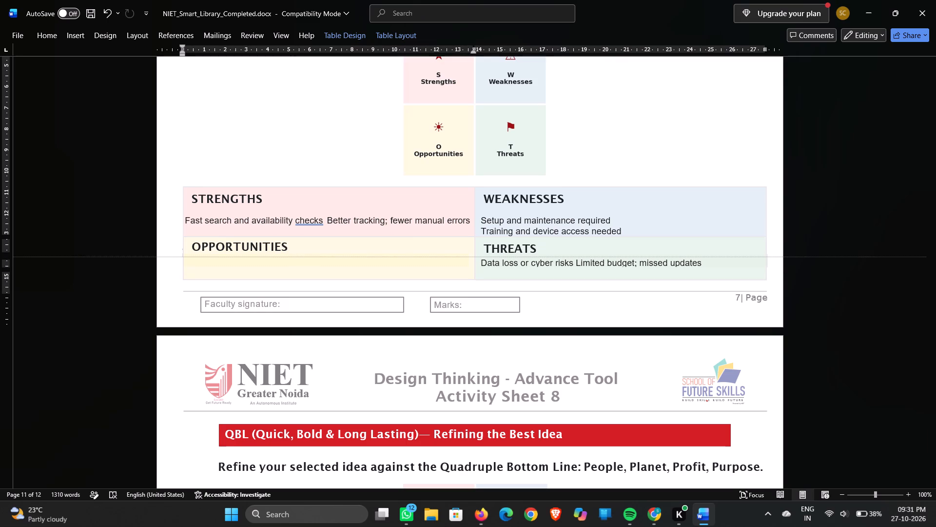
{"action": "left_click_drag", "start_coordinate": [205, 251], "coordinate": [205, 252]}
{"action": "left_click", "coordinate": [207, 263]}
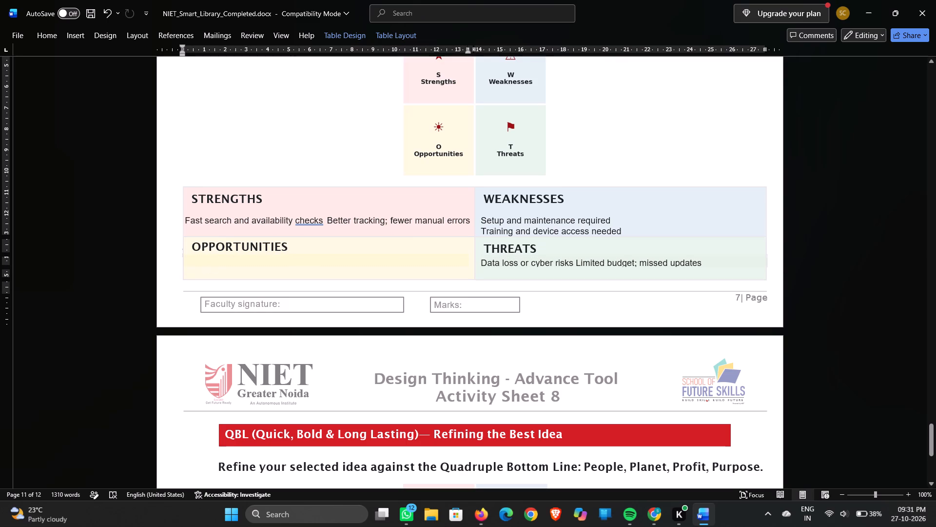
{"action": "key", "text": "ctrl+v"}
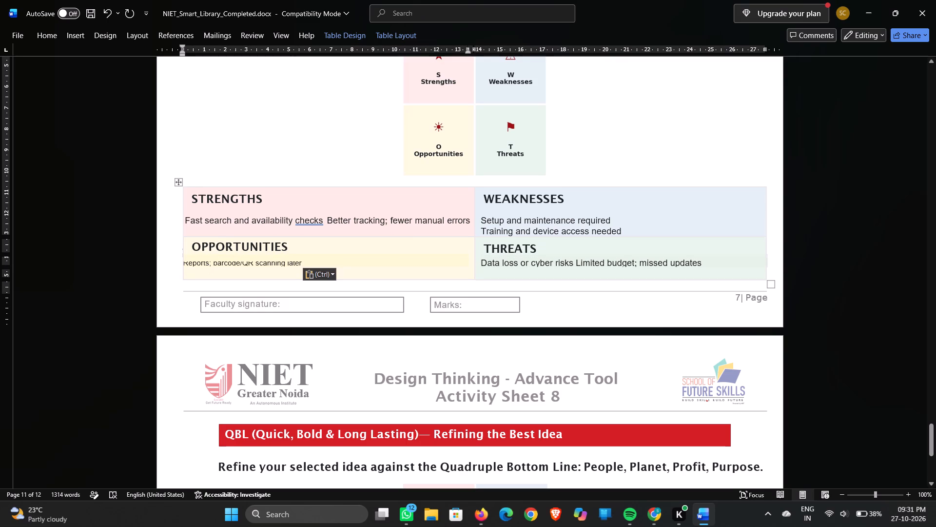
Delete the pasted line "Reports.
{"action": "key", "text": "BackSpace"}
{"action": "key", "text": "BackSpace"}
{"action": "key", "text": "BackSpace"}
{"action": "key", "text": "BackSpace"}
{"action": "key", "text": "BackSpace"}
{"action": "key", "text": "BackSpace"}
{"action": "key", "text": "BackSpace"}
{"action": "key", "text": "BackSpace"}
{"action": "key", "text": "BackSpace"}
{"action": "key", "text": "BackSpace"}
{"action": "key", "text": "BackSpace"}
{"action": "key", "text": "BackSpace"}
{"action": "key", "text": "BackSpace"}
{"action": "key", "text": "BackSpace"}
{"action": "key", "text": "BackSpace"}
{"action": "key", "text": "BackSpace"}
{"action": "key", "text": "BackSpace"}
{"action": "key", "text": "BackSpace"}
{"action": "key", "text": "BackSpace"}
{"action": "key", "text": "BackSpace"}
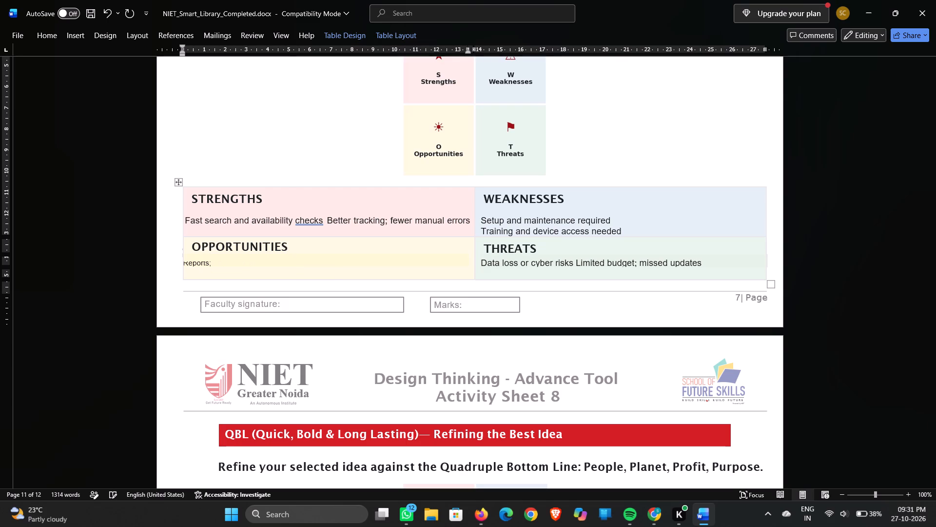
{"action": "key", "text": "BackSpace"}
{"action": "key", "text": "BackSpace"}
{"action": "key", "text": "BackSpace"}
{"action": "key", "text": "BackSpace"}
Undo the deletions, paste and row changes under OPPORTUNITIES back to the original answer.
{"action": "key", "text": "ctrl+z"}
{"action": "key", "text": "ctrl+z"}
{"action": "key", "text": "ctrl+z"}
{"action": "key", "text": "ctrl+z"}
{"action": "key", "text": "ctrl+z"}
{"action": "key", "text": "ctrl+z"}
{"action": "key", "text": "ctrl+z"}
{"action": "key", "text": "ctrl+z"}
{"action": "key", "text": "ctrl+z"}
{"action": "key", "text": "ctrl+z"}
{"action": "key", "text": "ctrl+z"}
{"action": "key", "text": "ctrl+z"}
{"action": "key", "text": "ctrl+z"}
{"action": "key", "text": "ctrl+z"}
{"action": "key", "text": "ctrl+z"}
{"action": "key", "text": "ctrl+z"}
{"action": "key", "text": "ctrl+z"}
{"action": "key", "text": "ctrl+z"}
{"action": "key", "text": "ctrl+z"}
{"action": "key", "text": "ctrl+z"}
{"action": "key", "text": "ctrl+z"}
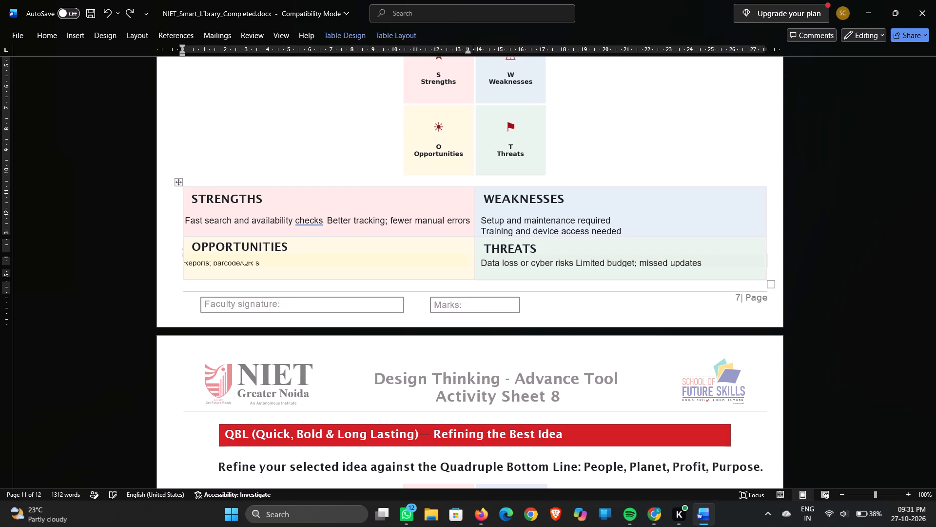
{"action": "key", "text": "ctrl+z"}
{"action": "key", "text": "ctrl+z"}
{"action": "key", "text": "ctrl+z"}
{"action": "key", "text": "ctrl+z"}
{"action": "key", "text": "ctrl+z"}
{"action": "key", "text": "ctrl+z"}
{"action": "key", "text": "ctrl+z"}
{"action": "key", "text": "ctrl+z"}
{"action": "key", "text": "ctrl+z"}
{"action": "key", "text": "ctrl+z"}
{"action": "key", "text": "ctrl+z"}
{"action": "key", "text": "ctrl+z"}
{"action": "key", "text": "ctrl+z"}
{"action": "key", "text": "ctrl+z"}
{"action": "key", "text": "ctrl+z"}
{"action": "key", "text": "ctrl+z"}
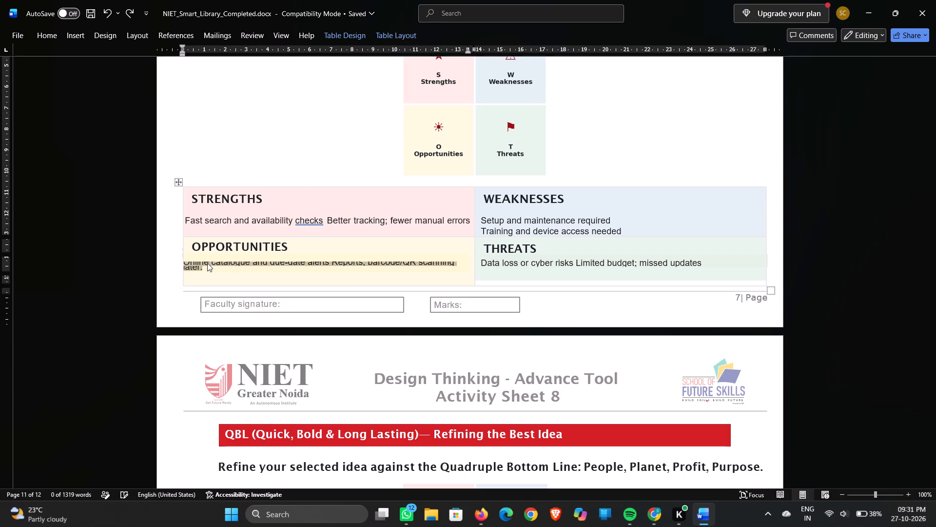
Copy the whole OPPORTUNITIES answer, "Online catalogue and due-date alerts Reports.
{"action": "left_click", "coordinate": [208, 265]}
{"action": "left_click_drag", "start_coordinate": [204, 266], "coordinate": [191, 264]}
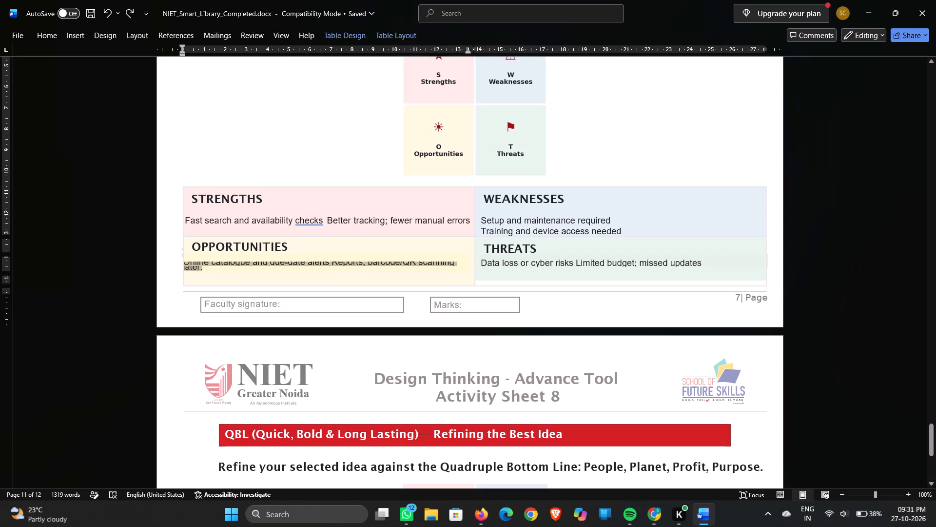
{"action": "left_click_drag", "start_coordinate": [191, 264], "coordinate": [191, 263]}
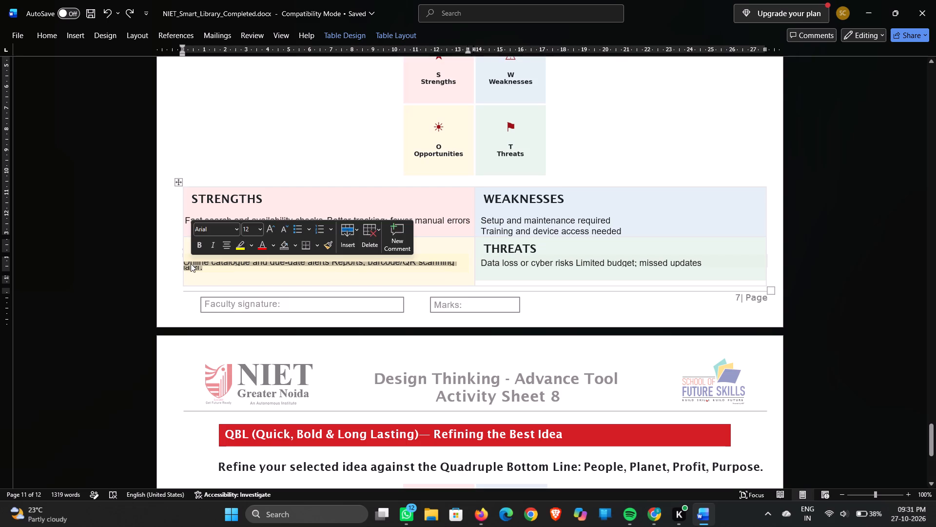
{"action": "key", "text": "ctrl+c"}
{"action": "key", "text": "BackSpace"}
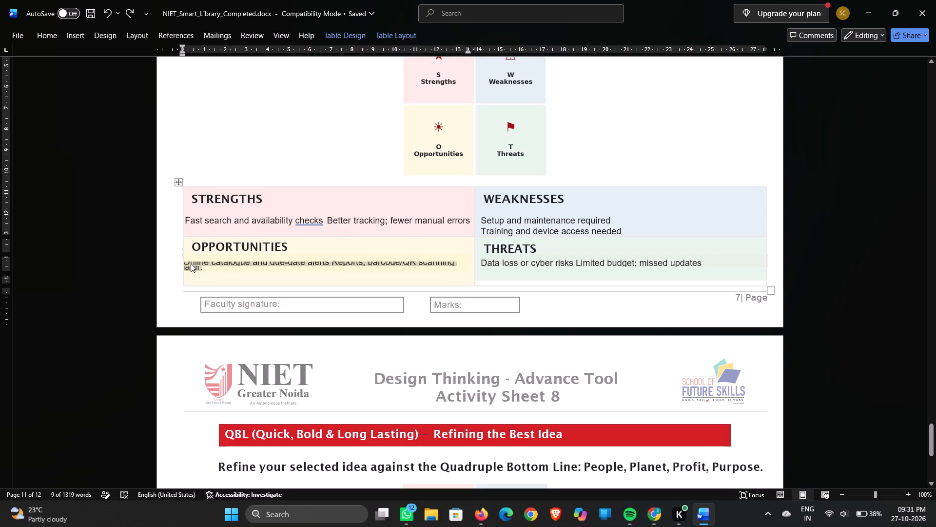
Paste the copied answer "Online catalogue and due-date alerts Reports.
{"action": "left_click", "coordinate": [218, 272]}
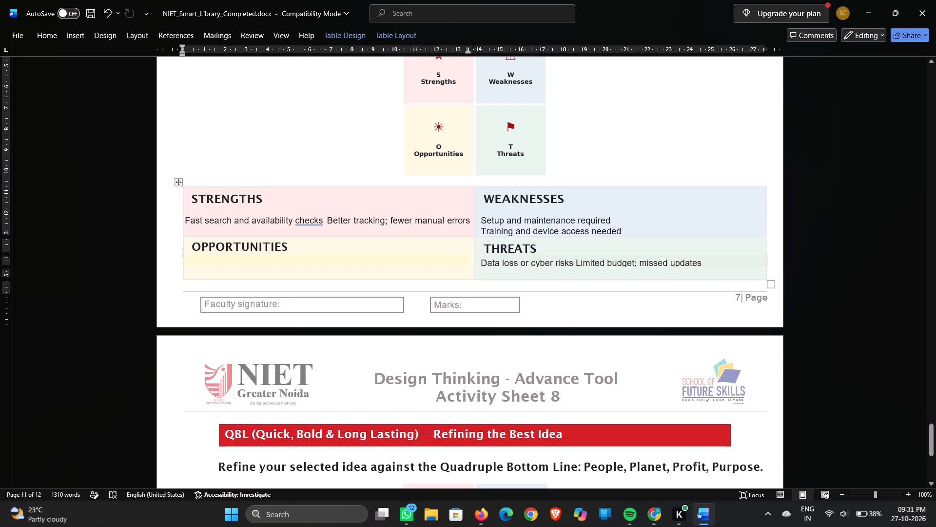
{"action": "left_click", "coordinate": [216, 270]}
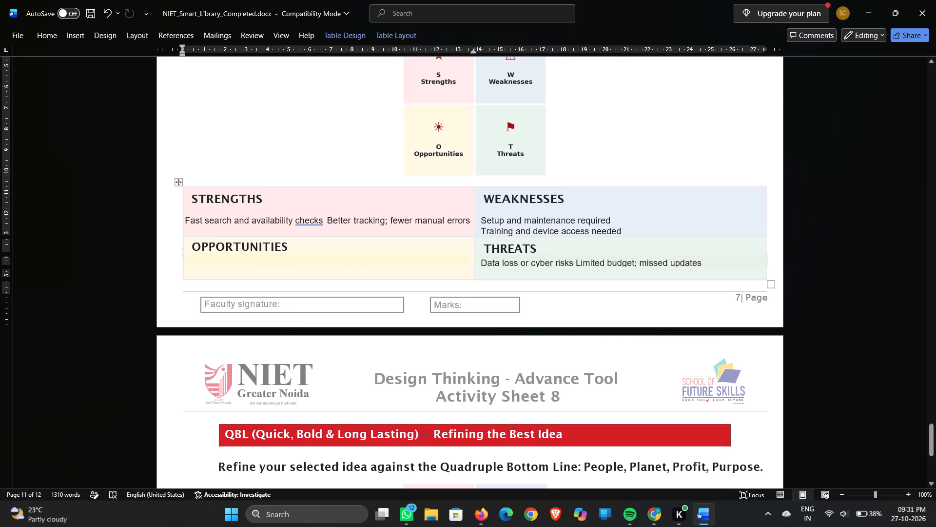
{"action": "left_click", "coordinate": [208, 271]}
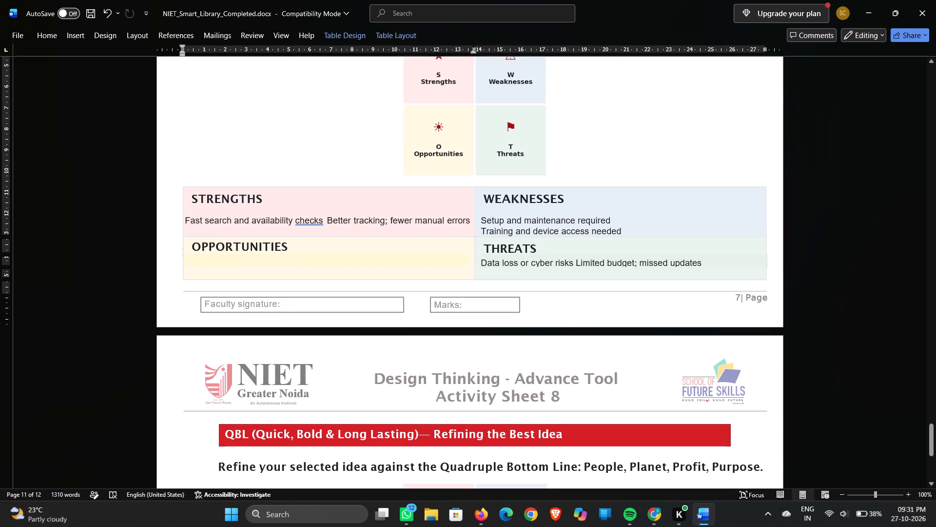
{"action": "left_click", "coordinate": [301, 254]}
{"action": "left_click", "coordinate": [293, 248]}
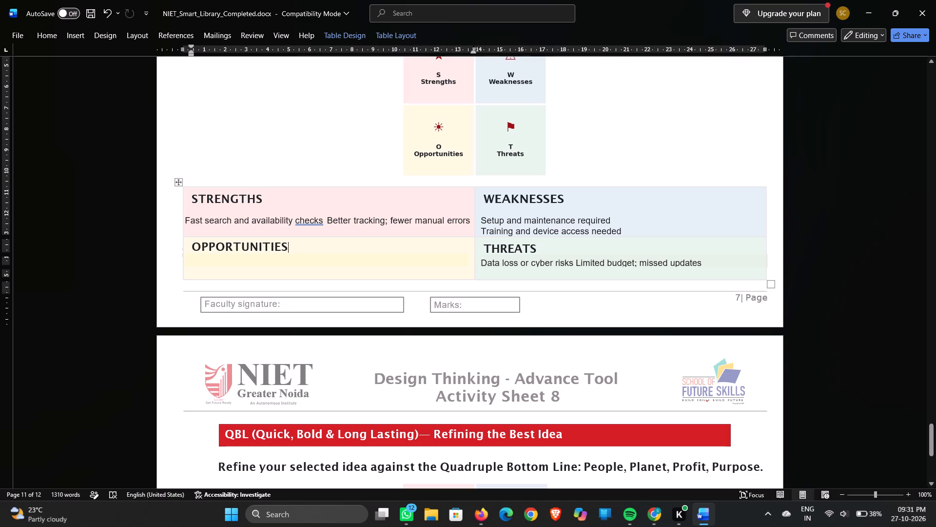
{"action": "left_click", "coordinate": [293, 248]}
{"action": "key", "text": "Return"}
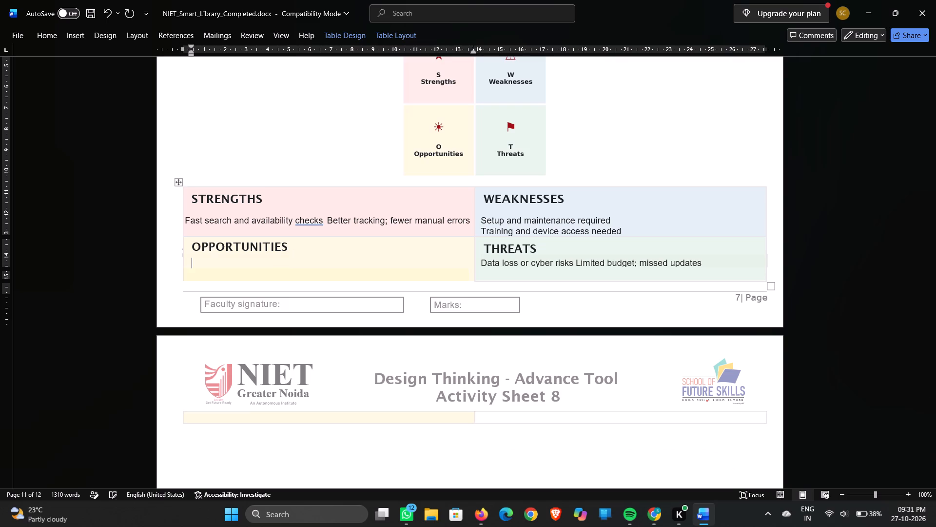
{"action": "key", "text": "ctrl+v"}
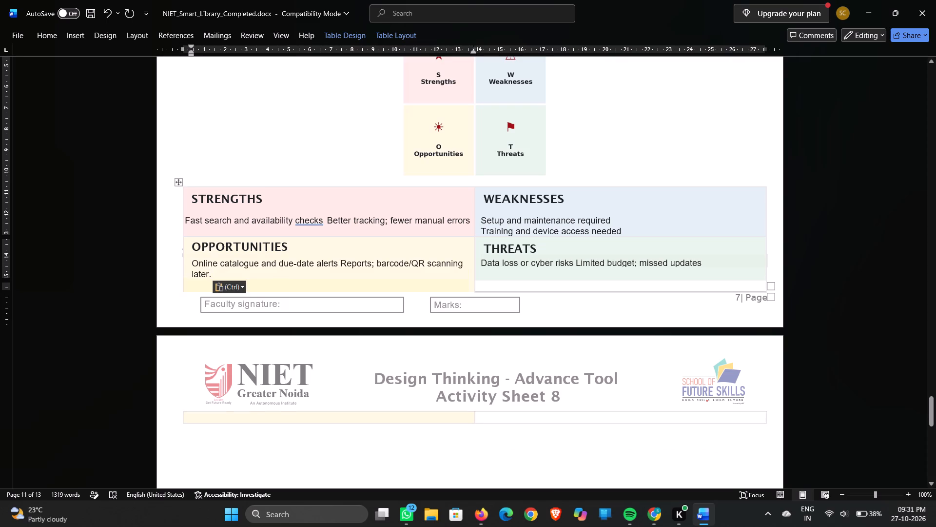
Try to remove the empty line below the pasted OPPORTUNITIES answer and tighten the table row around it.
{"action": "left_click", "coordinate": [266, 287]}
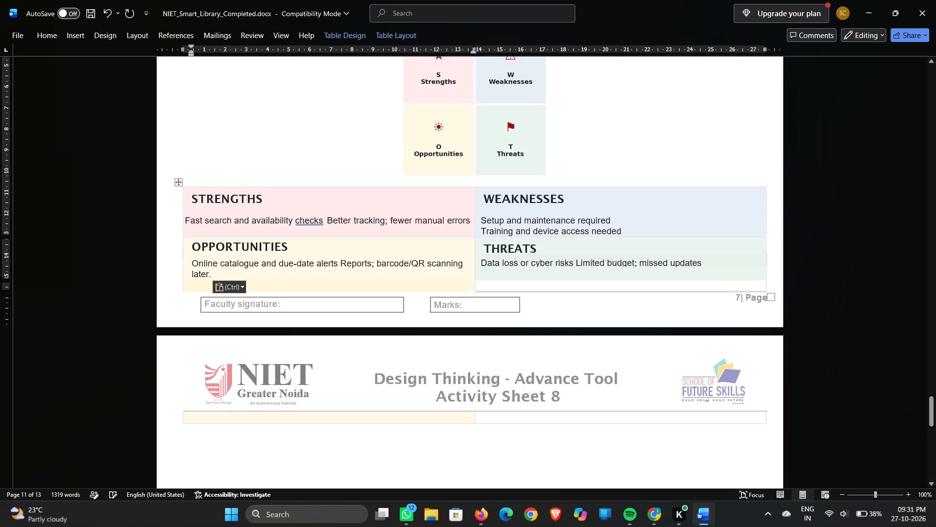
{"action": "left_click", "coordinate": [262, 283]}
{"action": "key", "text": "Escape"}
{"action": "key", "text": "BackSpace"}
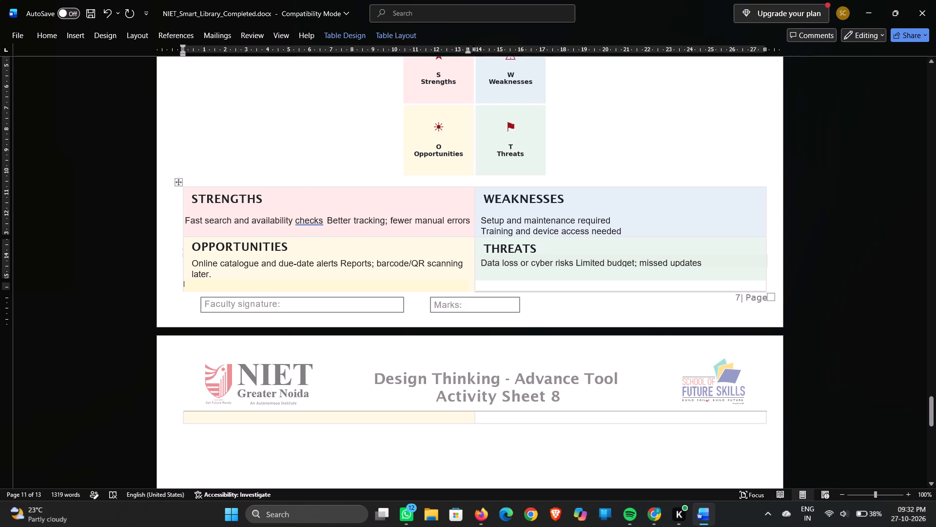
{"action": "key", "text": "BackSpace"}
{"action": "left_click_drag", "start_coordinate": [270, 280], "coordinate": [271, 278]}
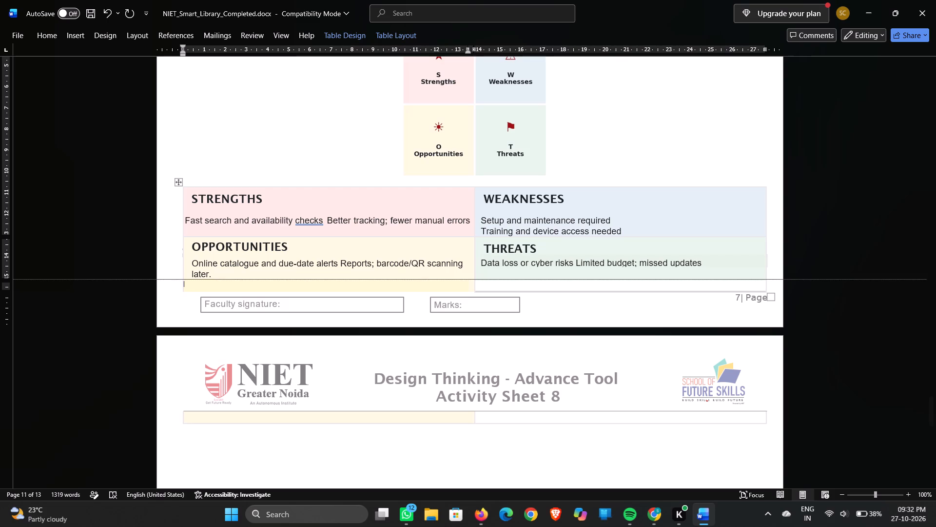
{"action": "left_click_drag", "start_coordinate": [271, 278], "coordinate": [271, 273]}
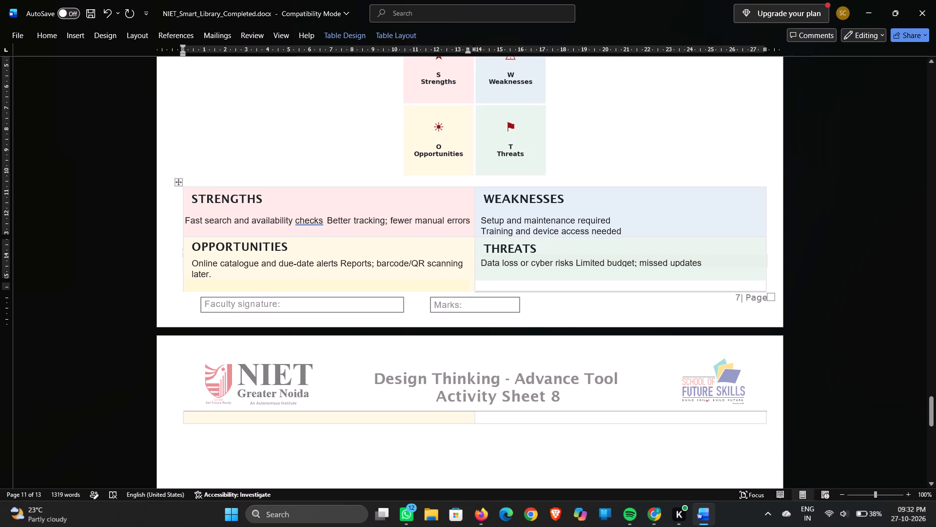
Check the font size of the answers in the SWOT table's WEAKNESSES, THREATS, OPPORTUNITIES and STRENGTHS cells.
{"action": "left_click_drag", "start_coordinate": [613, 218], "coordinate": [577, 218]}
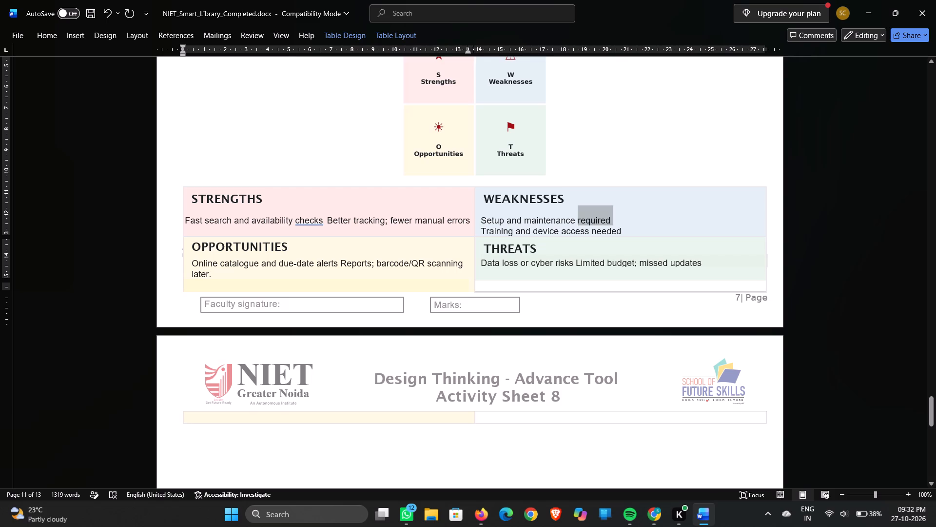
{"action": "left_click_drag", "start_coordinate": [577, 218], "coordinate": [494, 225]}
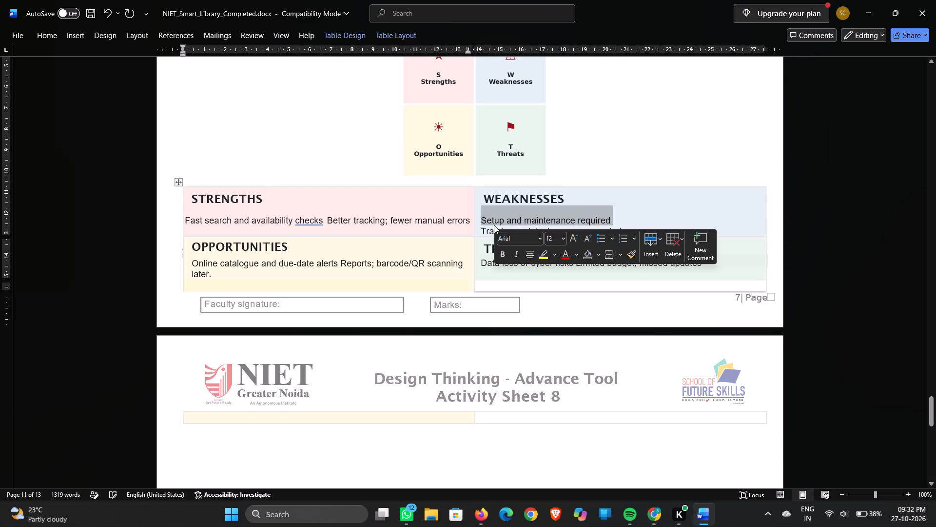
{"action": "left_click", "coordinate": [594, 265]}
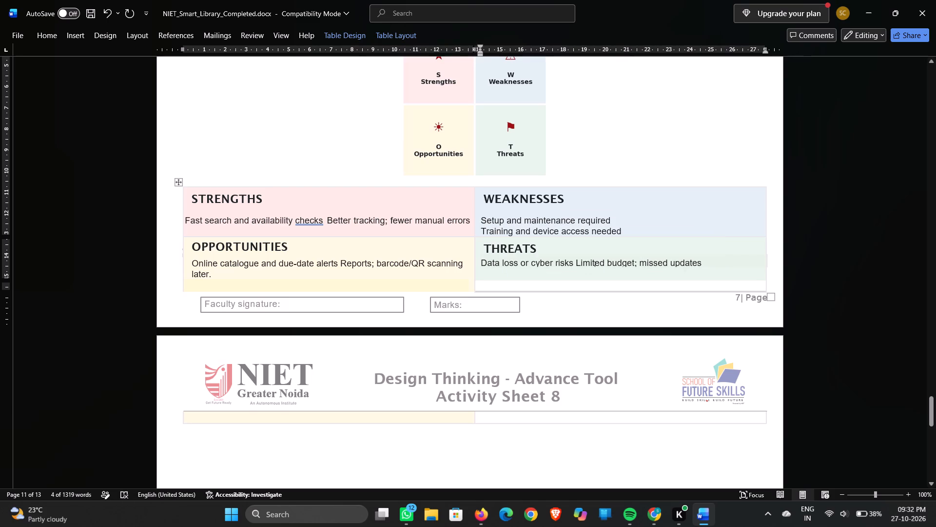
{"action": "left_click_drag", "start_coordinate": [594, 265], "coordinate": [556, 265]}
{"action": "left_click_drag", "start_coordinate": [345, 265], "coordinate": [316, 266]}
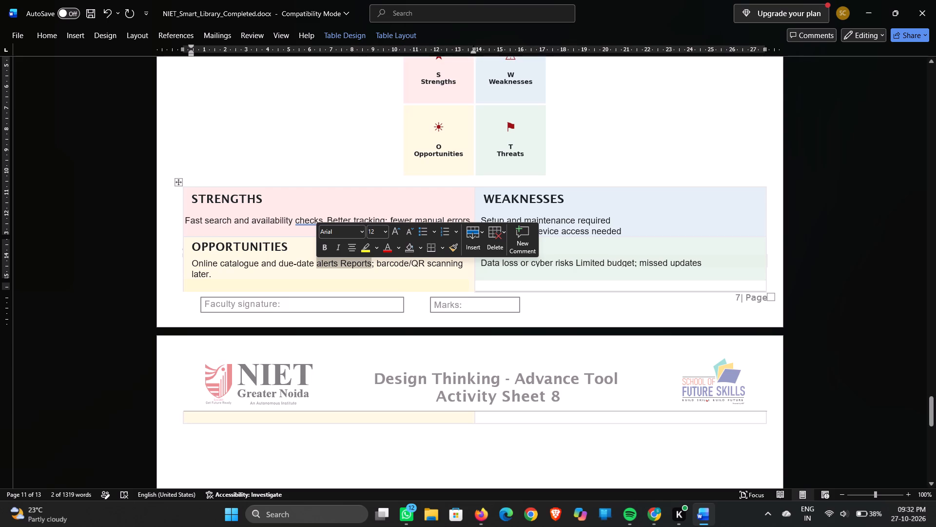
{"action": "left_click_drag", "start_coordinate": [303, 221], "coordinate": [273, 221]}
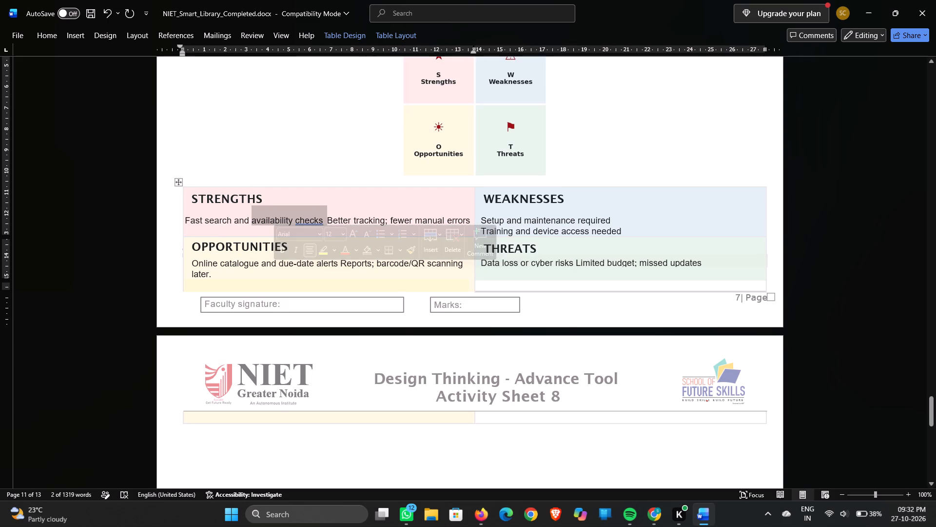
Save the document.
{"action": "left_click", "coordinate": [362, 171]}
{"action": "key", "text": "ctrl+s"}
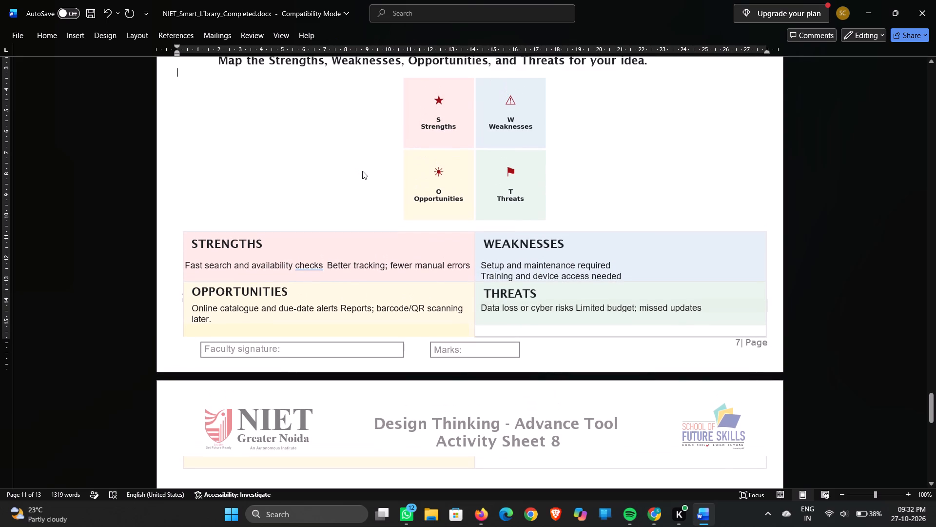
In the page 6 POV table, indent the Librarians Needs answer slightly so it lines up with the other Needs entries.
{"action": "scroll", "coordinate": [362, 171], "scroll_direction": "up", "scroll_amount": 2}
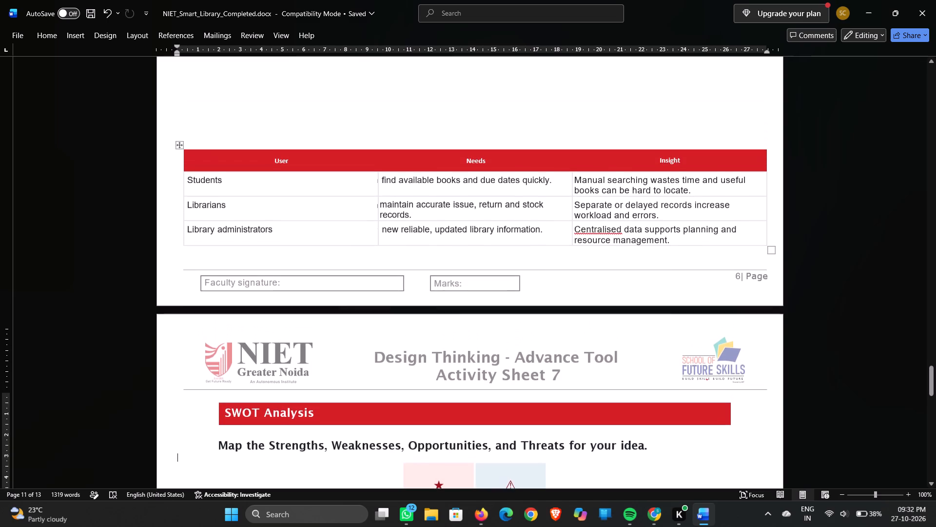
{"action": "scroll", "coordinate": [362, 171], "scroll_direction": "up", "scroll_amount": 1}
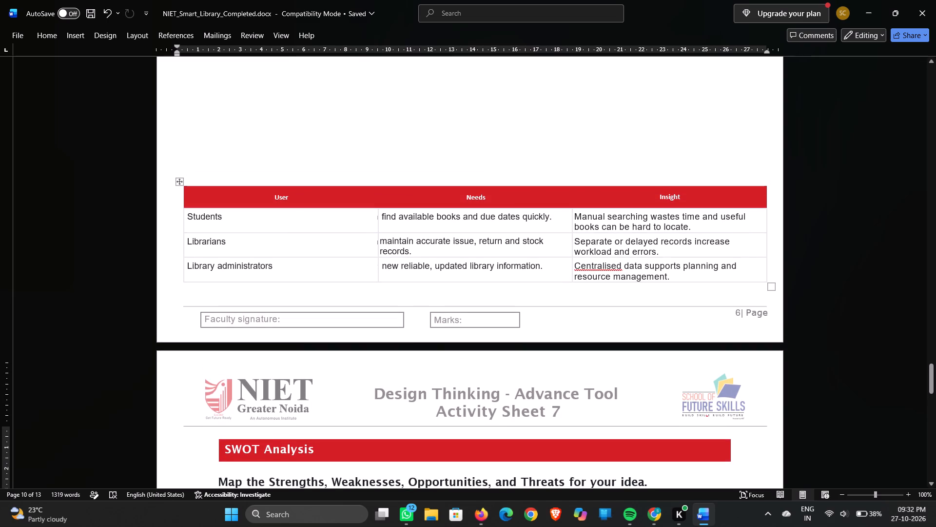
{"action": "left_click_drag", "start_coordinate": [588, 270], "coordinate": [602, 270]}
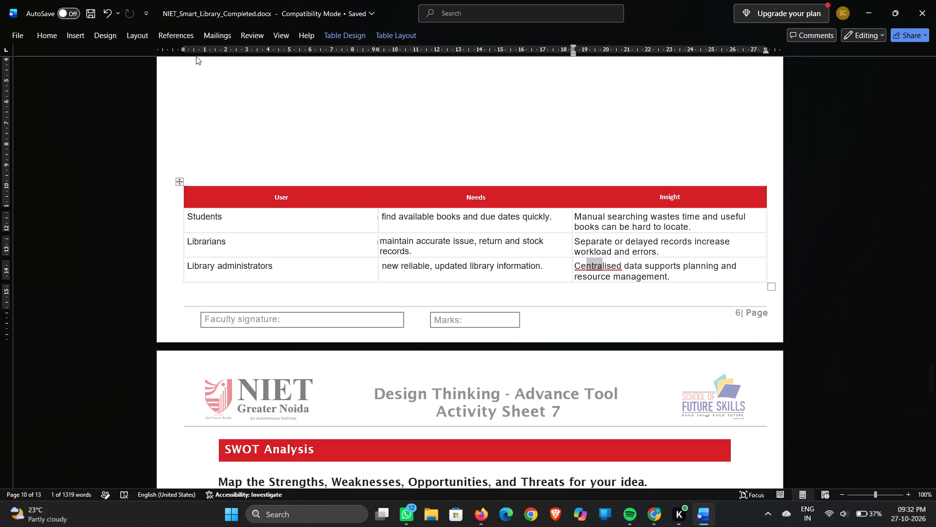
{"action": "left_click", "coordinate": [231, 224]}
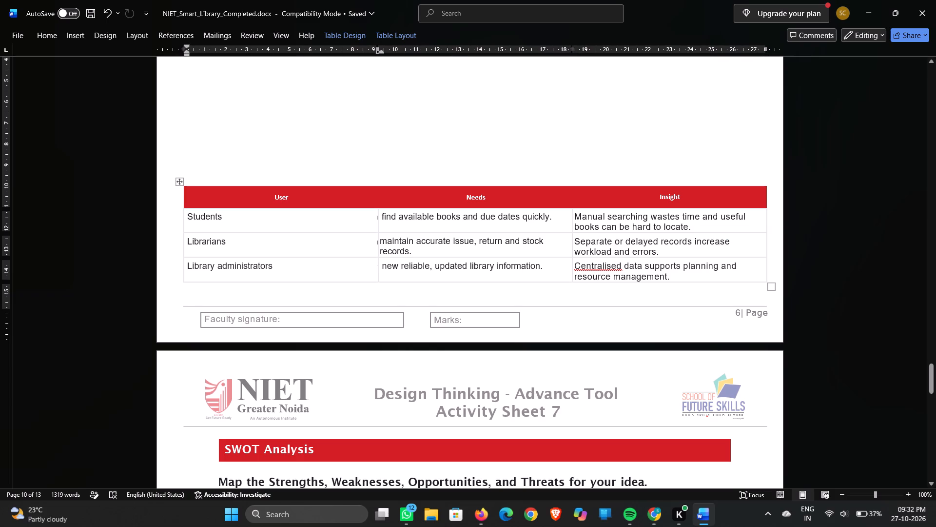
{"action": "left_click", "coordinate": [450, 237]}
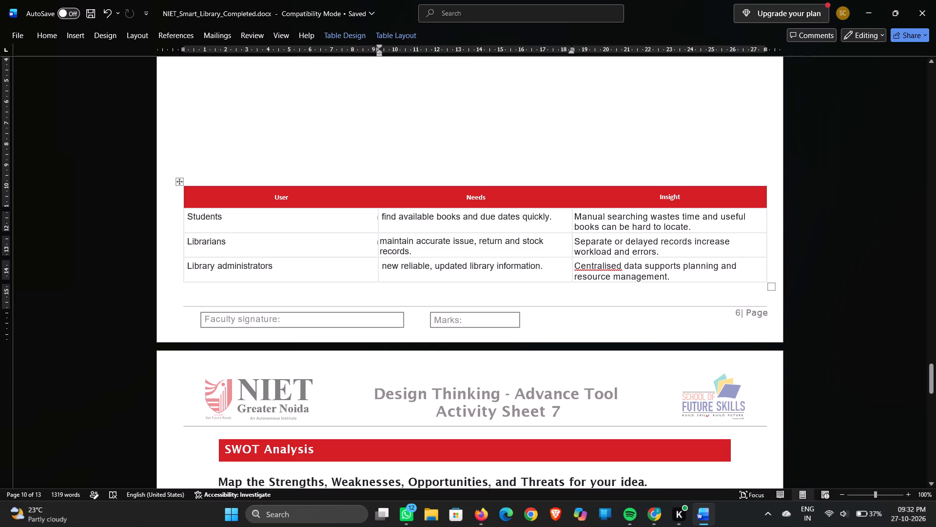
{"action": "left_click_drag", "start_coordinate": [378, 55], "coordinate": [380, 55]}
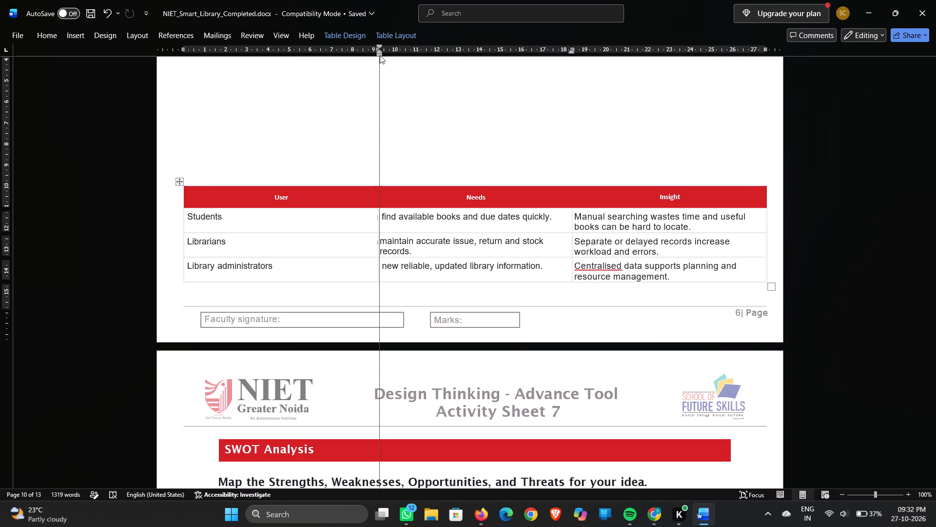
{"action": "left_click_drag", "start_coordinate": [380, 55], "coordinate": [383, 55]}
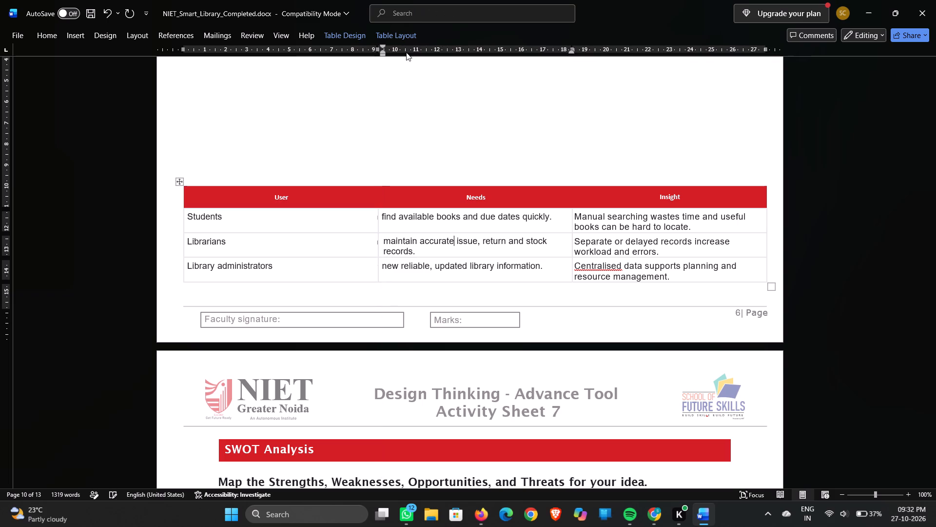
{"action": "left_click", "coordinate": [571, 52]}
{"action": "left_click", "coordinate": [614, 225]}
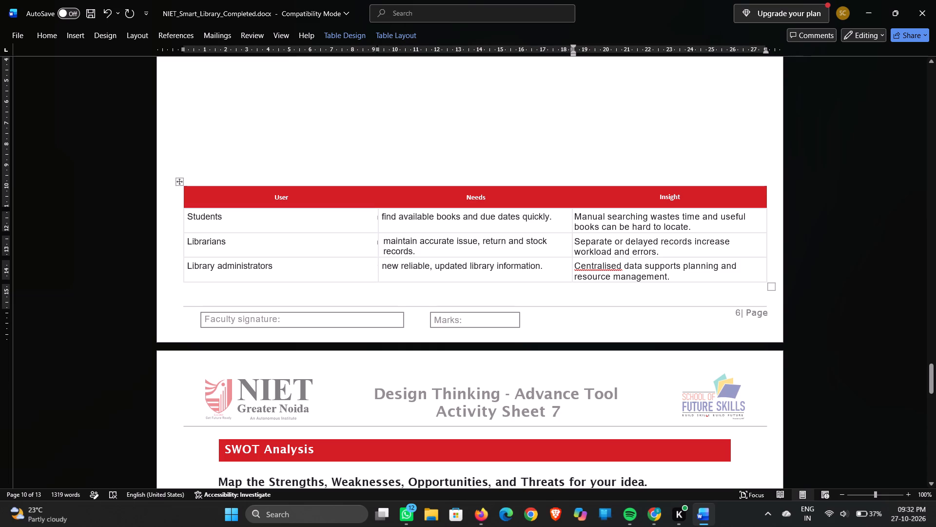
{"action": "left_click", "coordinate": [472, 150]}
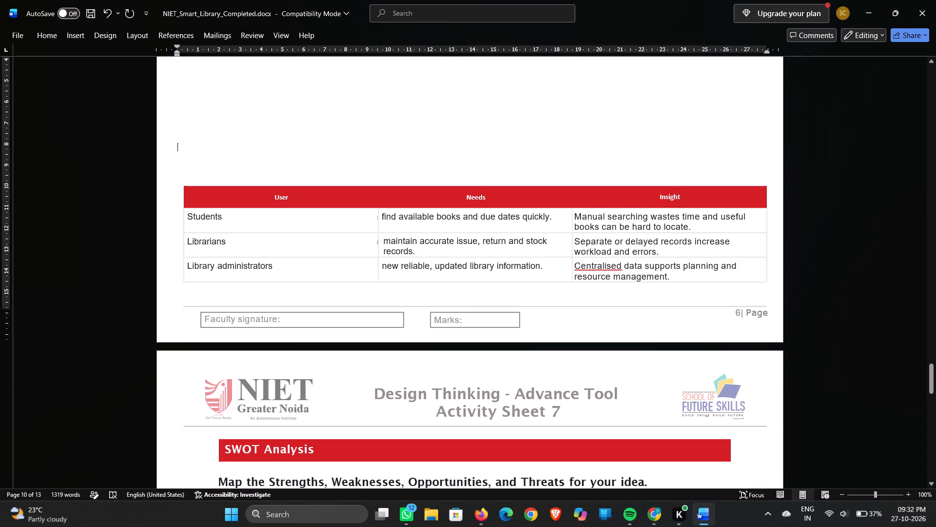
Set the SYMPTOM (visible effect) answer in the page 5 table to font size 12.
{"action": "scroll", "coordinate": [472, 150], "scroll_direction": "up", "scroll_amount": 2}
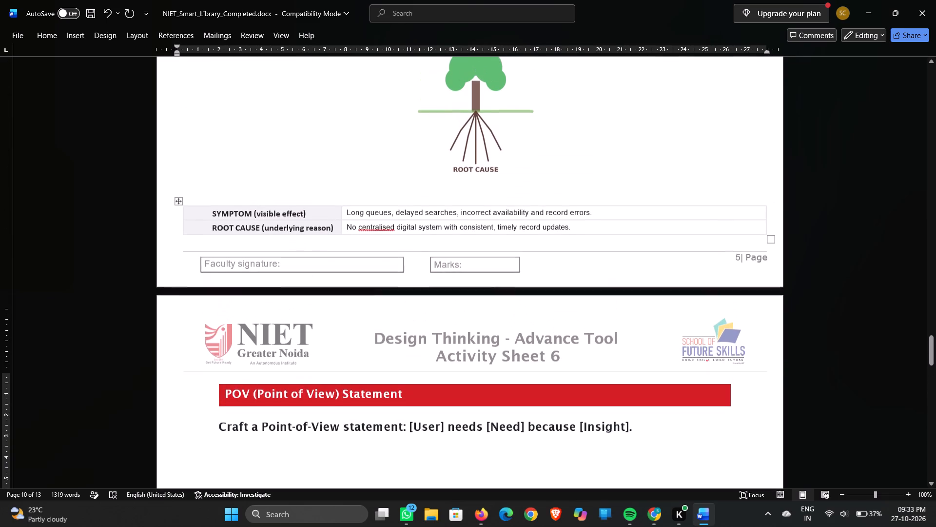
{"action": "left_click_drag", "start_coordinate": [346, 216], "coordinate": [595, 217]}
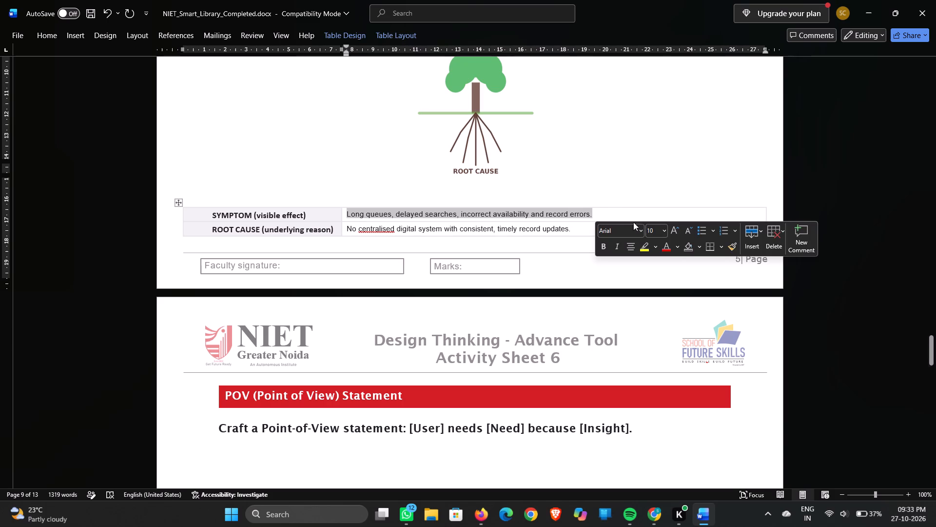
{"action": "left_click", "coordinate": [651, 232]}
{"action": "type", "text": "12"}
{"action": "key", "text": "Return"}
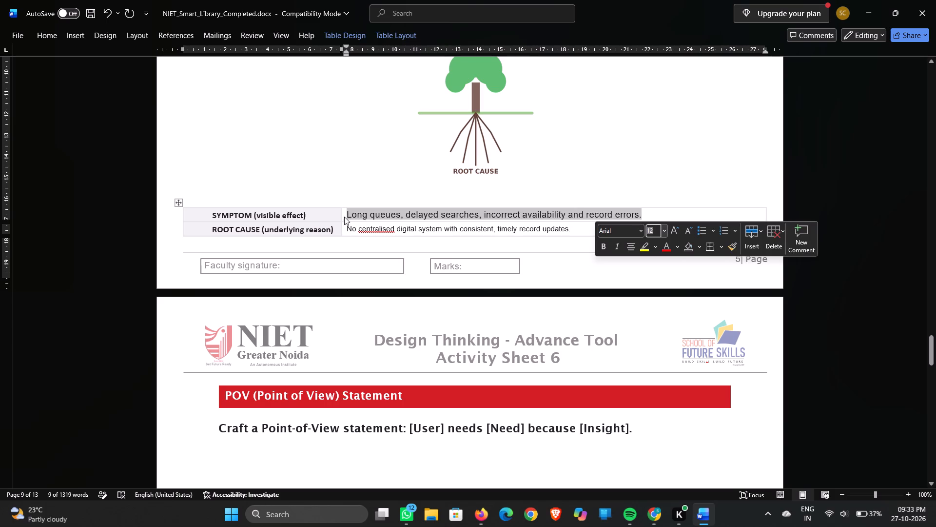
Set the ROOT CAUSE (underlying reason) answer in the page 5 table to font size 12.
{"action": "left_click_drag", "start_coordinate": [347, 228], "coordinate": [555, 225]}
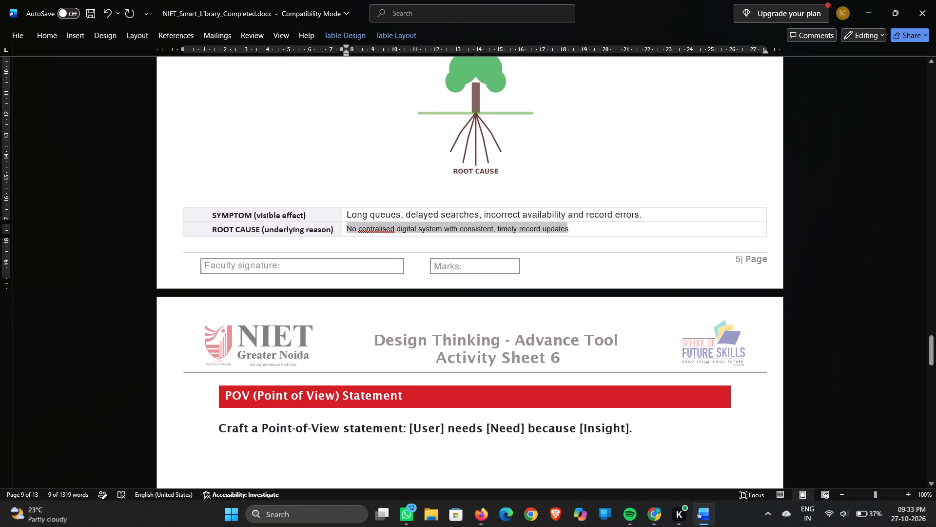
{"action": "left_click_drag", "start_coordinate": [555, 225], "coordinate": [571, 227]}
{"action": "left_click", "coordinate": [628, 237]}
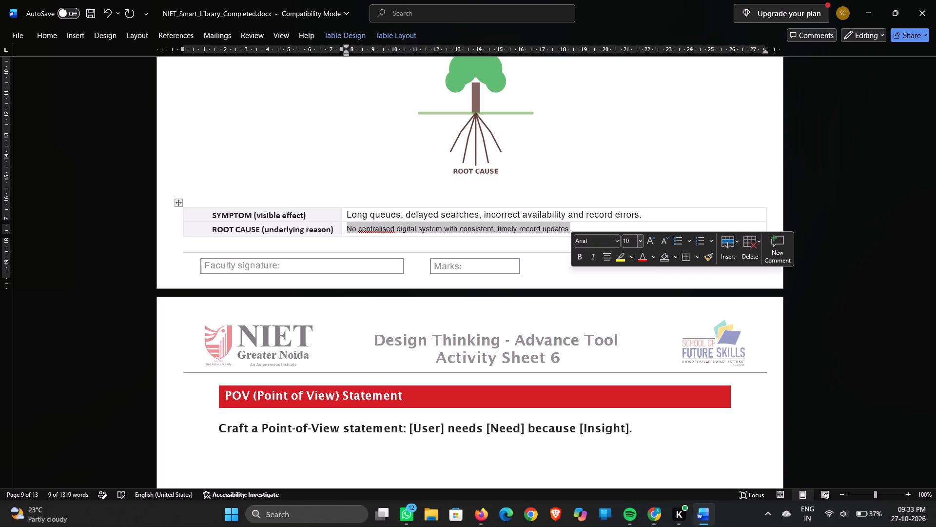
{"action": "type", "text": "12"}
{"action": "key", "text": "Return"}
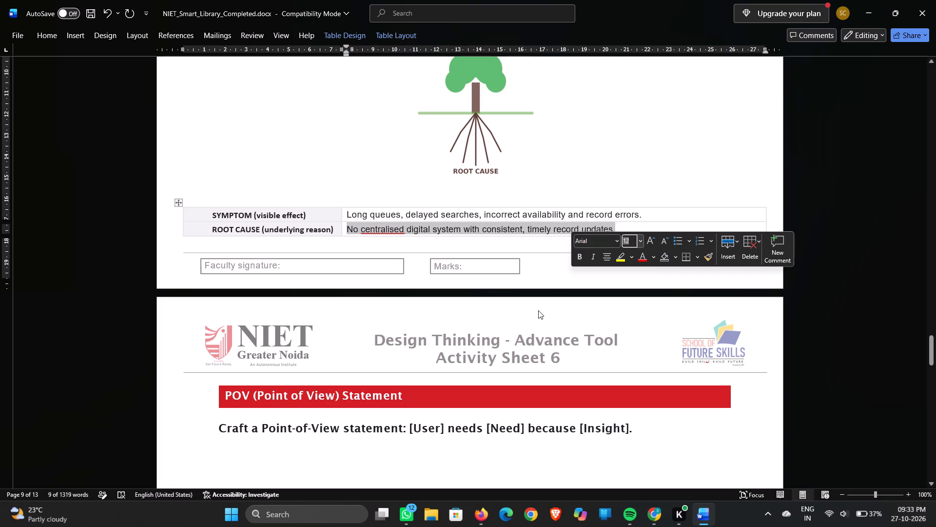
Check the font size of the SYMPTOM and ROOT CAUSE labels and the Problem answer on the Root Cause Analysis page.
{"action": "left_click_drag", "start_coordinate": [211, 213], "coordinate": [308, 214]}
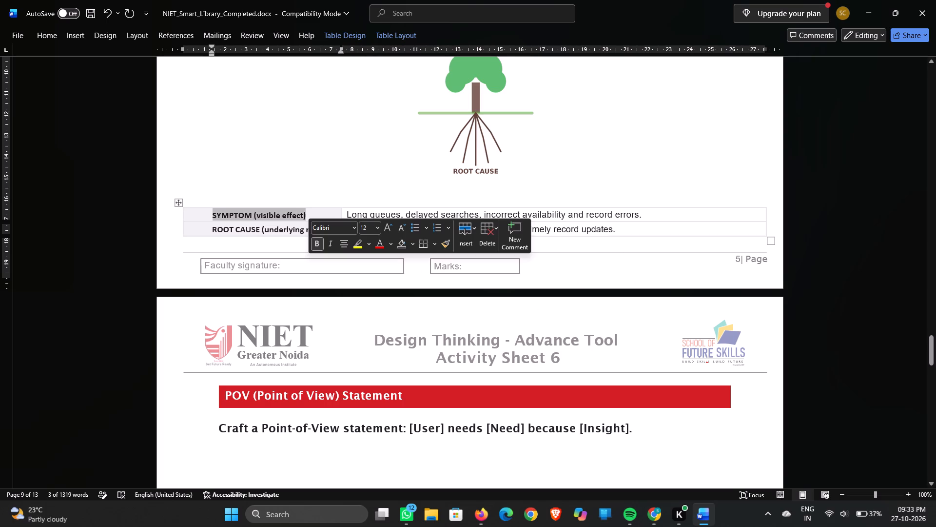
{"action": "left_click", "coordinate": [273, 228]}
{"action": "left_click_drag", "start_coordinate": [273, 228], "coordinate": [271, 228]}
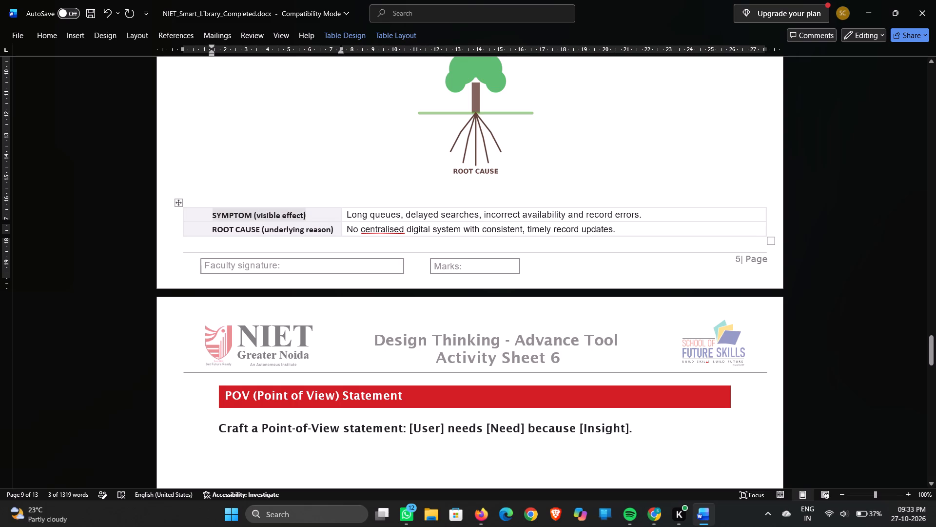
{"action": "left_click_drag", "start_coordinate": [271, 228], "coordinate": [247, 228]}
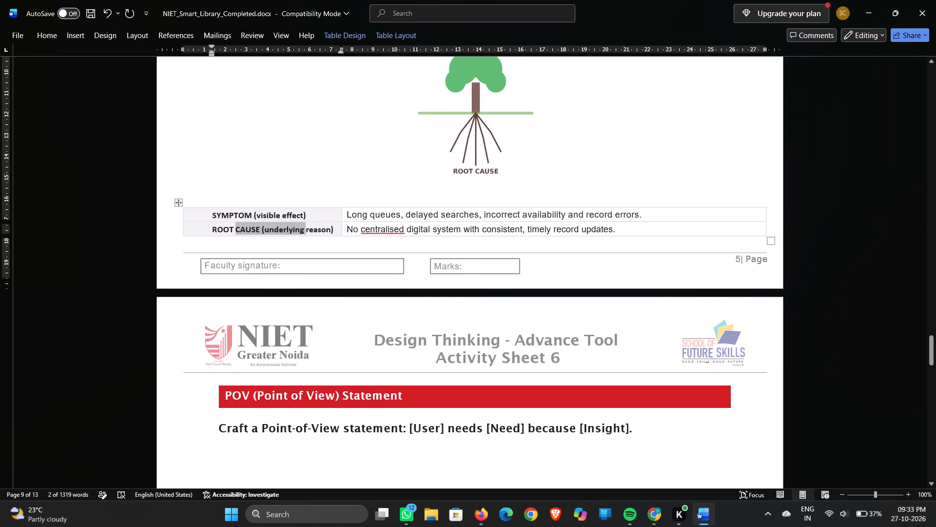
{"action": "left_click", "coordinate": [299, 183]}
{"action": "scroll", "coordinate": [299, 183], "scroll_direction": "up", "scroll_amount": 1}
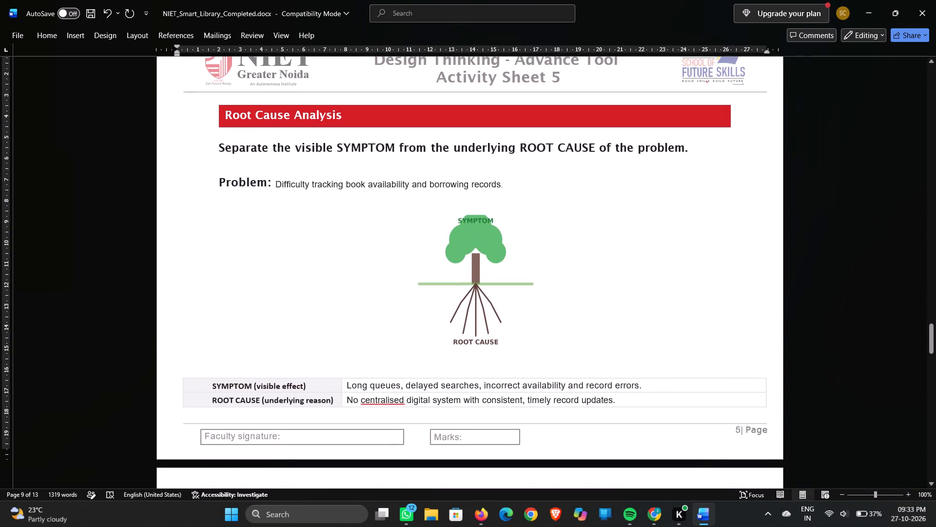
{"action": "left_click_drag", "start_coordinate": [278, 184], "coordinate": [500, 184]}
{"action": "left_click", "coordinate": [424, 216]}
Set the Problem answer on the 5-Whys page (Activity Sheet 4) to font size 12.
{"action": "scroll", "coordinate": [424, 216], "scroll_direction": "up", "scroll_amount": 1}
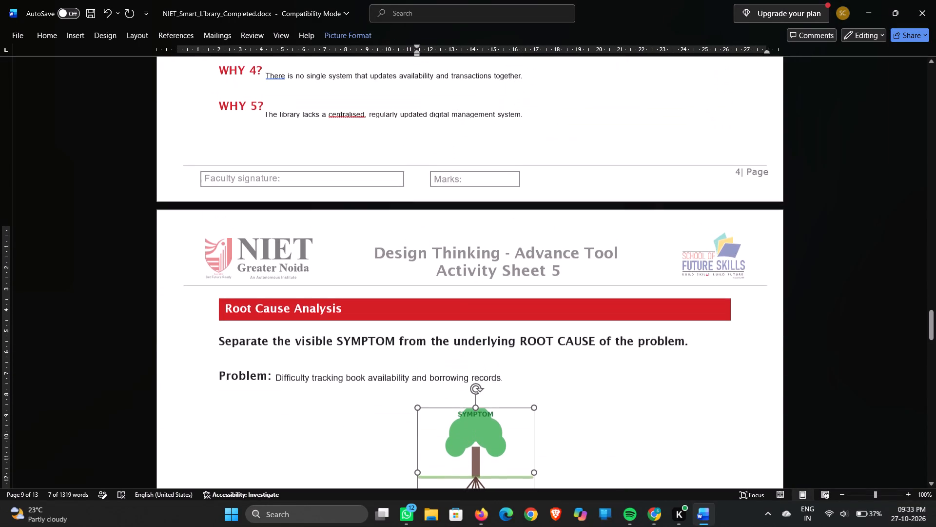
{"action": "scroll", "coordinate": [424, 216], "scroll_direction": "up", "scroll_amount": 2}
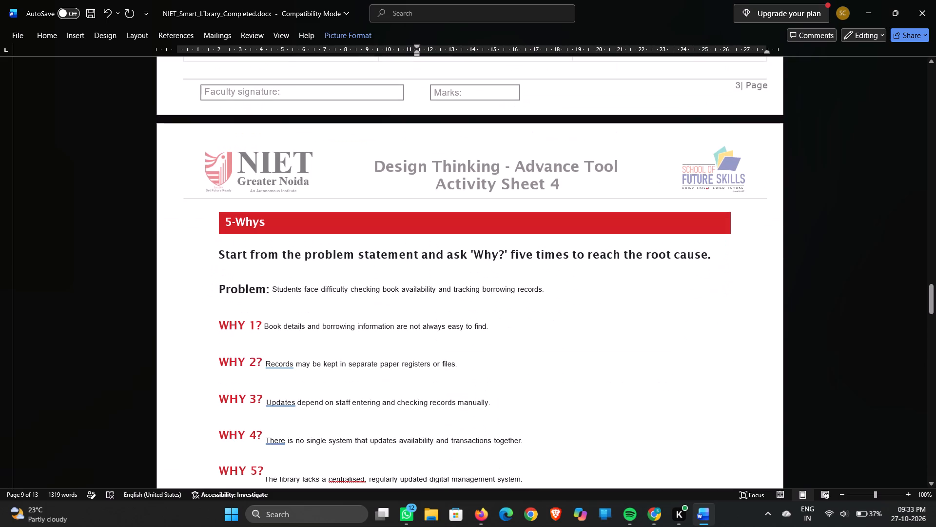
{"action": "left_click_drag", "start_coordinate": [273, 288], "coordinate": [543, 295]}
{"action": "left_click", "coordinate": [621, 262]}
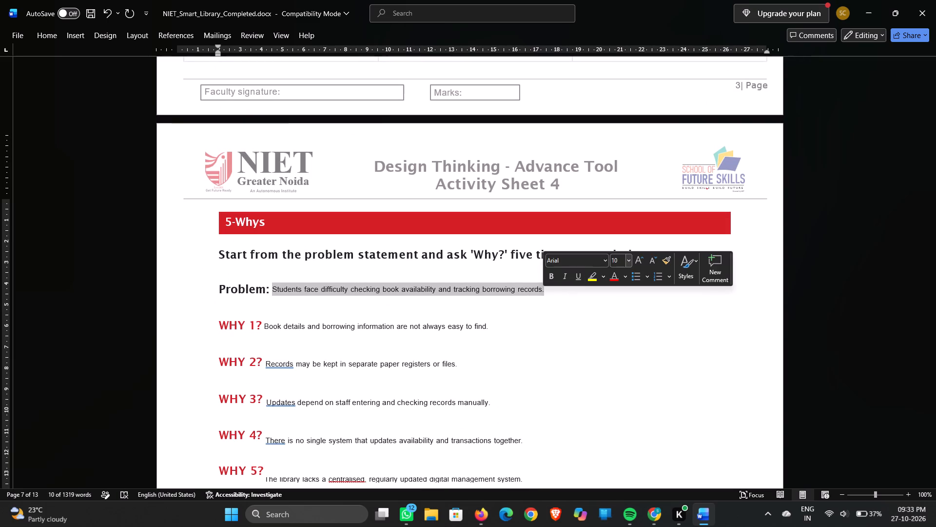
{"action": "type", "text": "12"}
{"action": "key", "text": "Return"}
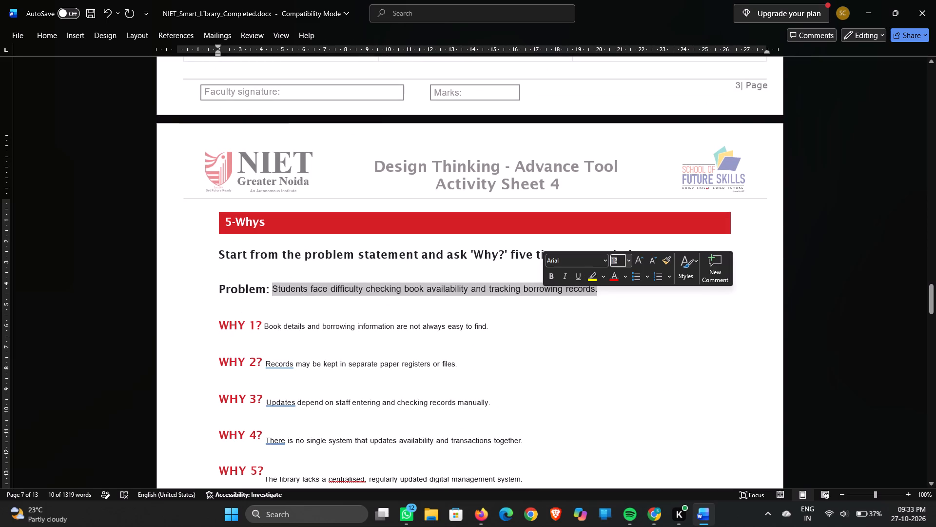
Set the WHY 1 answer on the 5-Whys page to font size 12.
{"action": "left_click_drag", "start_coordinate": [263, 325], "coordinate": [437, 330]}
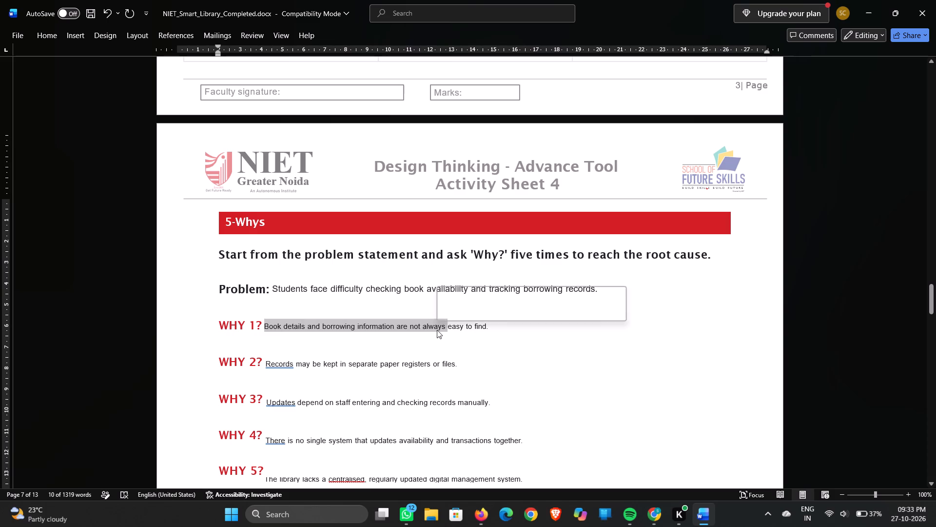
{"action": "left_click", "coordinate": [265, 323]}
{"action": "left_click_drag", "start_coordinate": [265, 323], "coordinate": [493, 327]}
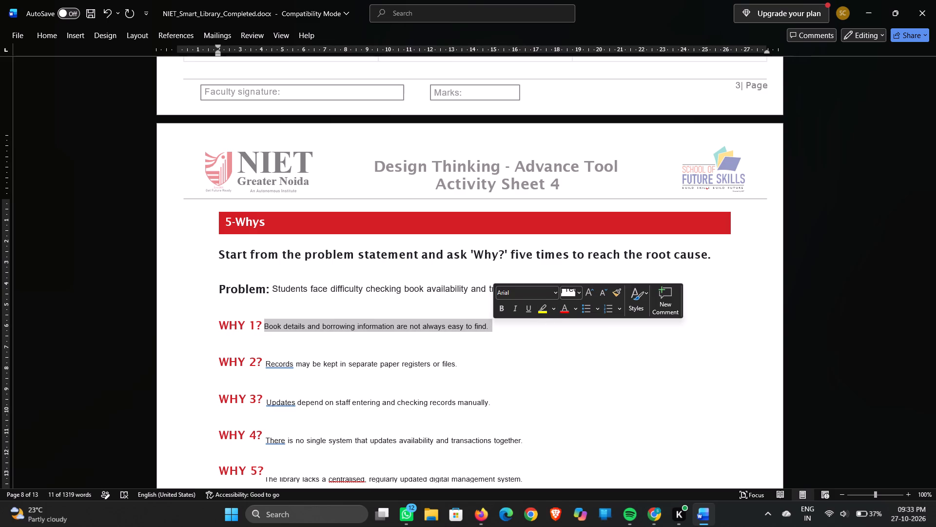
{"action": "left_click", "coordinate": [571, 291]}
{"action": "type", "text": "12"}
{"action": "key", "text": "Return"}
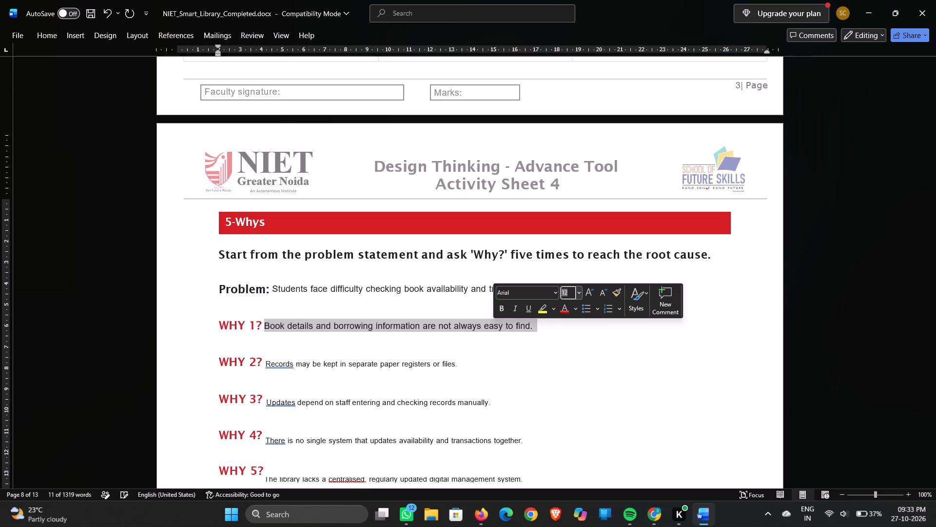
Set the WHY 2 answer on the 5-Whys page to font size 12.
{"action": "left_click_drag", "start_coordinate": [265, 364], "coordinate": [267, 364]}
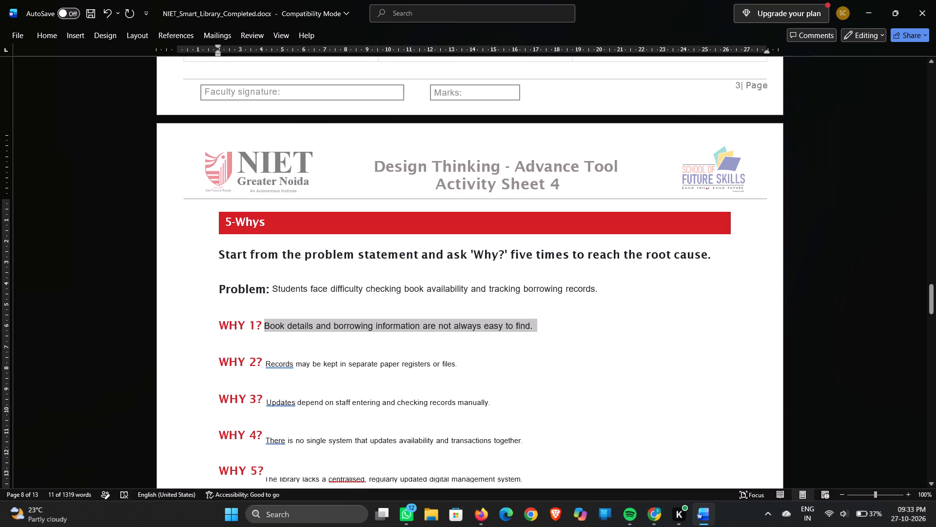
{"action": "left_click_drag", "start_coordinate": [267, 364], "coordinate": [464, 368]}
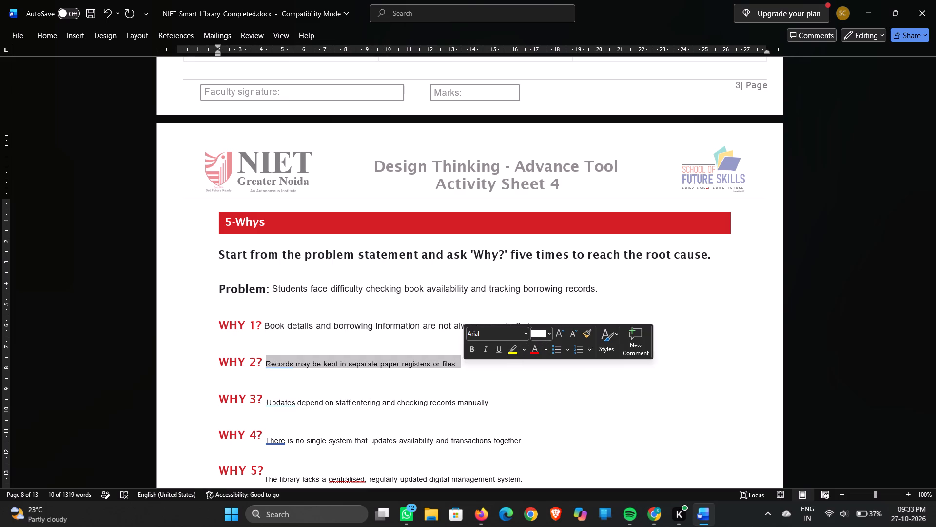
{"action": "left_click", "coordinate": [537, 336]}
{"action": "type", "text": "12"}
{"action": "key", "text": "Return"}
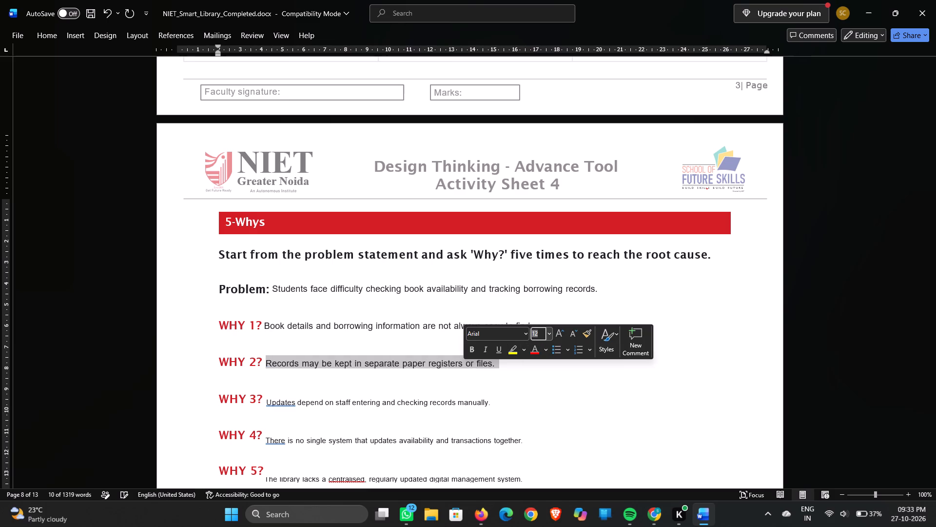
Set the WHY 3 answer on the 5-Whys page to font size 12.
{"action": "left_click_drag", "start_coordinate": [266, 400], "coordinate": [316, 402]}
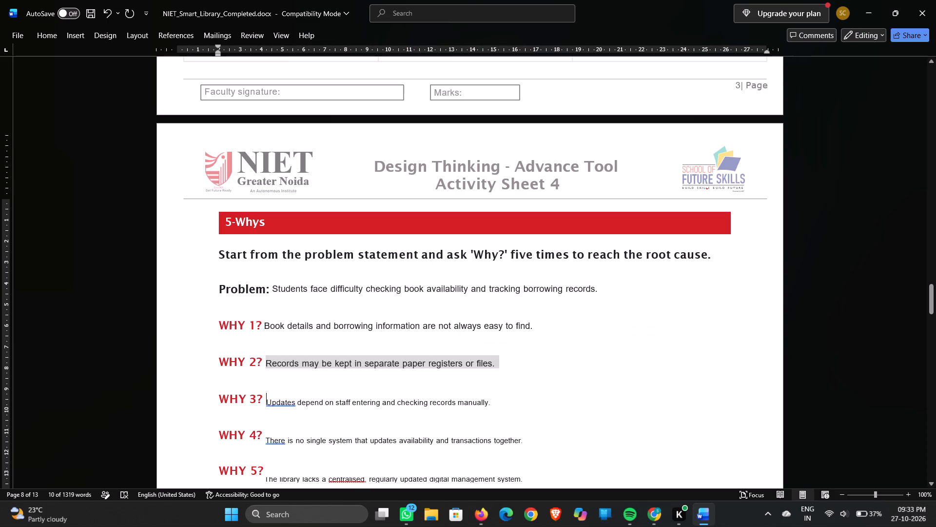
{"action": "left_click_drag", "start_coordinate": [316, 402], "coordinate": [492, 405]}
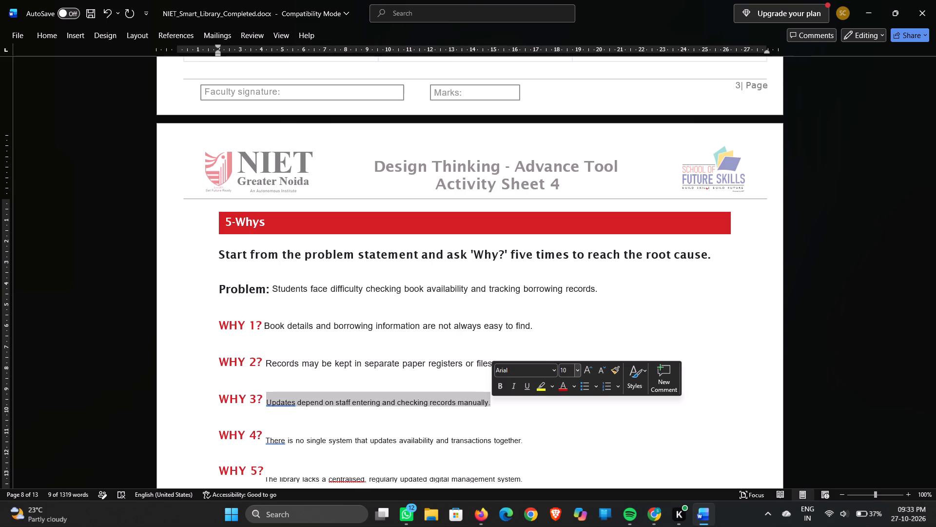
{"action": "left_click", "coordinate": [565, 370]}
{"action": "type", "text": "12"}
{"action": "key", "text": "Return"}
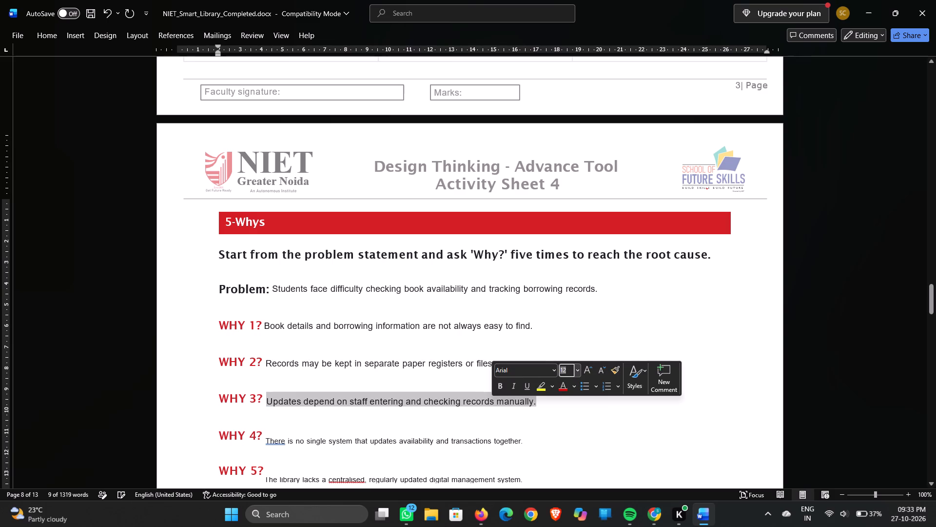
Set the WHY 4 answer on the 5-Whys page to font size 12.
{"action": "left_click_drag", "start_coordinate": [267, 440], "coordinate": [487, 438]}
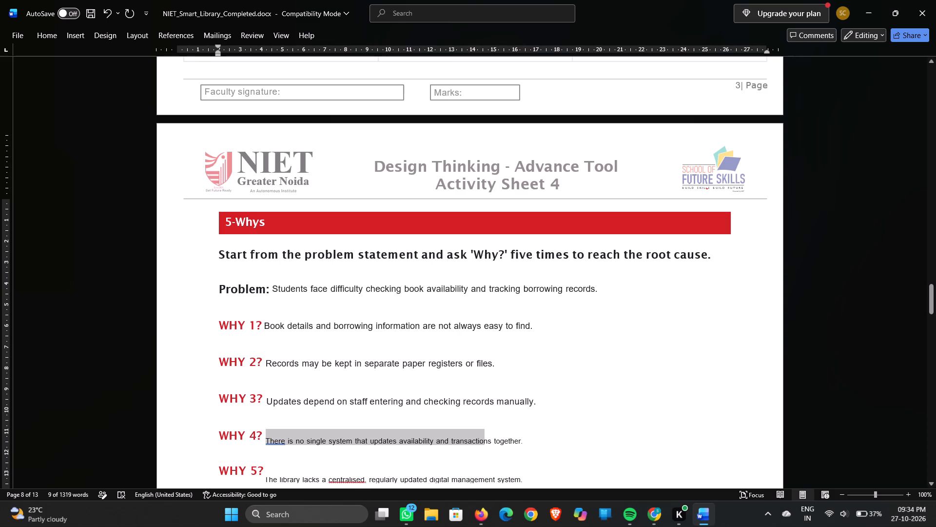
{"action": "left_click_drag", "start_coordinate": [487, 438], "coordinate": [542, 441]}
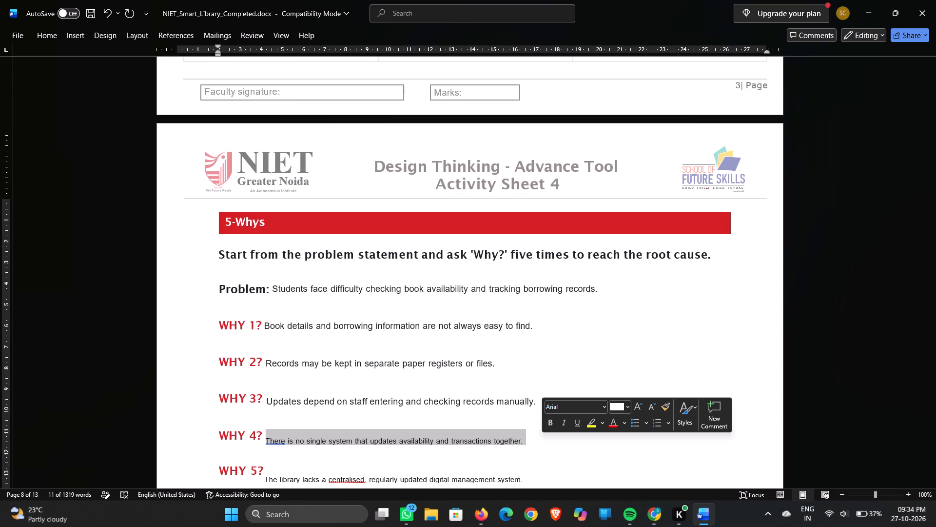
{"action": "left_click", "coordinate": [615, 409]}
{"action": "type", "text": "12"}
{"action": "key", "text": "Return"}
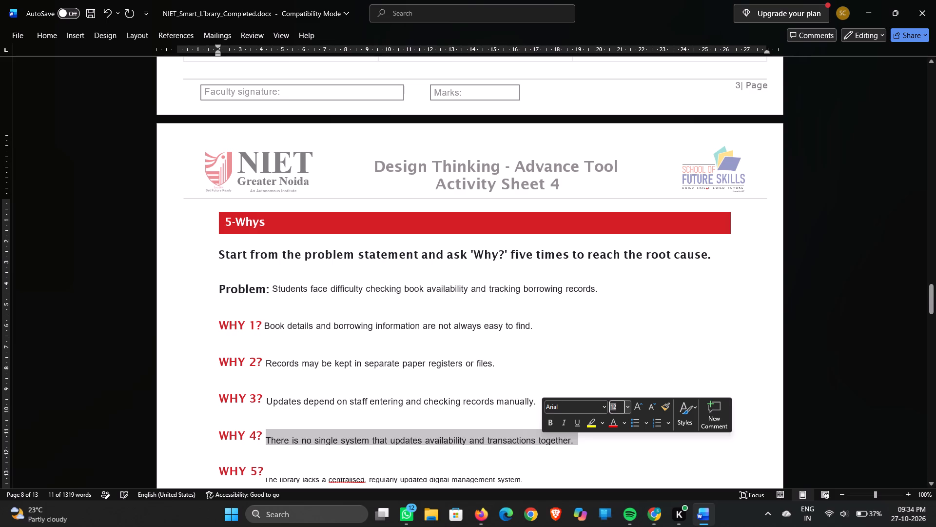
Set the clipped WHY 5 answer on the 5-Whys page to font size 12.
{"action": "scroll", "coordinate": [625, 372], "scroll_direction": "down", "scroll_amount": 1}
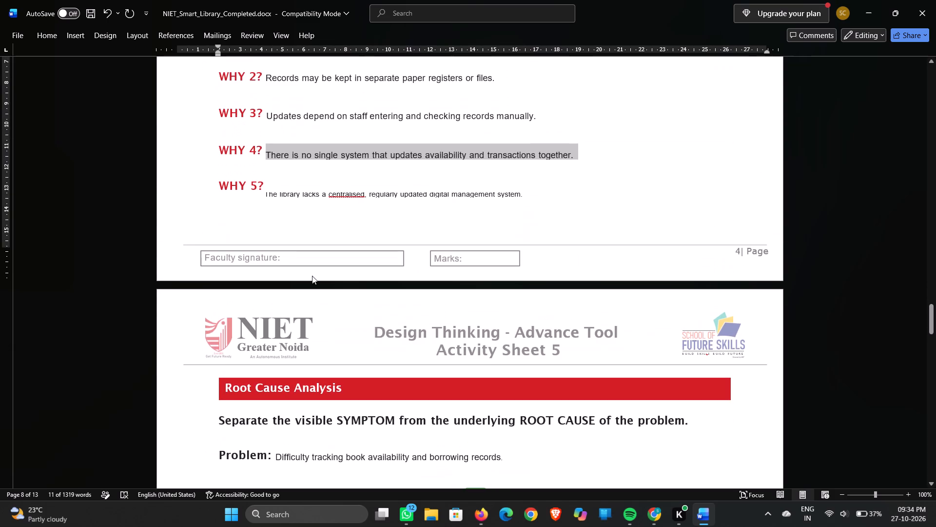
{"action": "left_click_drag", "start_coordinate": [265, 195], "coordinate": [527, 211]}
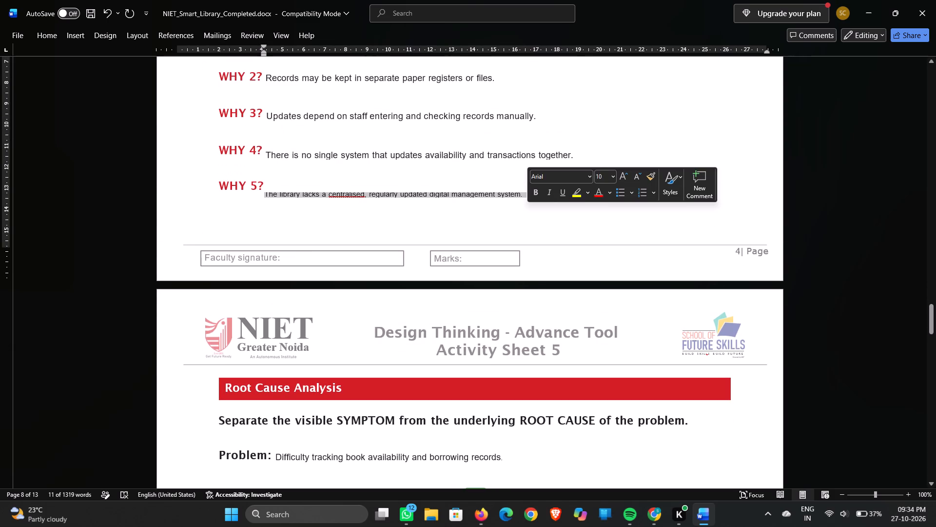
{"action": "left_click", "coordinate": [609, 179]}
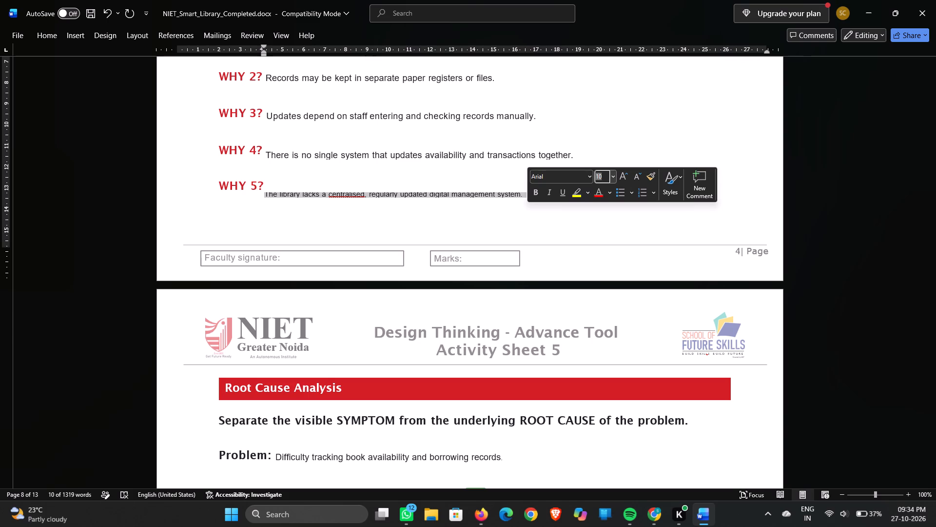
{"action": "type", "text": "12"}
{"action": "key", "text": "Return"}
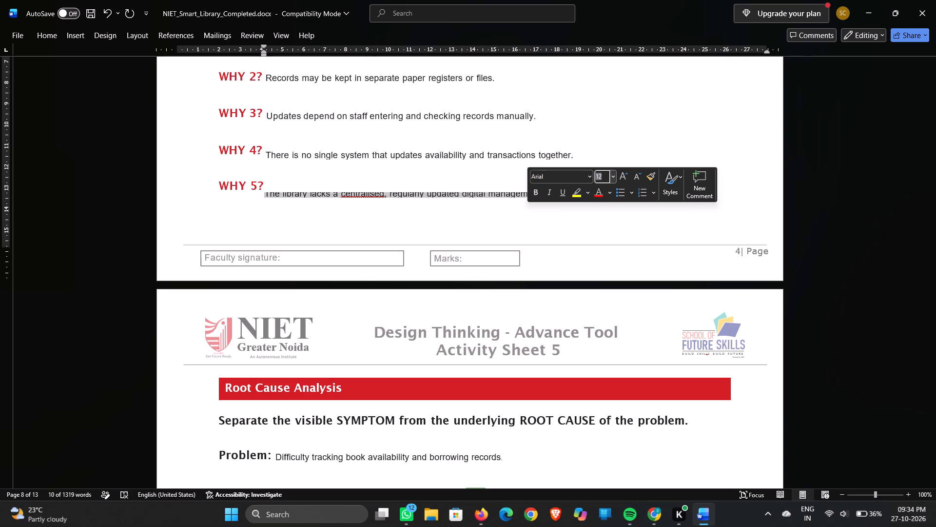
{"action": "left_click", "coordinate": [470, 214]}
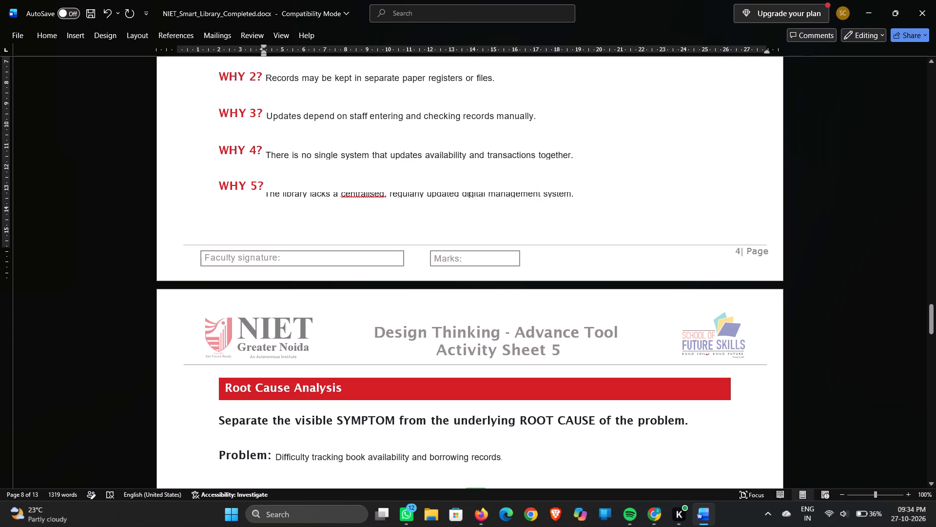
Cut the clipped WHY 5 answer out of its line and remove the extra gap after the WHY 5? heading.
{"action": "left_click_drag", "start_coordinate": [265, 194], "coordinate": [574, 194]}
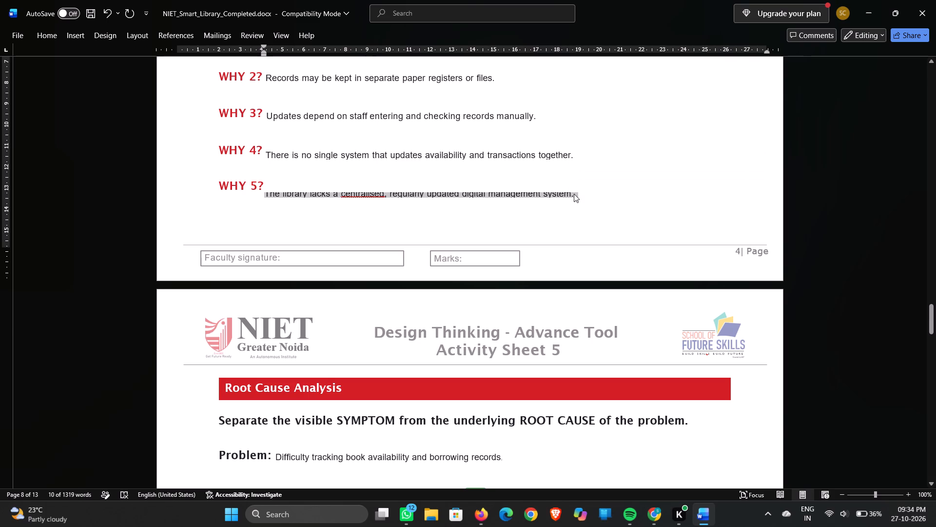
{"action": "key", "text": "ctrl+x"}
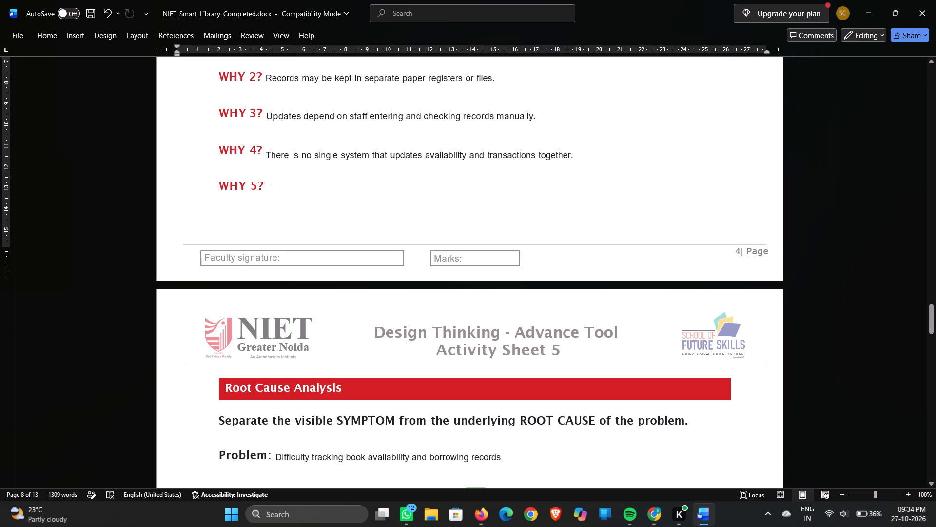
{"action": "key", "text": "BackSpace"}
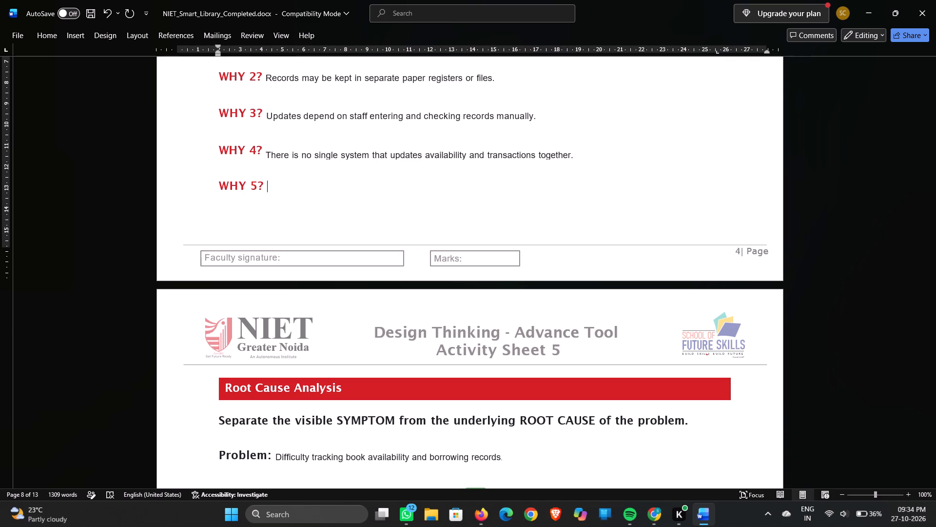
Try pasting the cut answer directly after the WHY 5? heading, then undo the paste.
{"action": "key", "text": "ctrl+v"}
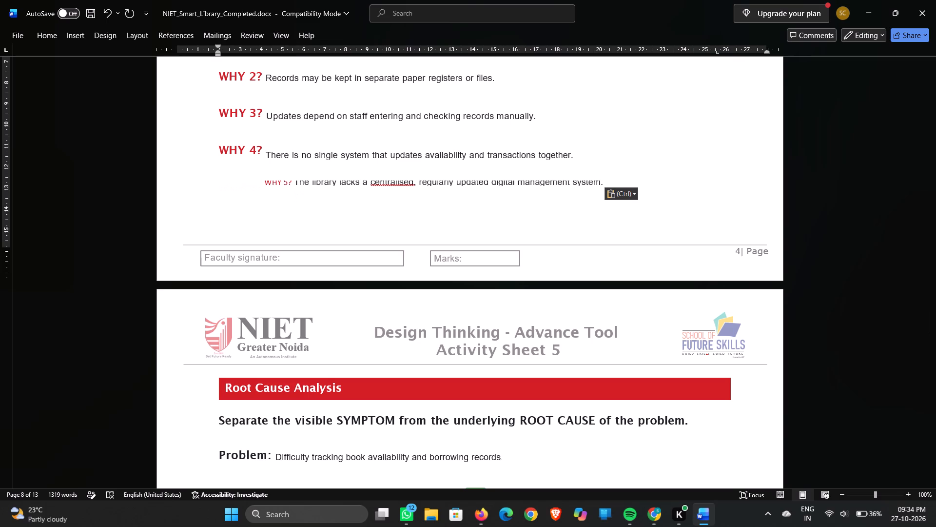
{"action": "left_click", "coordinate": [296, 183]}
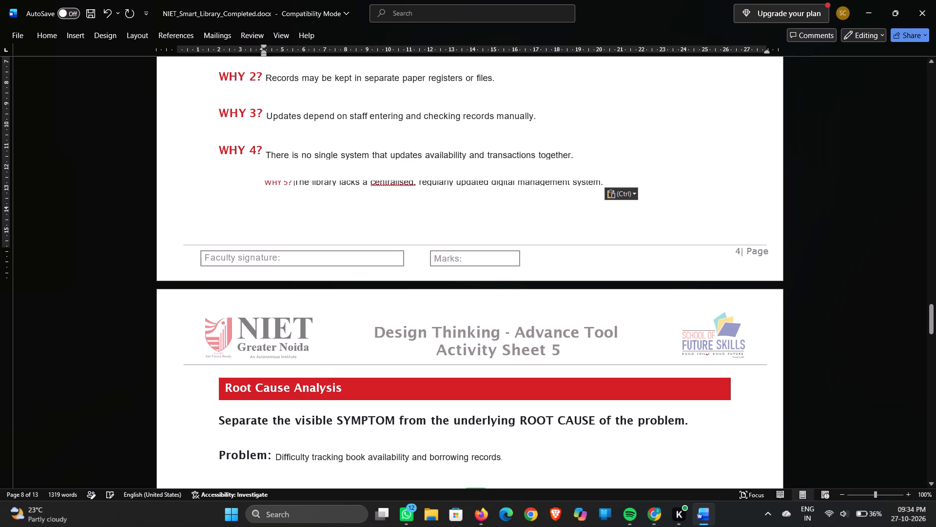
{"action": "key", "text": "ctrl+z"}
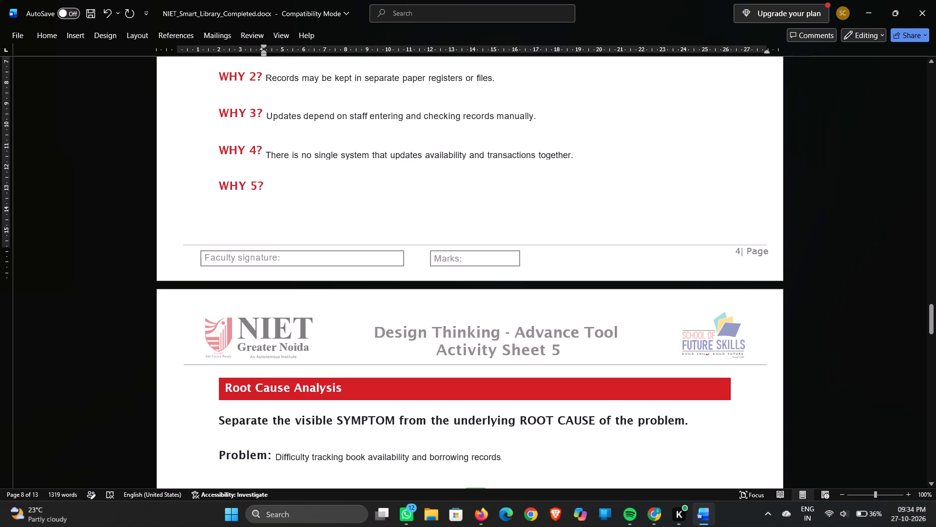
Delete the empty text box beside the WHY 5? heading and paste the cut answer directly after the heading.
{"action": "left_click", "coordinate": [277, 176]}
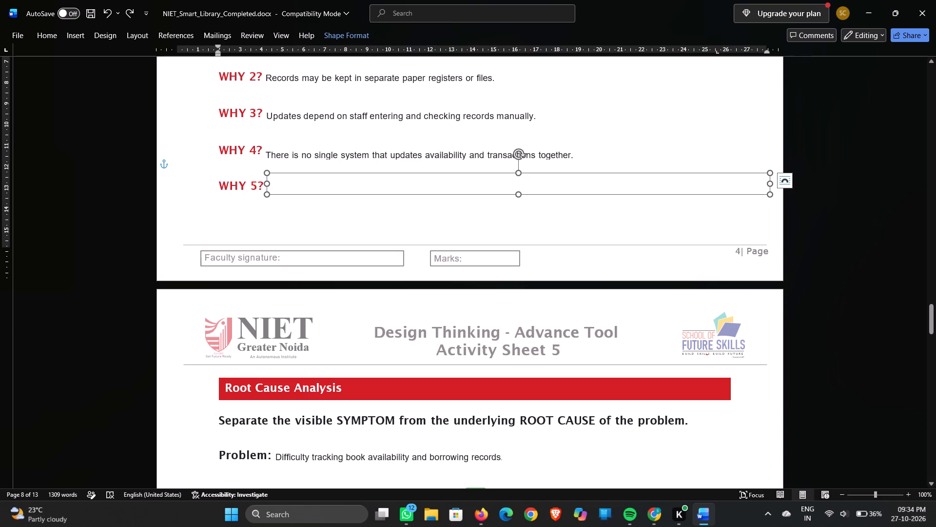
{"action": "key", "text": "Delete"}
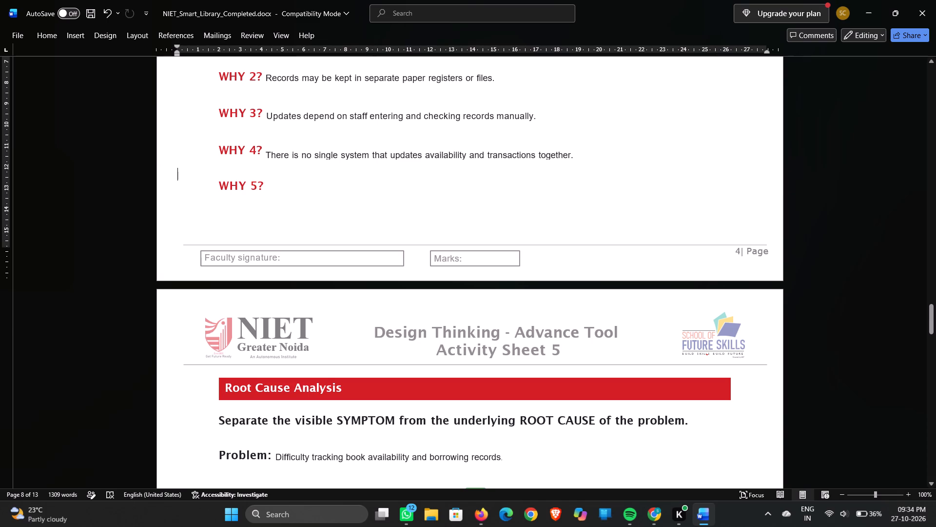
{"action": "left_click", "coordinate": [285, 183]}
{"action": "key", "text": "ctrl+v"}
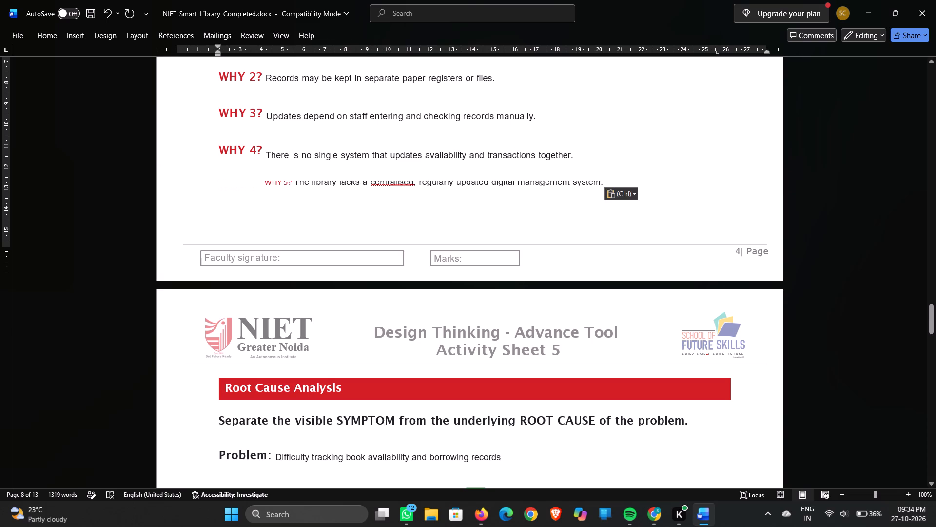
Undo the last paste of the WHY 5 answer and place the cursor after the WHY 5? heading.
{"action": "key", "text": "ctrl+z"}
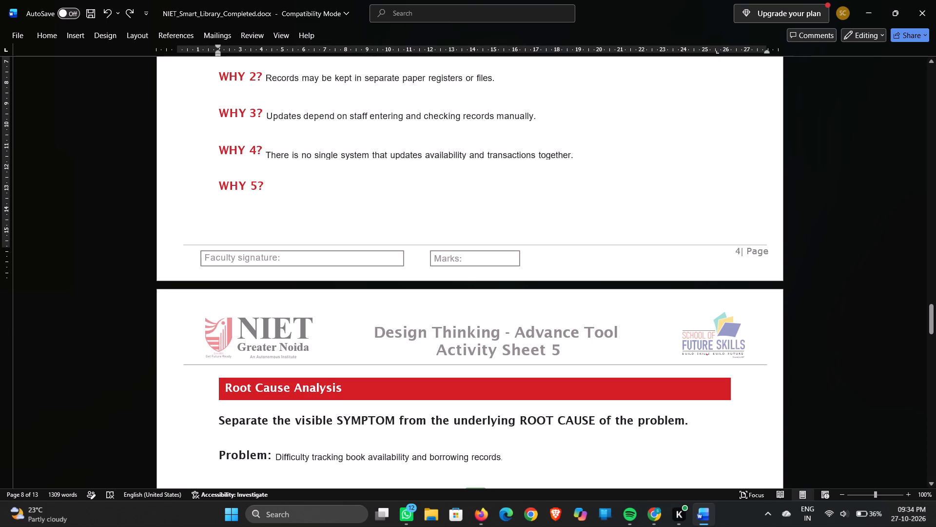
{"action": "left_click", "coordinate": [294, 185]}
{"action": "left_click", "coordinate": [308, 197]}
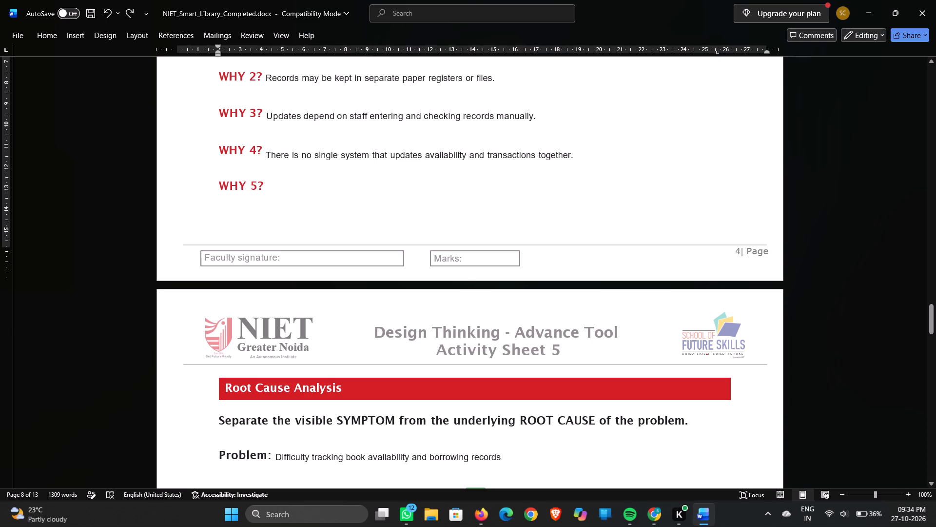
{"action": "left_click", "coordinate": [305, 169]}
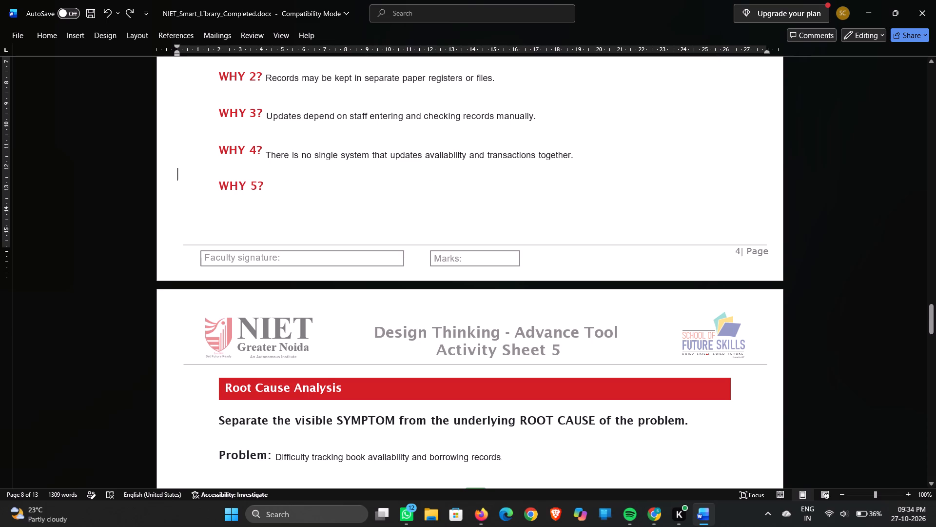
{"action": "left_click", "coordinate": [307, 160]}
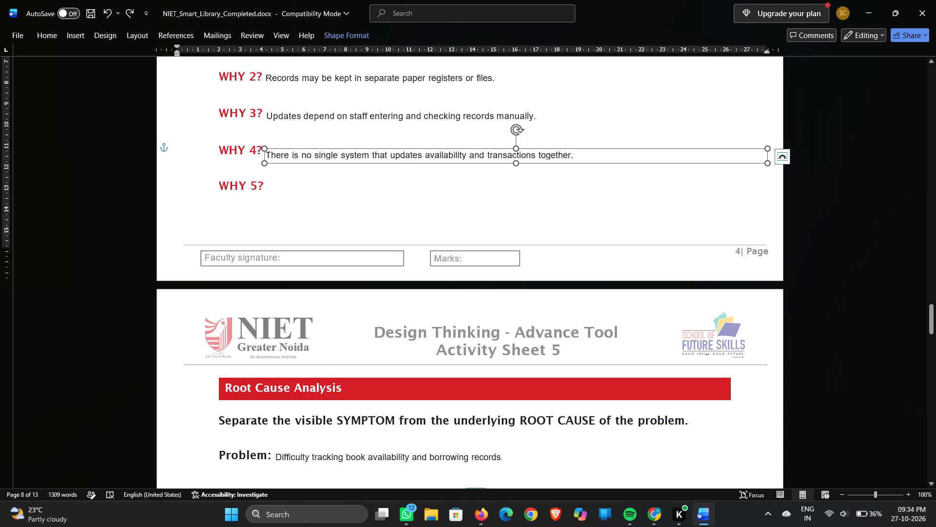
{"action": "left_click", "coordinate": [587, 155]}
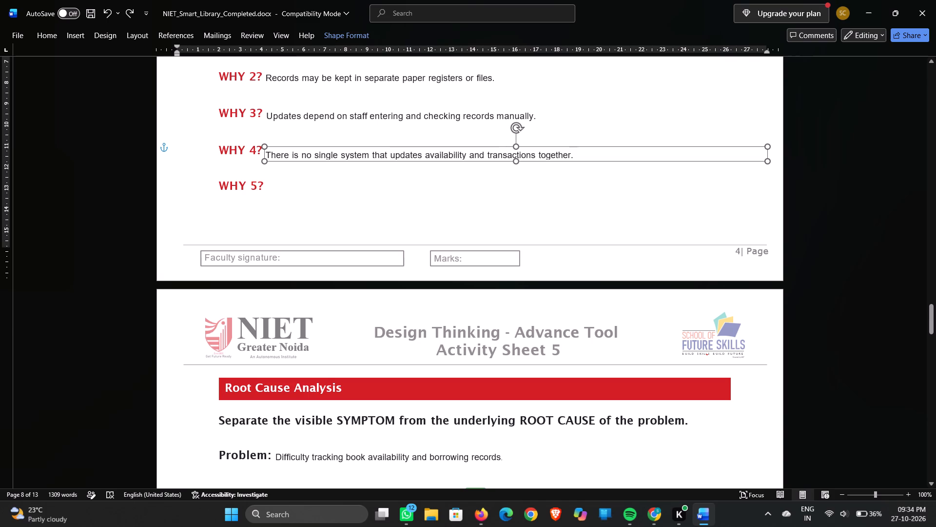
{"action": "left_click", "coordinate": [587, 176]}
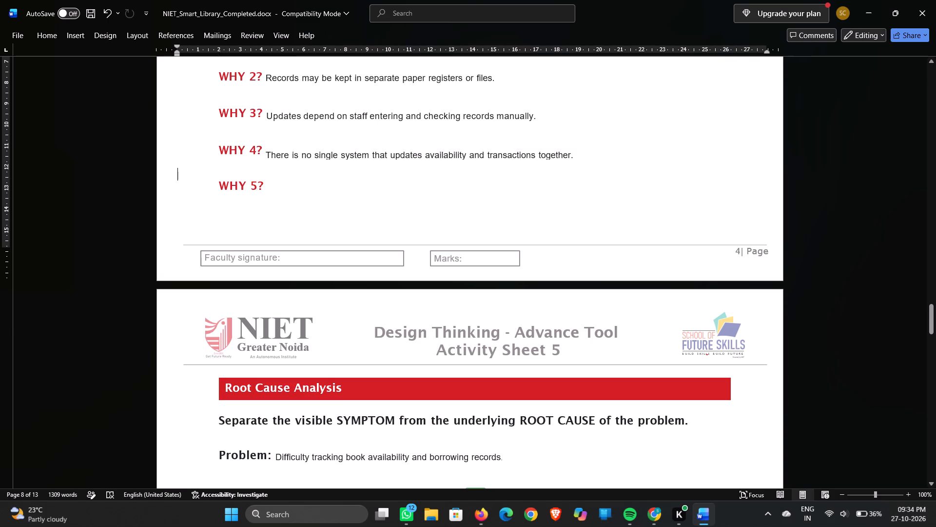
{"action": "left_click", "coordinate": [336, 195]}
{"action": "left_click", "coordinate": [298, 218]}
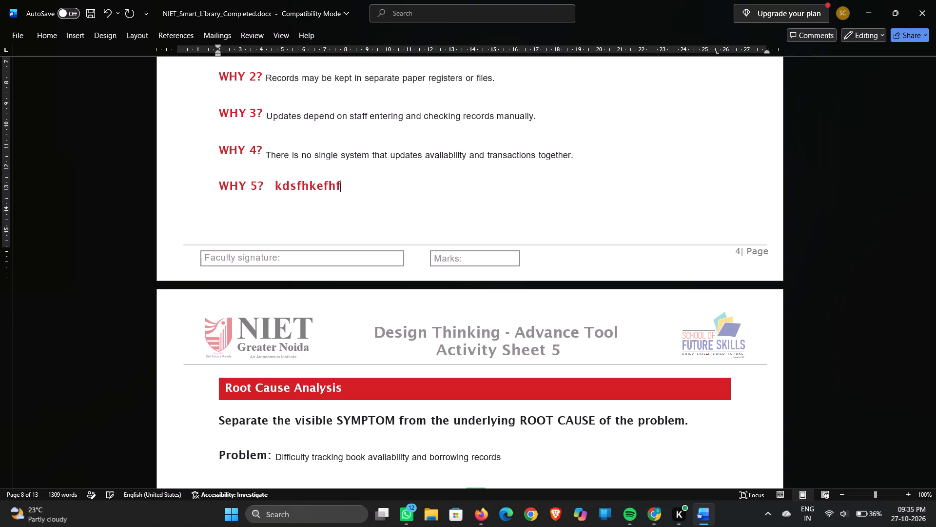
Erase the trial text "kdsfhkefhf" after the WHY 5? heading.
{"action": "key", "text": "BackSpace"}
{"action": "key", "text": "BackSpace"}
{"action": "key", "text": "BackSpace"}
{"action": "key", "text": "BackSpace"}
{"action": "key", "text": "BackSpace"}
{"action": "key", "text": "BackSpace"}
{"action": "key", "text": "BackSpace"}
{"action": "key", "text": "BackSpace"}
{"action": "key", "text": "BackSpace"}
{"action": "key", "text": "BackSpace"}
{"action": "key", "text": "BackSpace"}
{"action": "key", "text": "BackSpace"}
{"action": "key", "text": "BackSpace"}
{"action": "key", "text": "BackSpace"}
{"action": "key", "text": "BackSpace"}
{"action": "key", "text": "BackSpace"}
{"action": "key", "text": "BackSpace"}
{"action": "key", "text": "BackSpace"}
{"action": "key", "text": "BackSpace"}
{"action": "key", "text": "BackSpace"}
{"action": "key", "text": "BackSpace"}
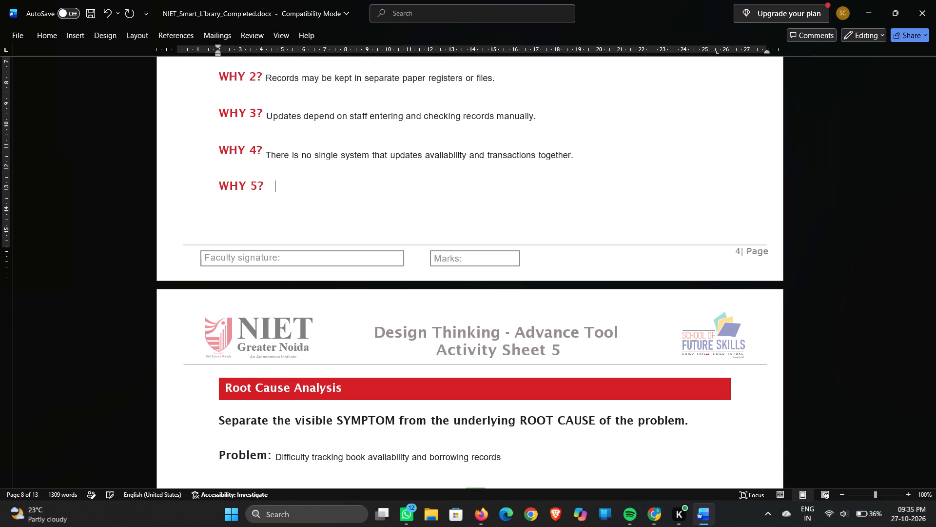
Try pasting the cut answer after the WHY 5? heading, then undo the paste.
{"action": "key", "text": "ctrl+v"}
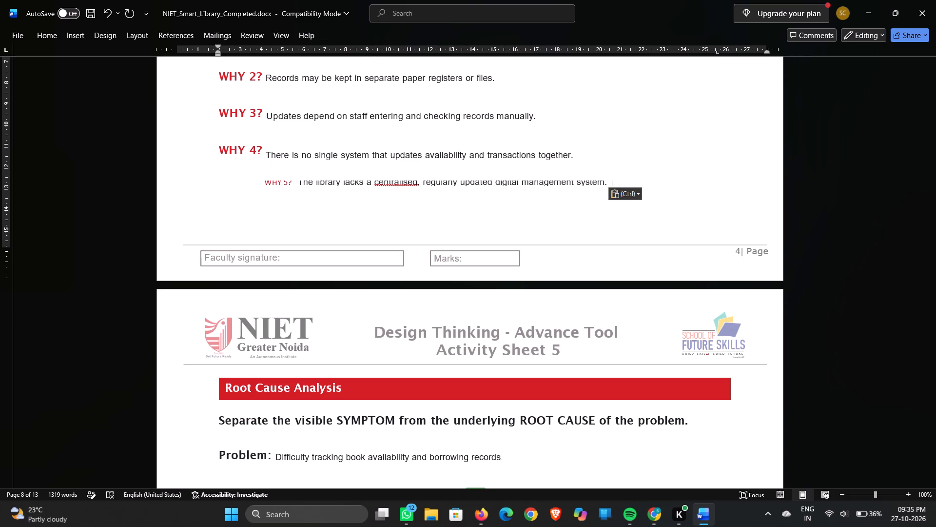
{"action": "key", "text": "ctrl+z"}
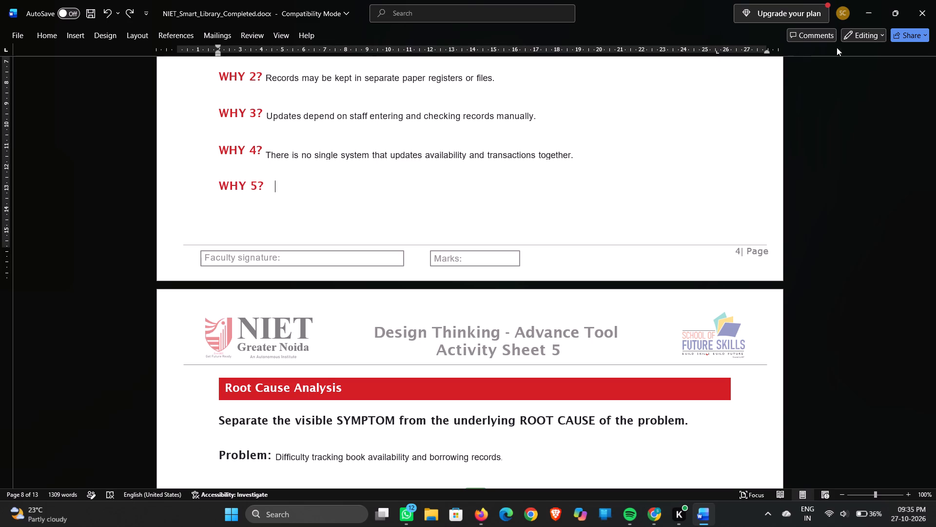
Move the right indent of the WHY 5? line inward to about 24.75 cm.
{"action": "left_click", "coordinate": [768, 50]}
{"action": "left_click_drag", "start_coordinate": [767, 50], "coordinate": [610, 80]}
{"action": "left_click_drag", "start_coordinate": [610, 80], "coordinate": [547, 92]}
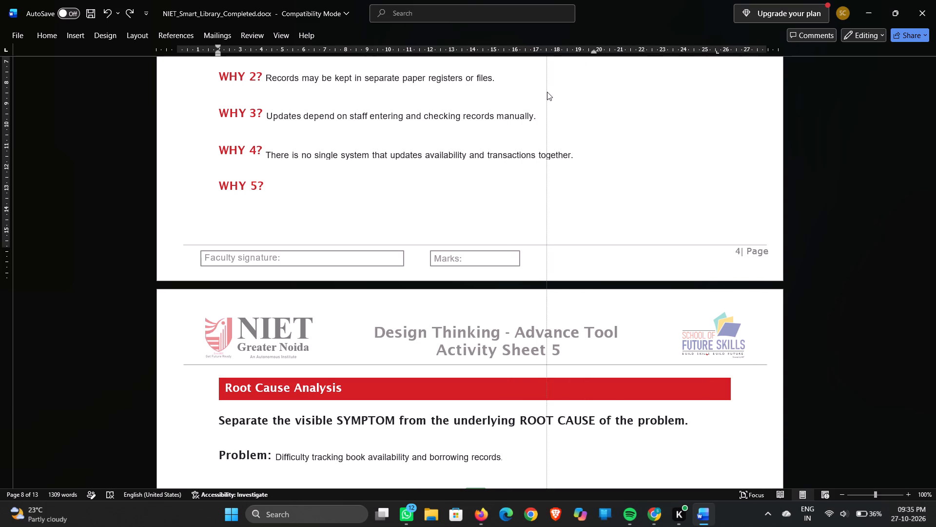
{"action": "left_click_drag", "start_coordinate": [547, 92], "coordinate": [519, 91]}
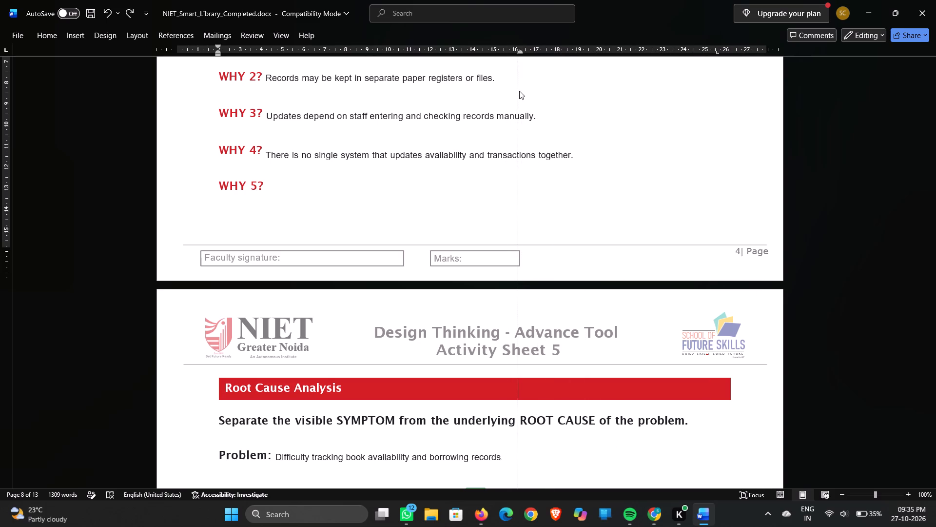
{"action": "left_click_drag", "start_coordinate": [519, 91], "coordinate": [533, 94]}
{"action": "left_click_drag", "start_coordinate": [533, 94], "coordinate": [652, 84]}
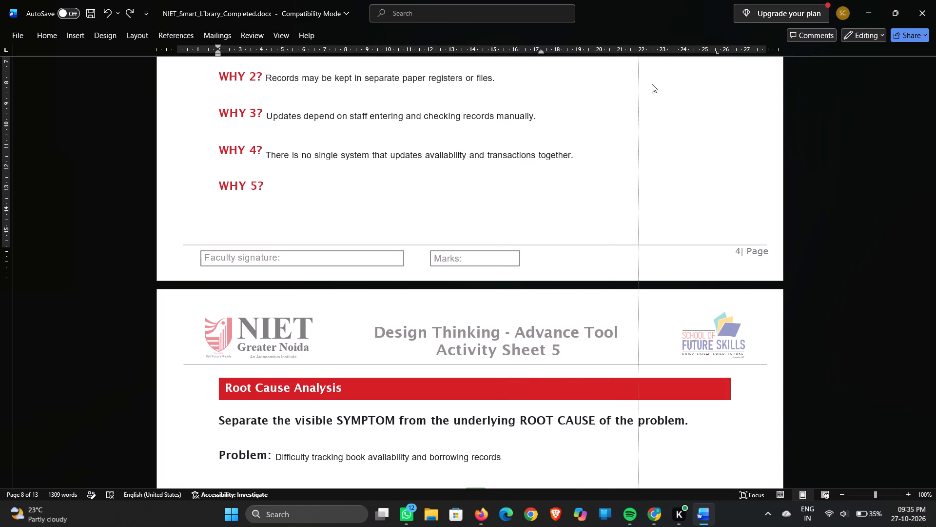
{"action": "left_click_drag", "start_coordinate": [652, 84], "coordinate": [668, 83]}
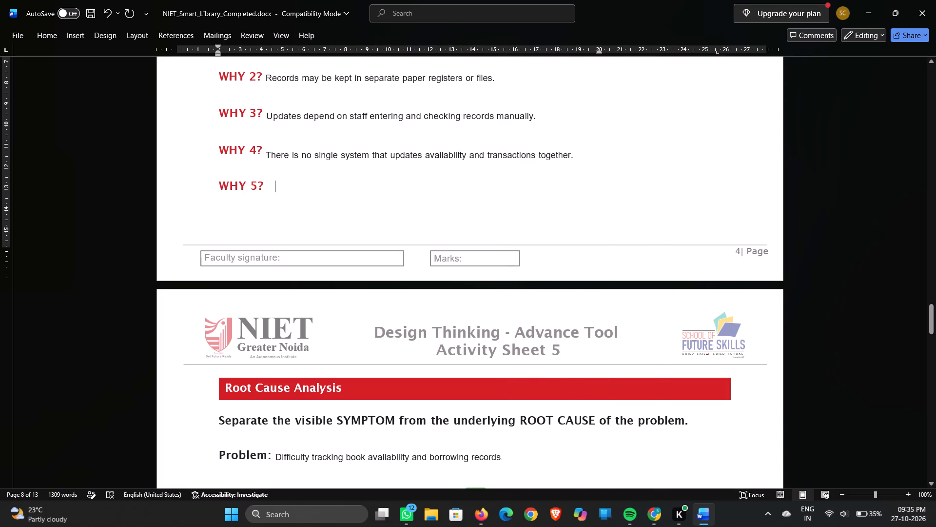
{"action": "left_click_drag", "start_coordinate": [598, 52], "coordinate": [701, 52]}
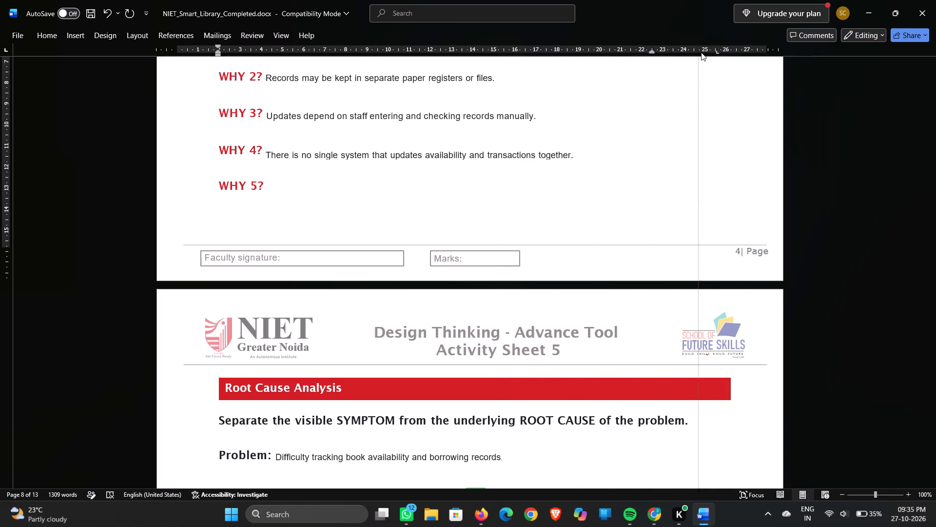
{"action": "left_click_drag", "start_coordinate": [701, 52], "coordinate": [718, 52]}
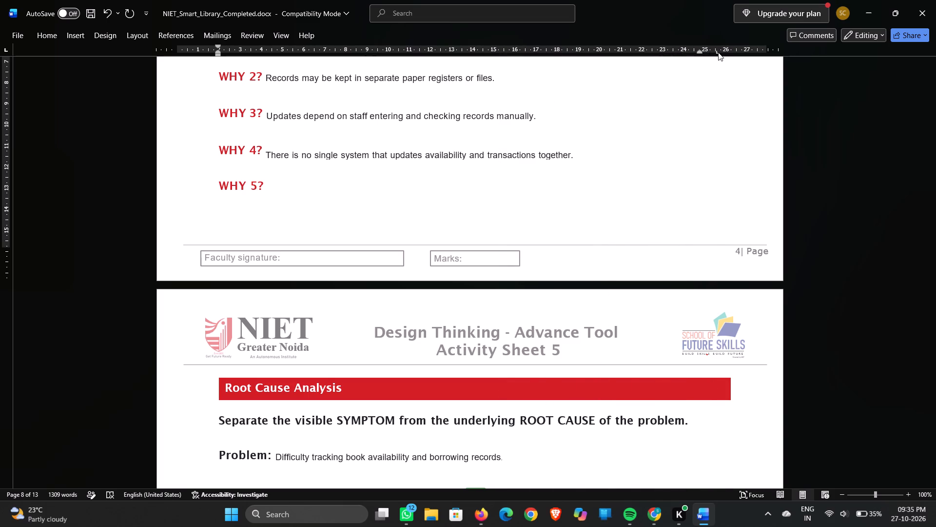
{"action": "left_click", "coordinate": [715, 53]}
{"action": "left_click_drag", "start_coordinate": [697, 53], "coordinate": [707, 53]}
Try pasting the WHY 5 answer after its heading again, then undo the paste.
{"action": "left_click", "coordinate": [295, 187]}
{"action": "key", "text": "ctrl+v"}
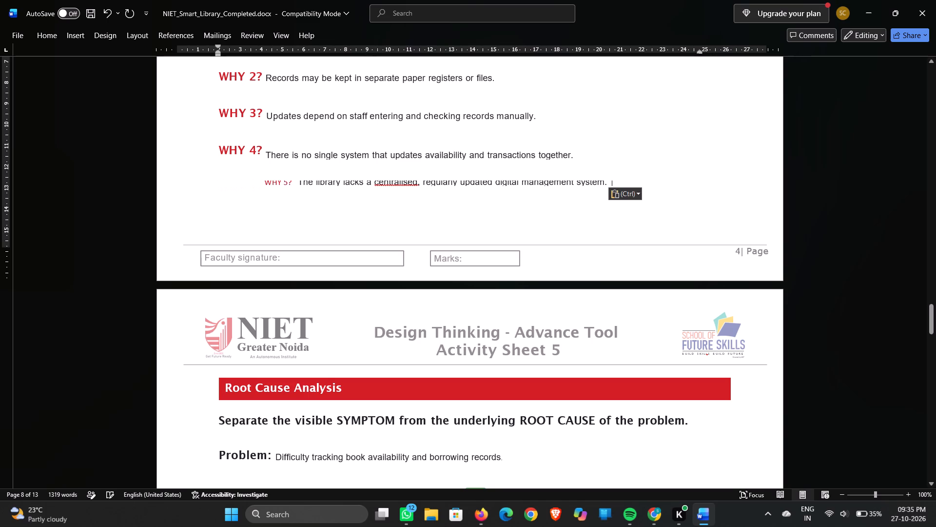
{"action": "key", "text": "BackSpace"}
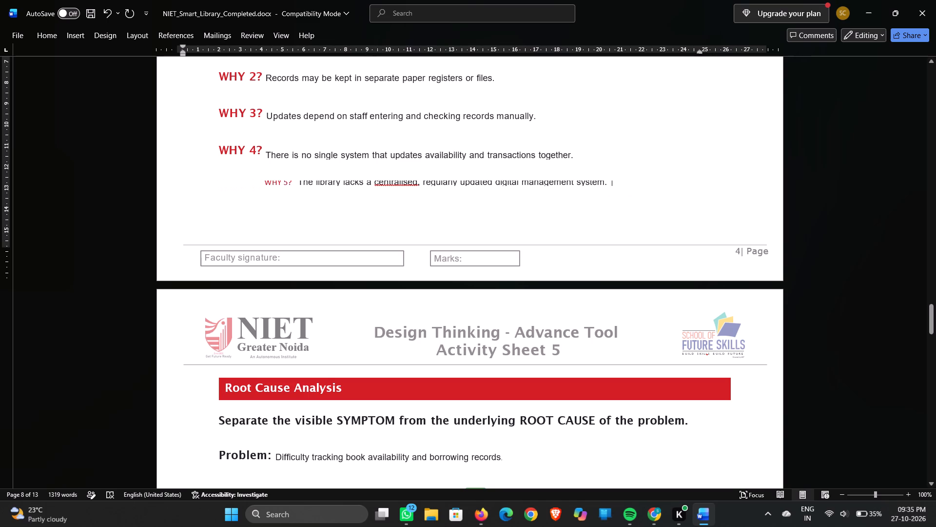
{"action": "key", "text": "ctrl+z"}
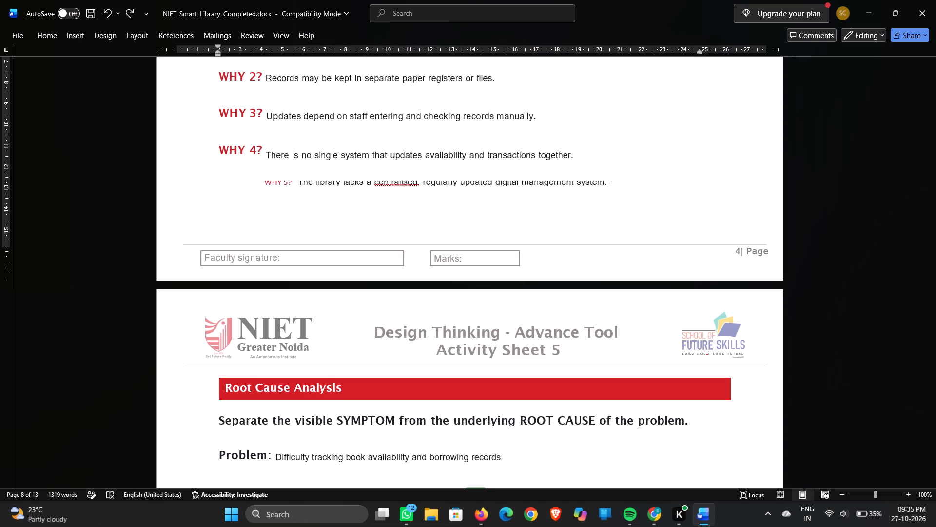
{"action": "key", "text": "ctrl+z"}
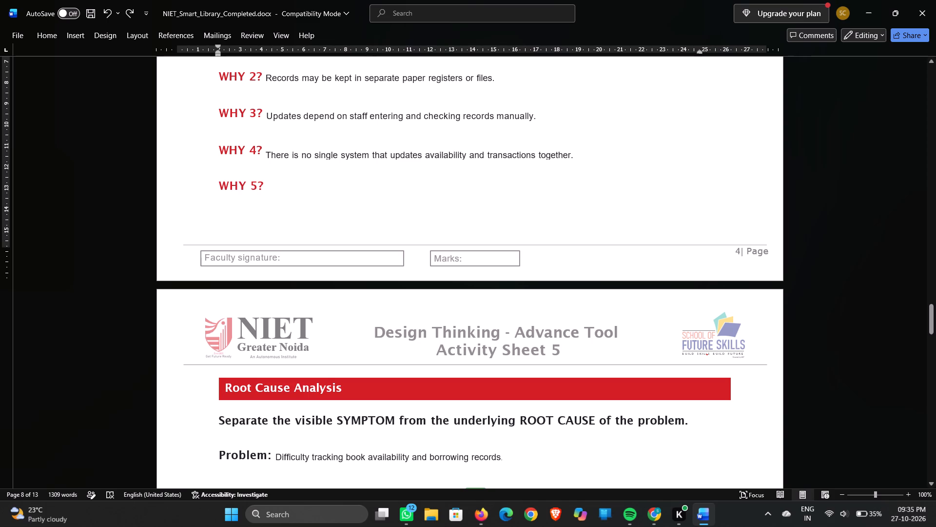
Start retyping the answer after the WHY 5? heading with "The library lacks", using the clipboard history entry as reference.
{"action": "key", "text": "BackSpace"}
{"action": "key", "text": "super+v"}
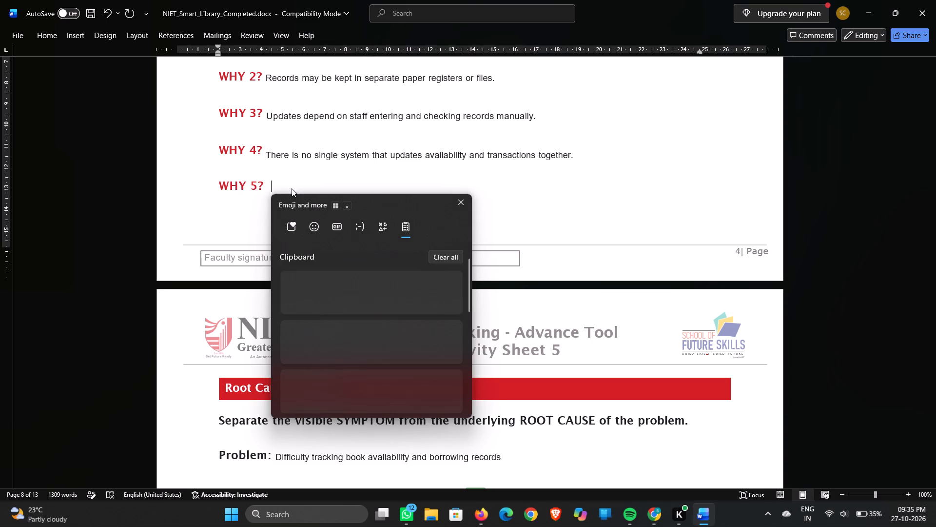
{"action": "left_click_drag", "start_coordinate": [380, 198], "coordinate": [448, 198]}
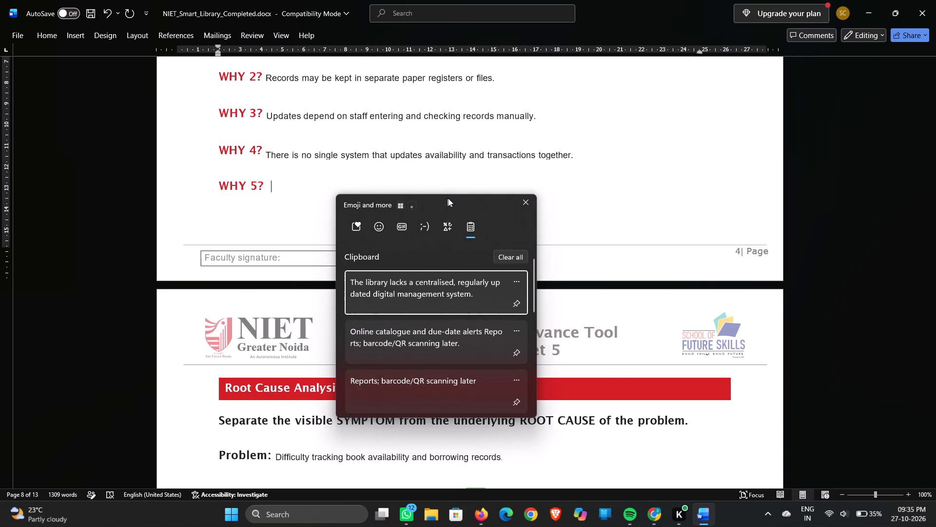
{"action": "left_click_drag", "start_coordinate": [448, 198], "coordinate": [792, 107]}
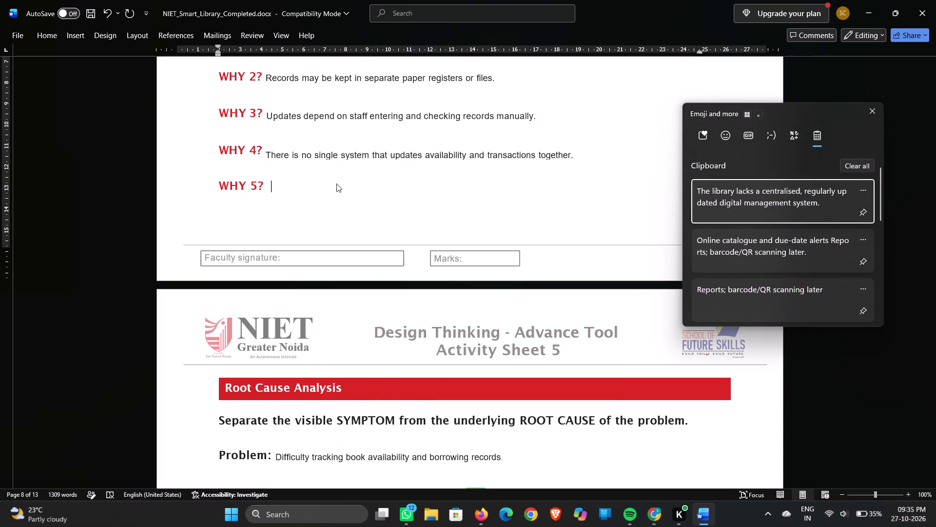
{"action": "key", "text": "shift+t"}
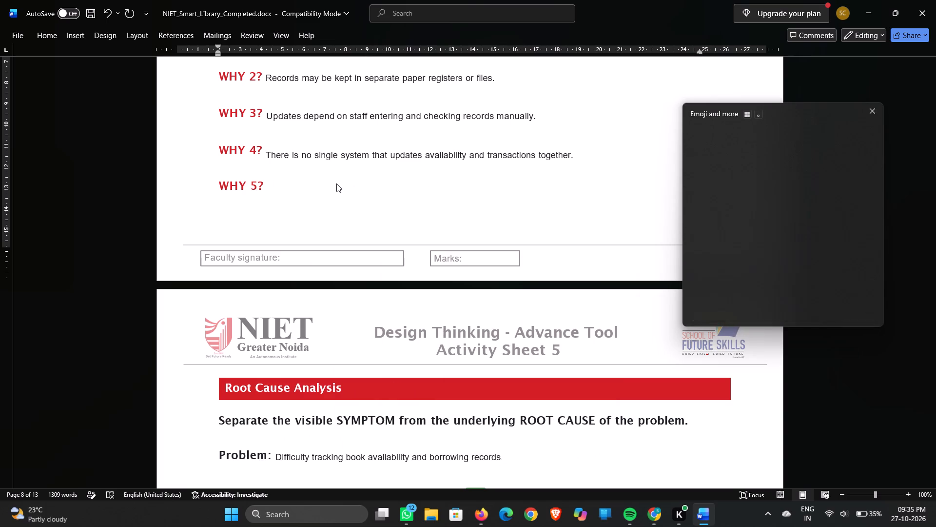
{"action": "type", "text": "he"}
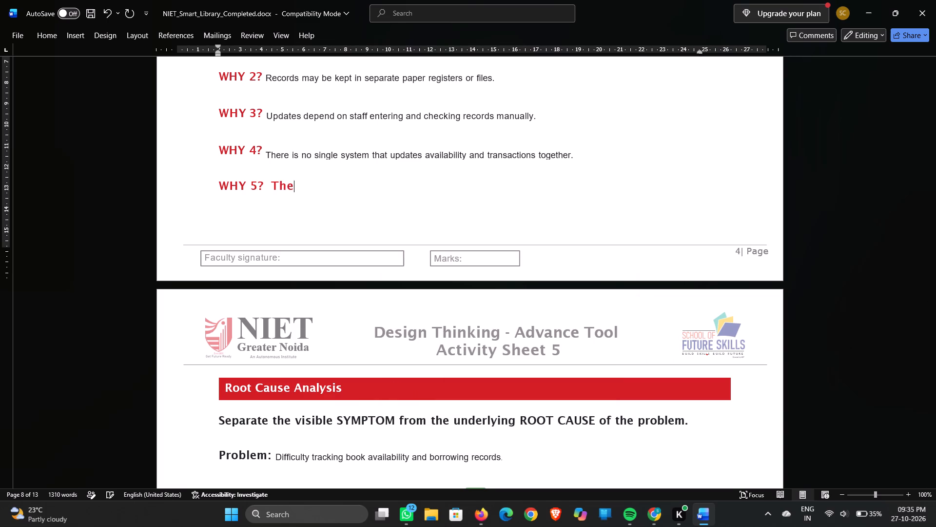
{"action": "key", "text": "space"}
{"action": "key", "text": "super+v"}
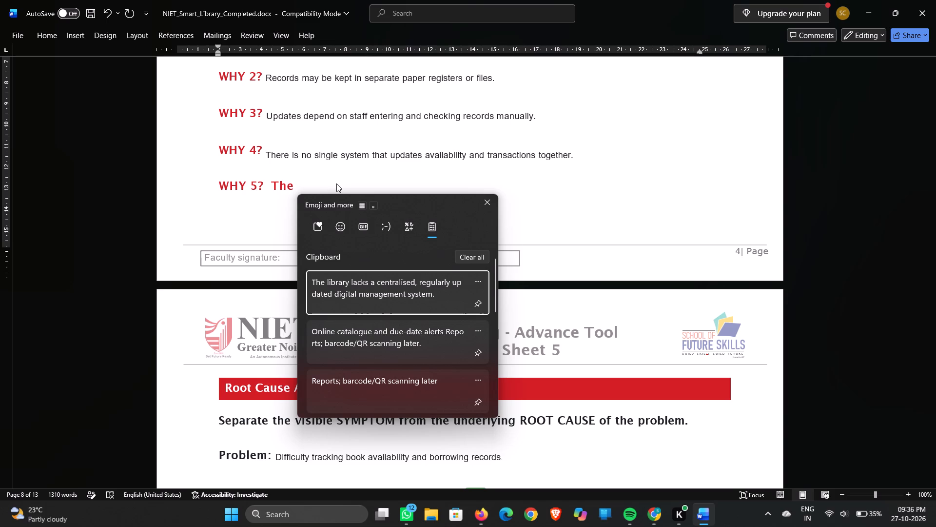
{"action": "key", "text": "super+v"}
{"action": "key", "text": "Escape"}
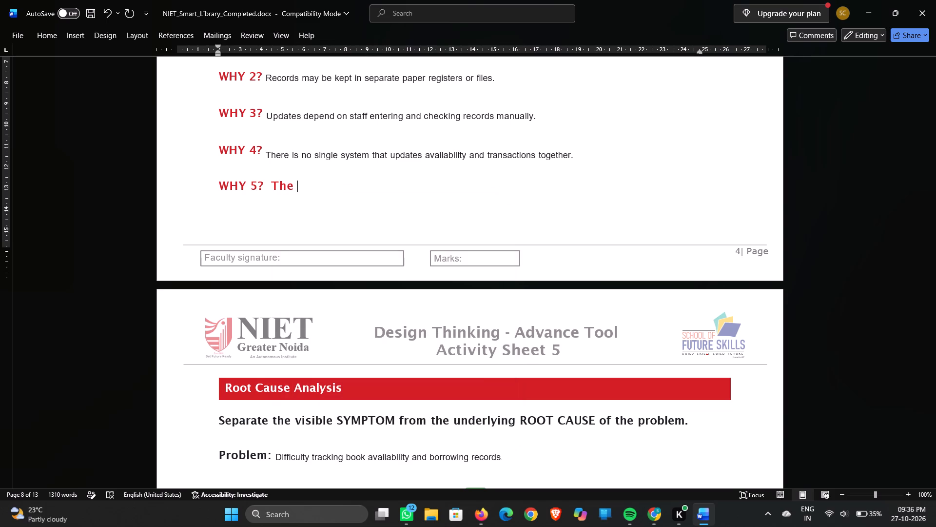
{"action": "type", "text": "libra"}
{"action": "type", "text": "ry lacks"}
Continue the WHY 5 answer with "a centralized,".
{"action": "key", "text": "super+v"}
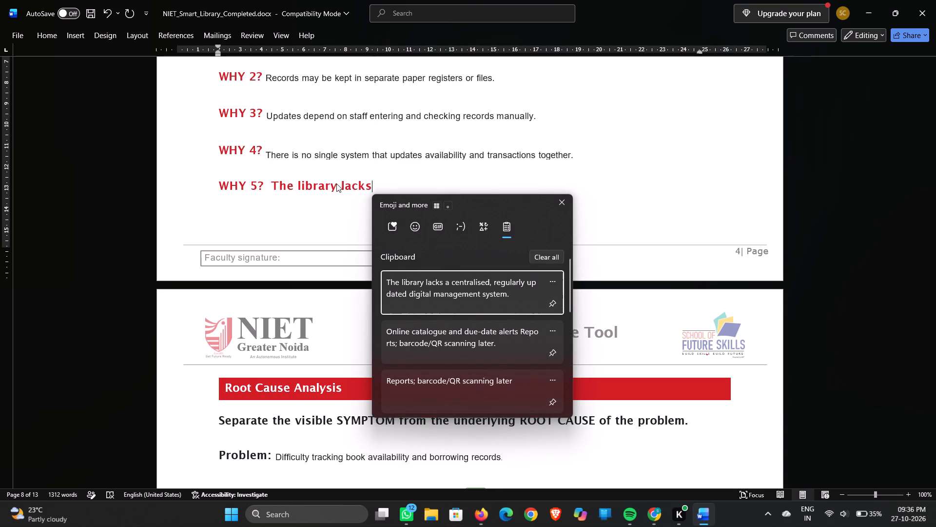
{"action": "key", "text": "space"}
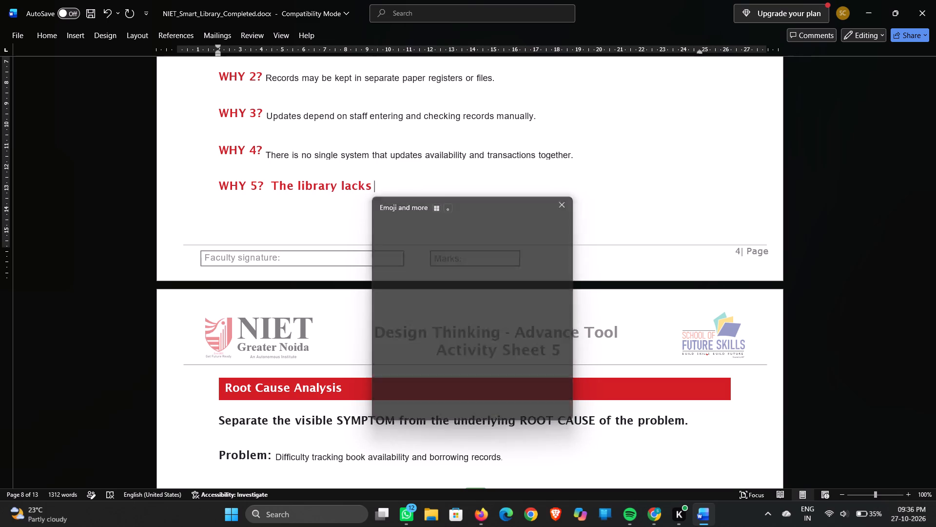
{"action": "type", "text": "a cen"}
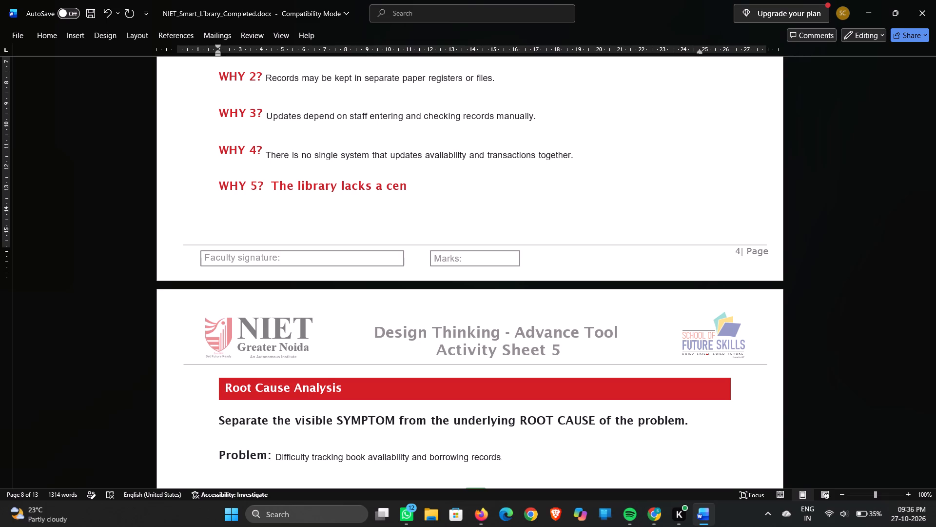
{"action": "type", "text": "tralised"}
{"action": "key", "text": "v"}
{"action": "key", "text": "BackSpace"}
{"action": "key", "text": "space"}
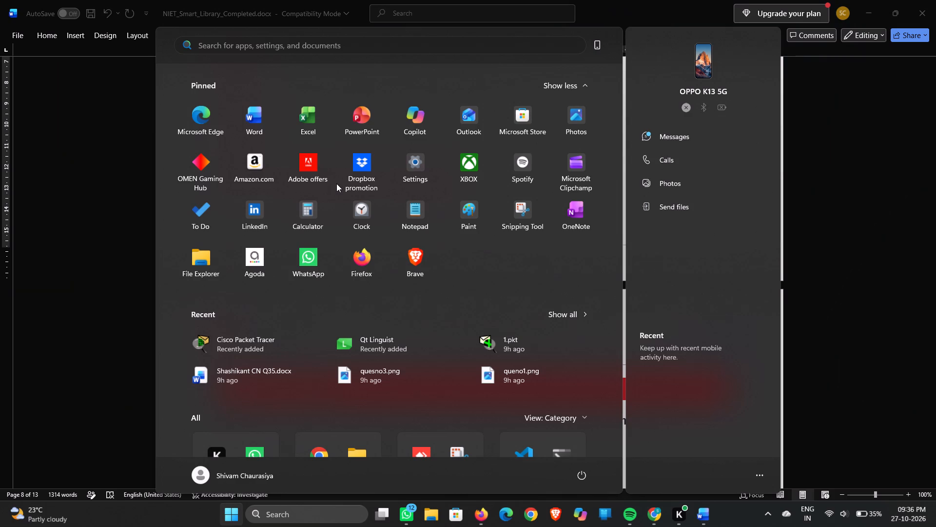
{"action": "key", "text": "BackSpace"}
{"action": "left_click", "coordinate": [819, 223]}
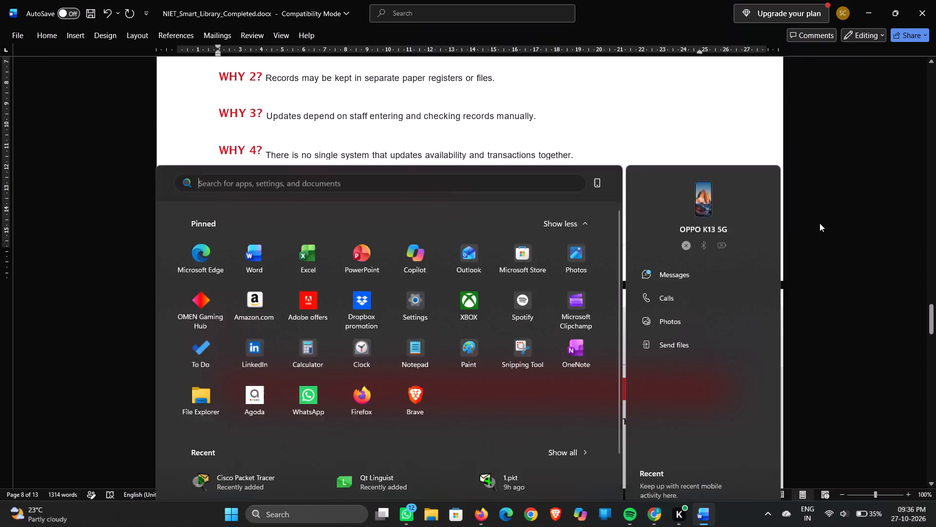
{"action": "key", "text": "BackSpace"}
{"action": "type", "text": ","}
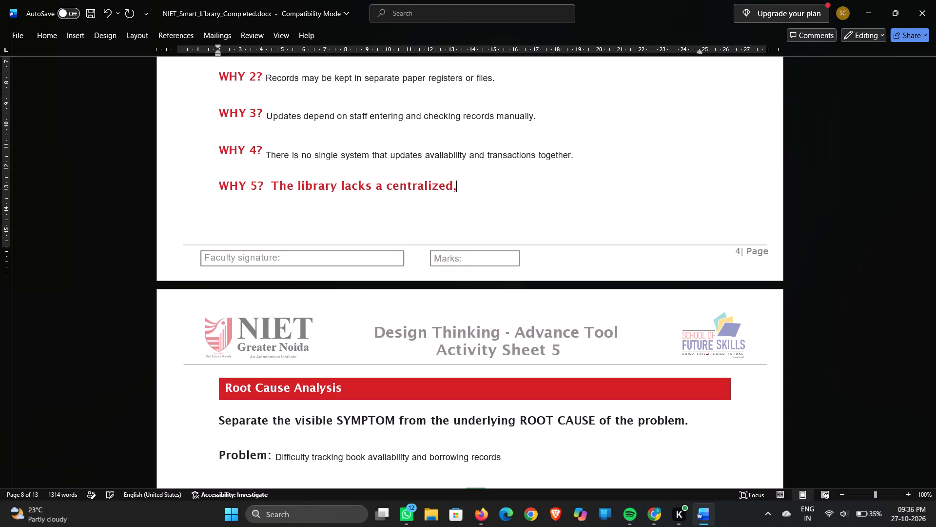
{"action": "key", "text": "space"}
Complete the WHY 5 answer with "regularly updated digital management system".
{"action": "key", "text": "super+v"}
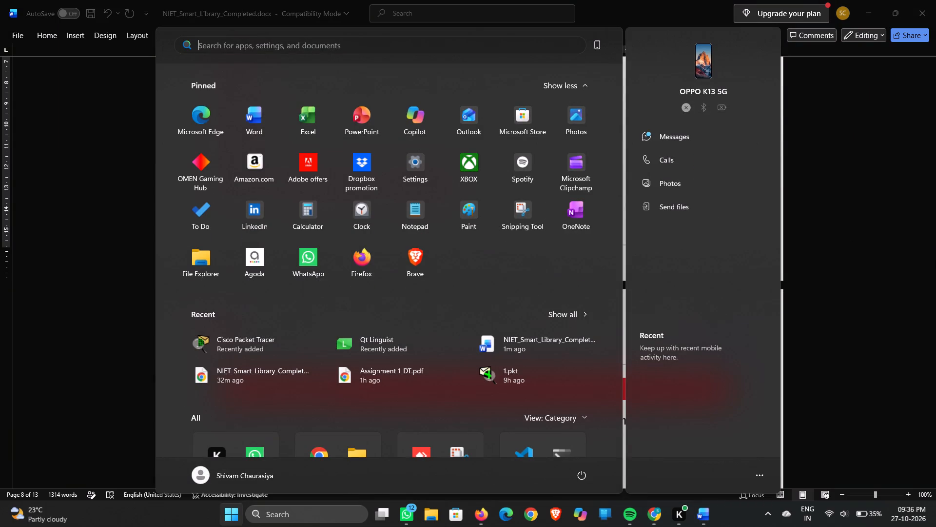
{"action": "left_click", "coordinate": [864, 277]}
{"action": "type", "text": "regularly updated"}
{"action": "key", "text": "space"}
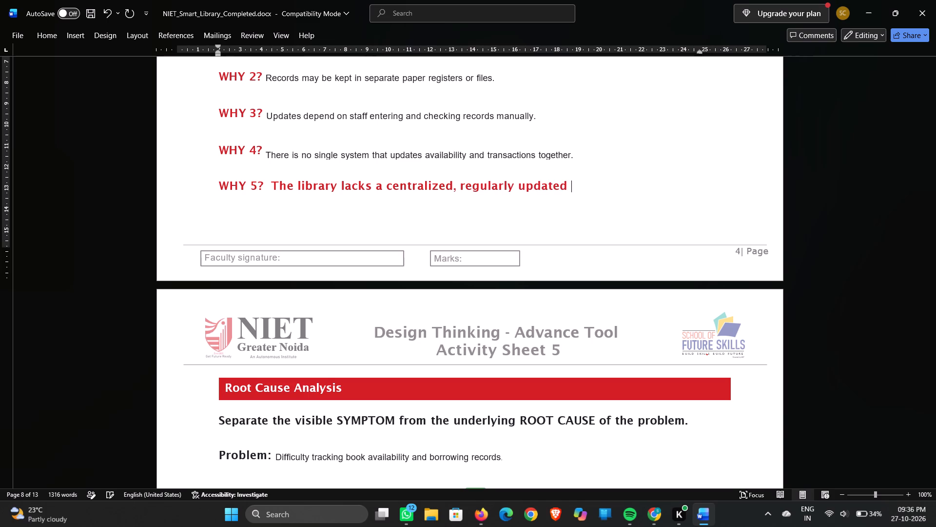
{"action": "key", "text": "super+v"}
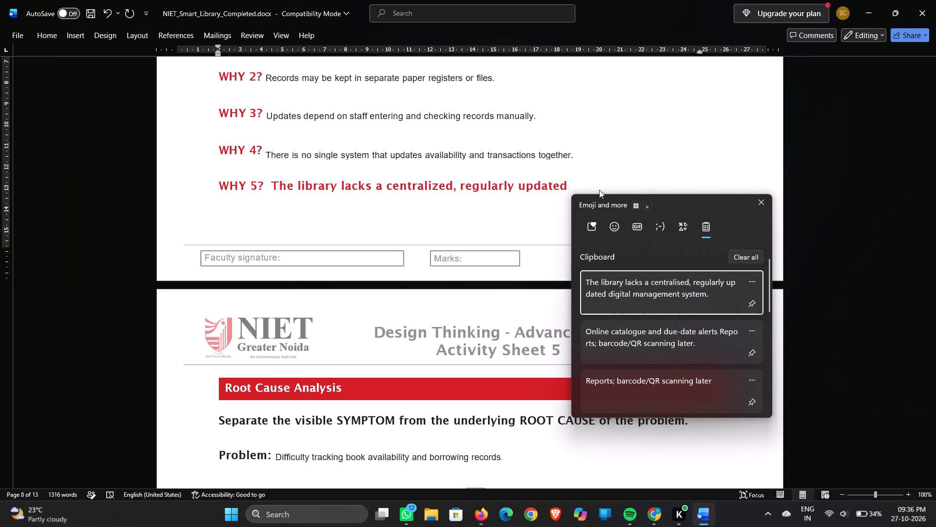
{"action": "type", "text": "digital management system"}
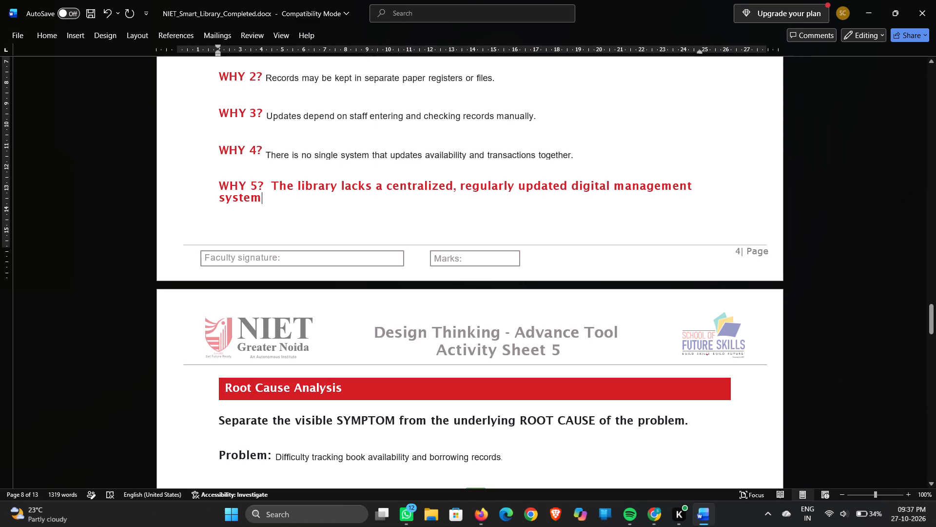
Remove the bold from the WHY 5 answer text and set its font size to 12.
{"action": "left_click_drag", "start_coordinate": [273, 182], "coordinate": [273, 196]}
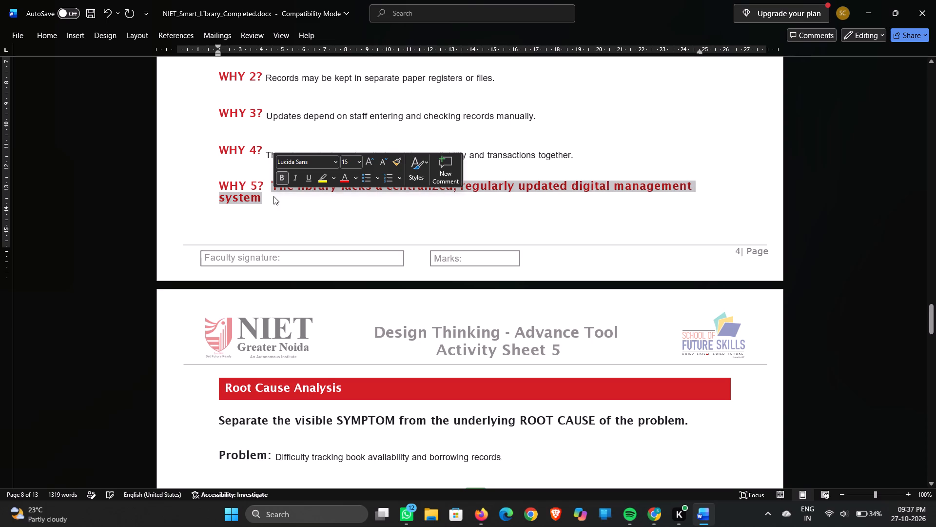
{"action": "left_click", "coordinate": [284, 179]}
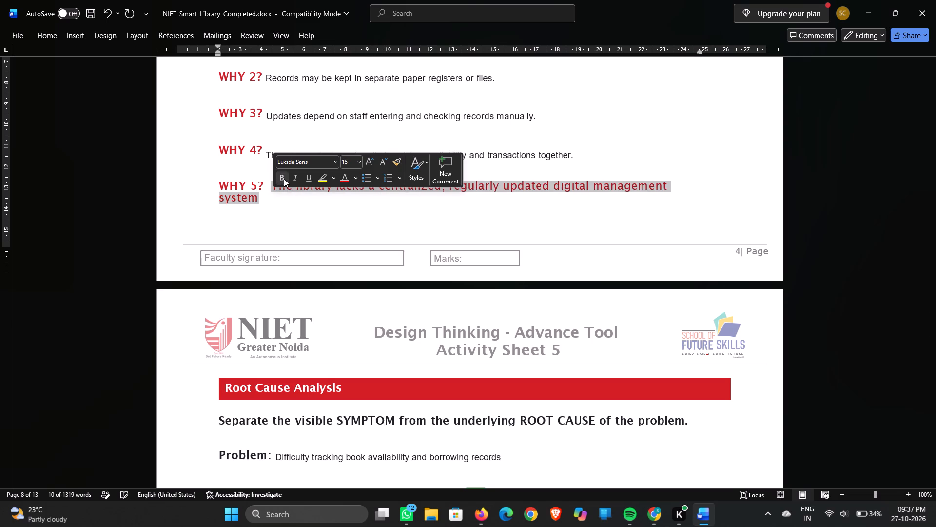
{"action": "left_click", "coordinate": [347, 164]}
{"action": "type", "text": "13"}
{"action": "key", "text": "BackSpace"}
{"action": "key", "text": "2"}
{"action": "key", "text": "Return"}
{"action": "left_click", "coordinate": [329, 210]}
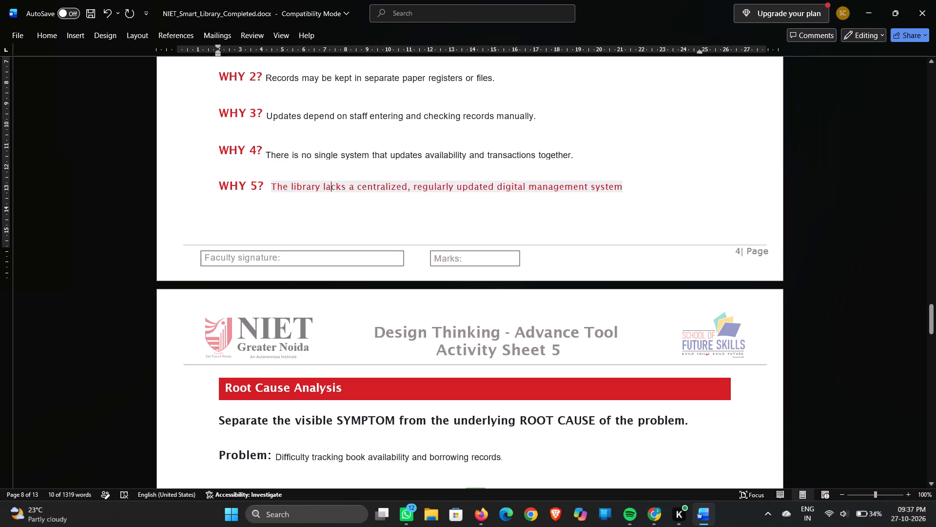
Change the font colour of the WHY 5 answer to the darkest shade in the black theme column.
{"action": "left_click_drag", "start_coordinate": [272, 186], "coordinate": [334, 185]}
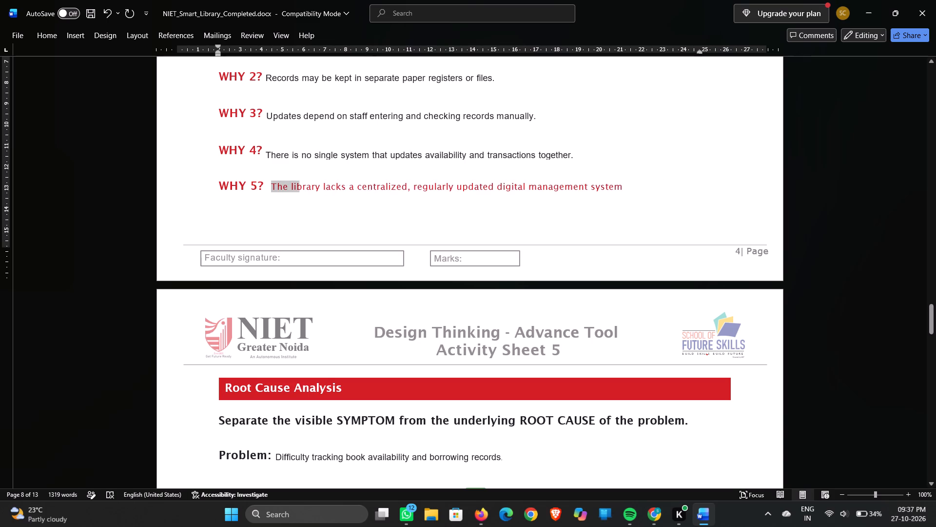
{"action": "left_click_drag", "start_coordinate": [334, 185], "coordinate": [621, 188]}
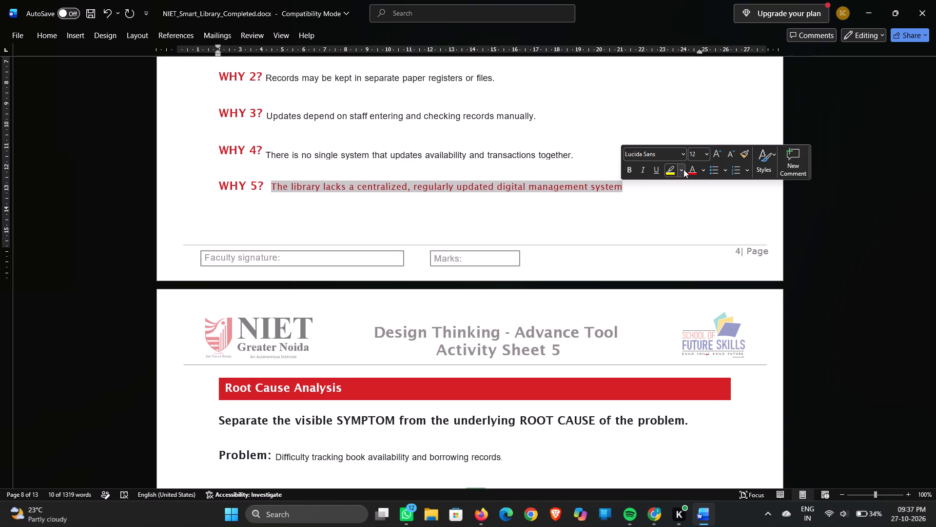
{"action": "left_click", "coordinate": [703, 169]}
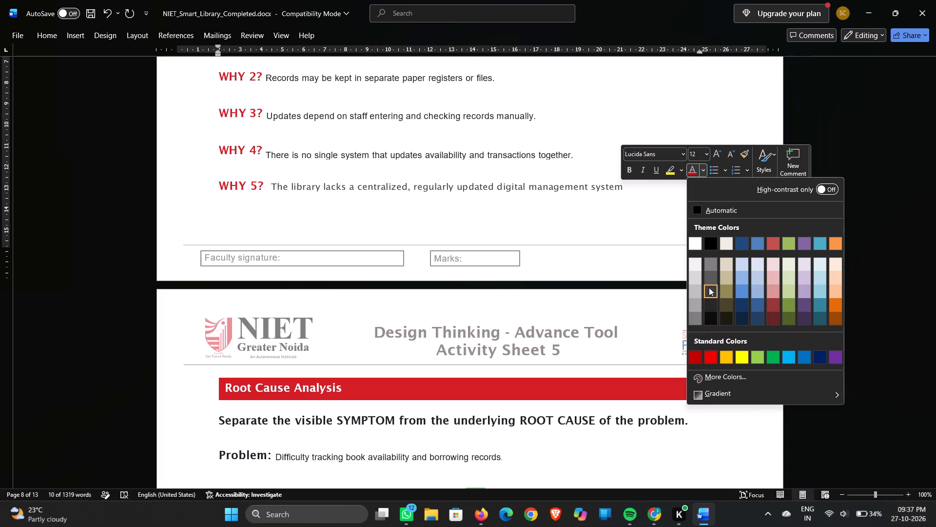
{"action": "left_click", "coordinate": [708, 319]}
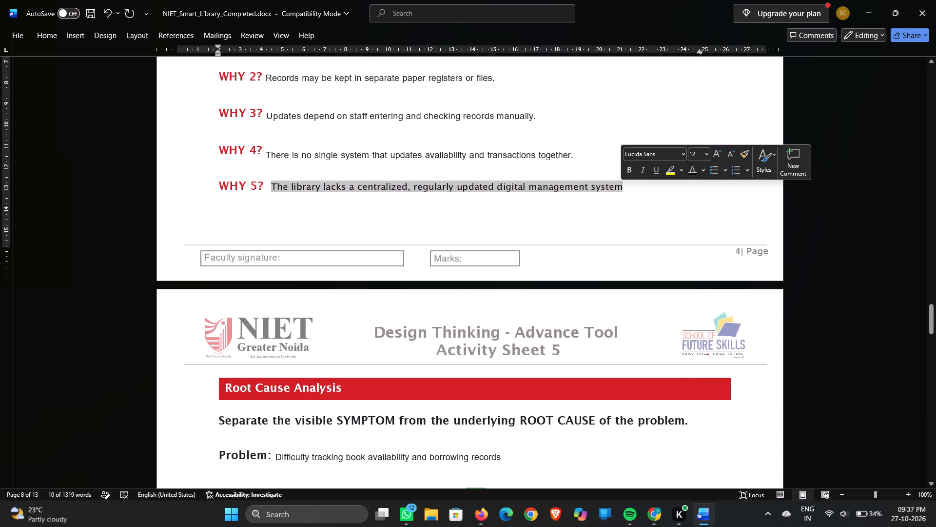
{"action": "left_click", "coordinate": [608, 213]}
Add a full stop at the end of the WHY 5 answer.
{"action": "left_click", "coordinate": [624, 189]}
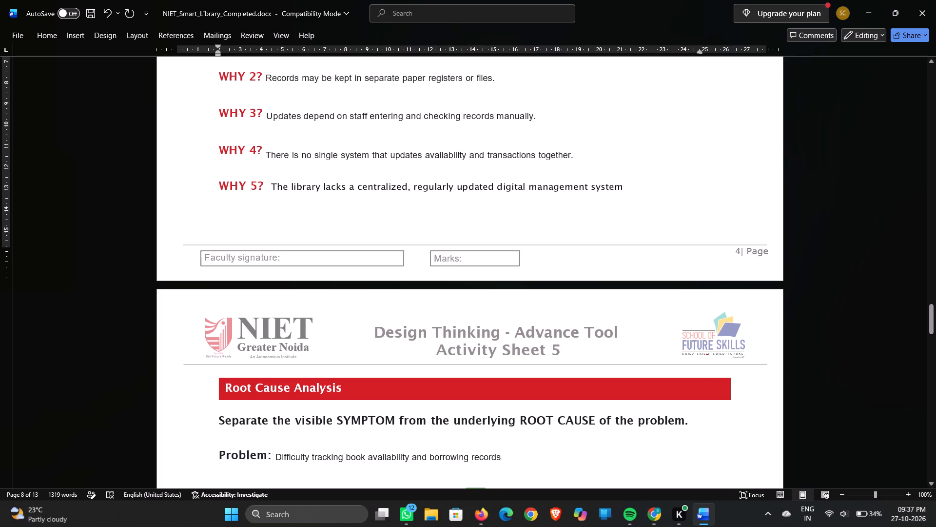
{"action": "key", "text": "period"}
Set the font colour of the whole WHY 4 answer to the plain black theme colour.
{"action": "left_click_drag", "start_coordinate": [268, 152], "coordinate": [411, 152]}
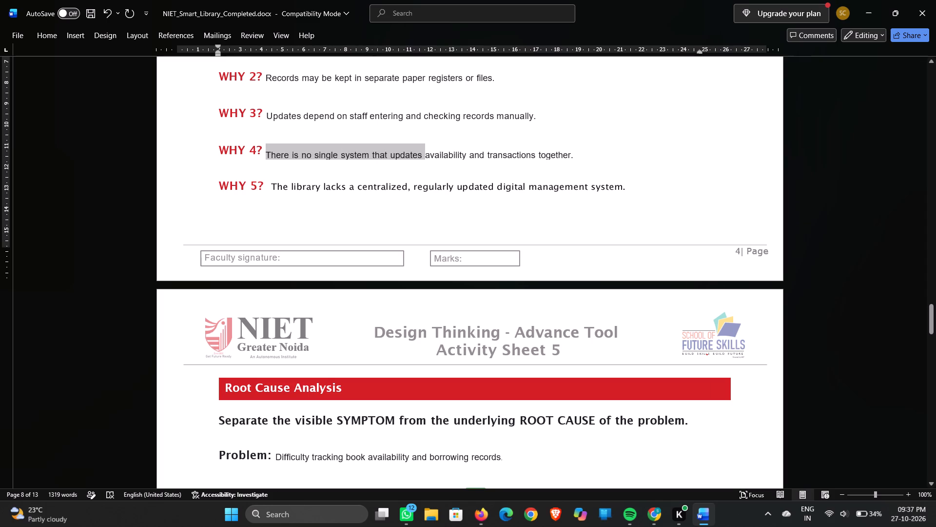
{"action": "left_click_drag", "start_coordinate": [411, 152], "coordinate": [579, 153]}
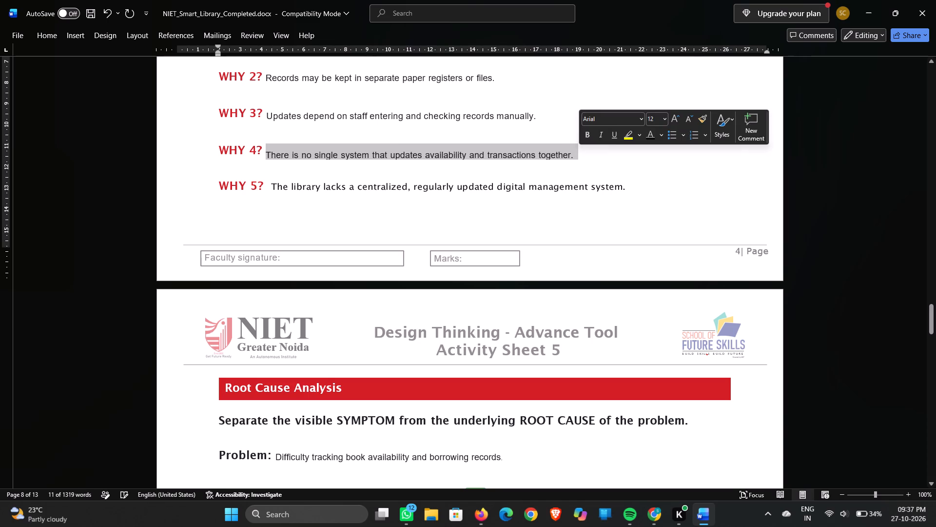
{"action": "left_click", "coordinate": [661, 133]}
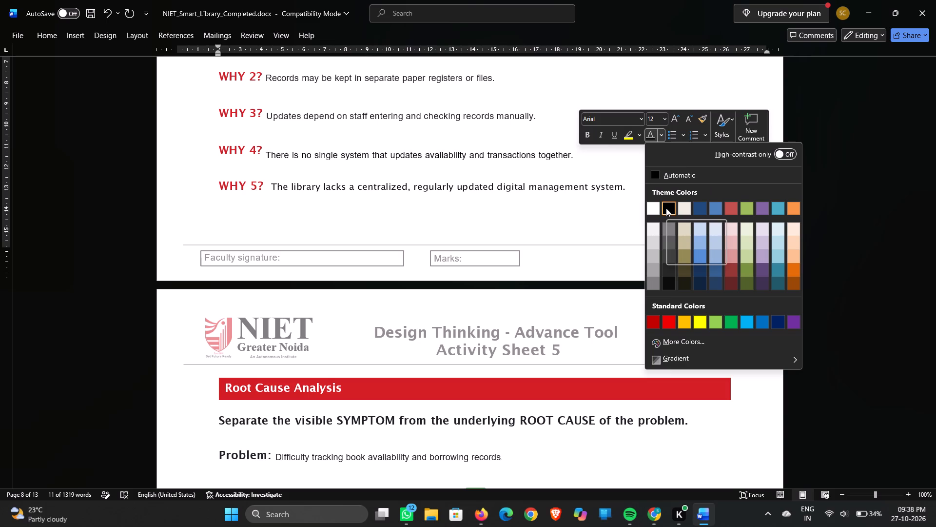
{"action": "left_click", "coordinate": [666, 208]}
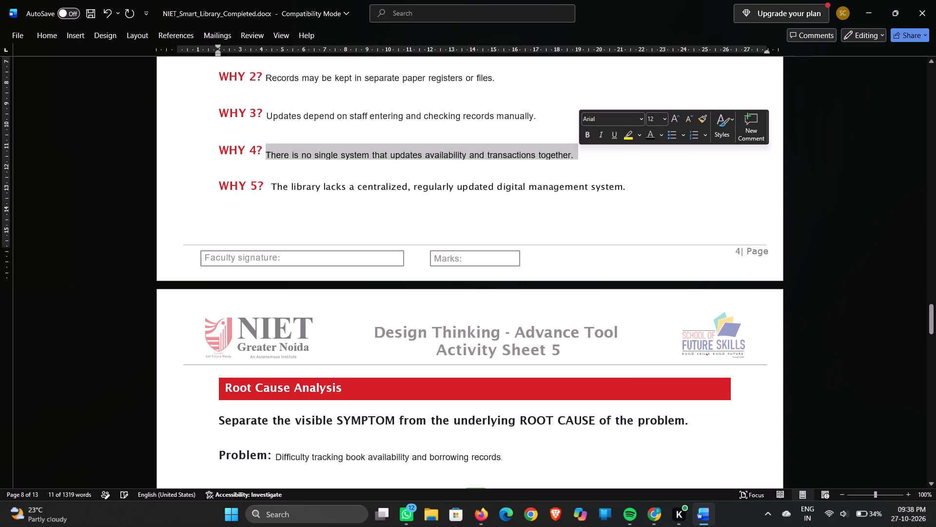
{"action": "left_click", "coordinate": [637, 221]}
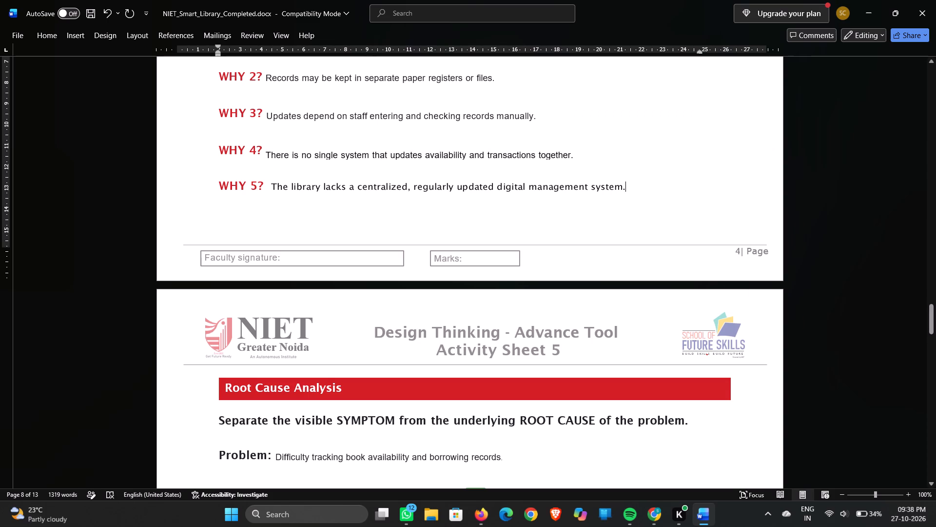
Change the font colour of the entire WHY 5 answer to the plain black theme colour.
{"action": "left_click_drag", "start_coordinate": [272, 187], "coordinate": [389, 194]}
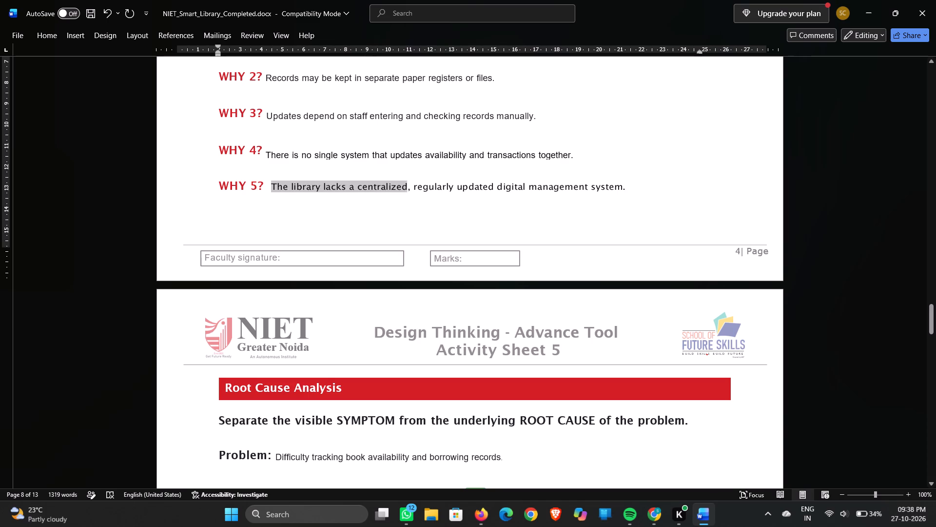
{"action": "left_click_drag", "start_coordinate": [389, 194], "coordinate": [629, 199]}
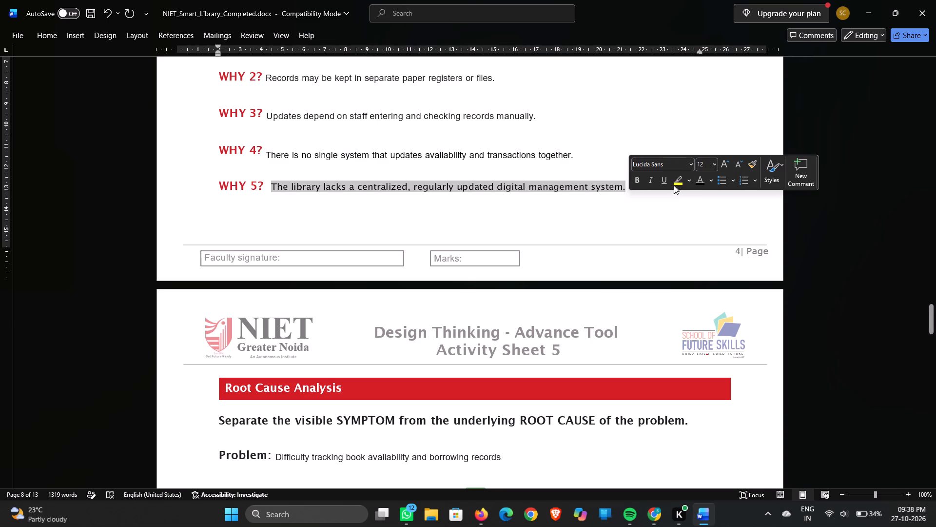
{"action": "left_click", "coordinate": [710, 177]}
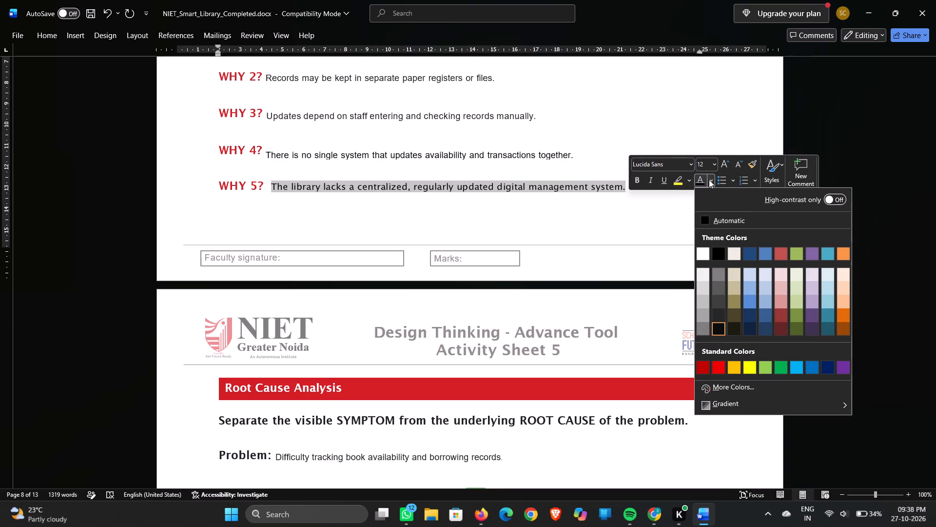
{"action": "left_click", "coordinate": [719, 249]}
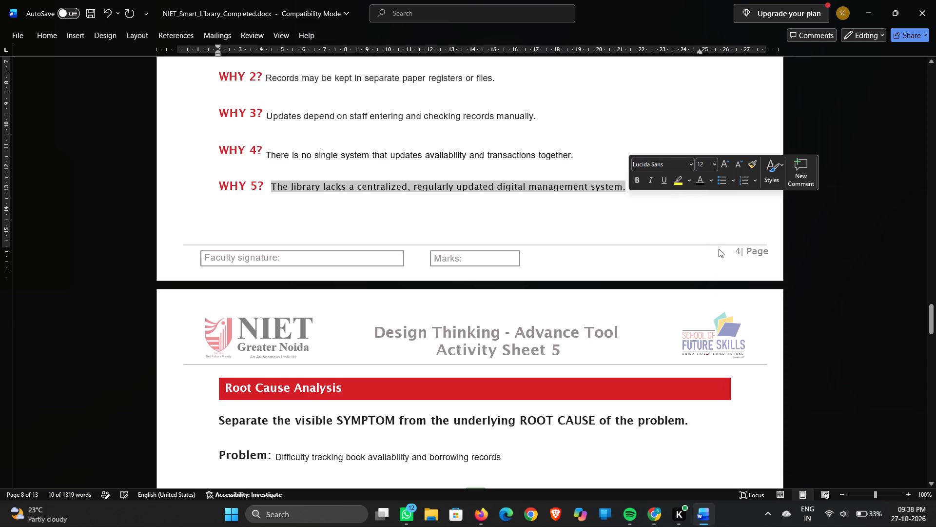
{"action": "left_click", "coordinate": [527, 214]}
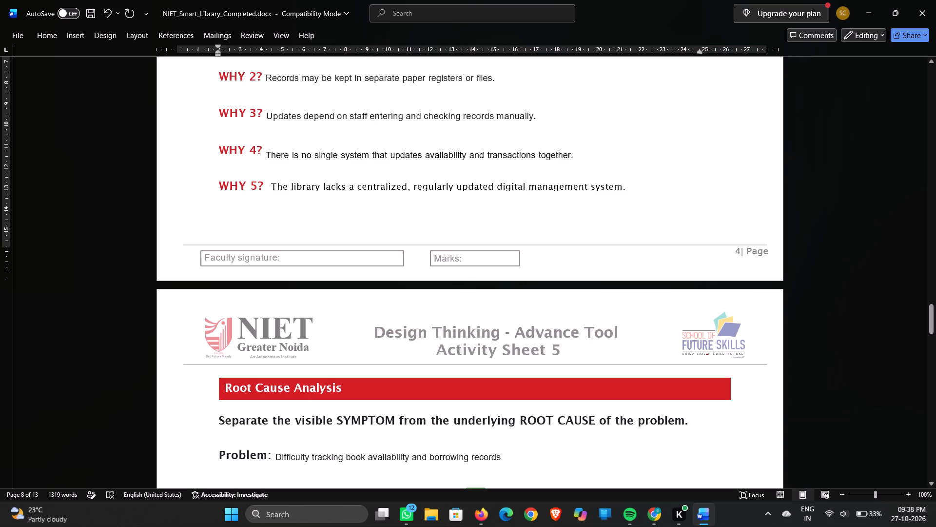